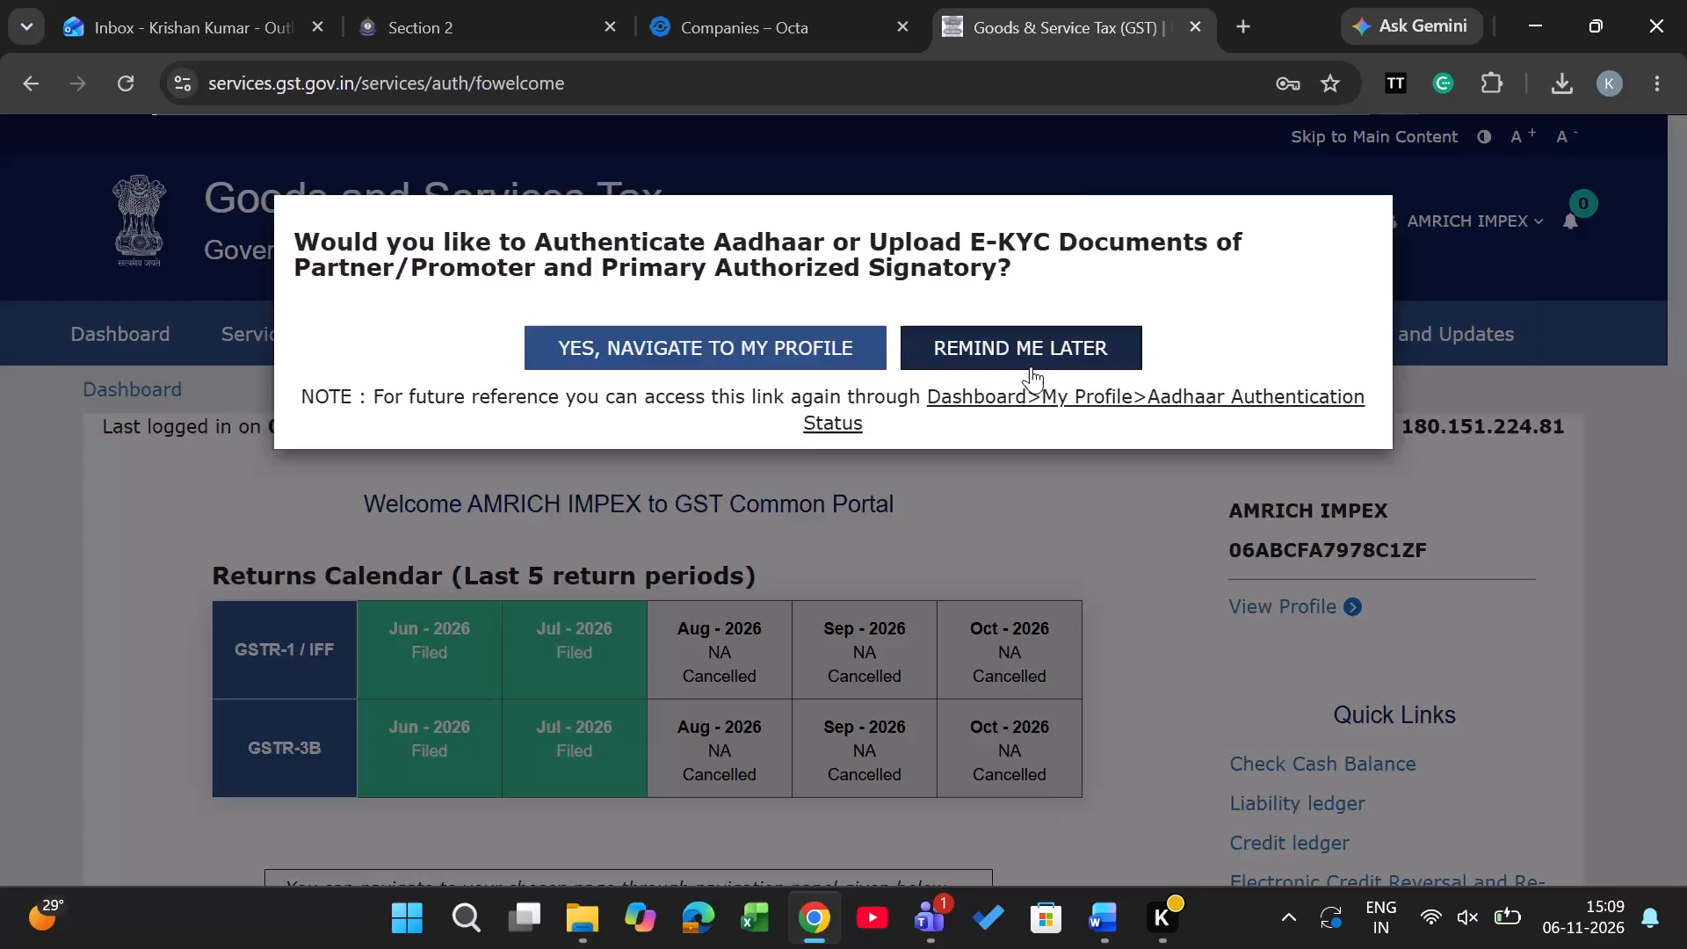
Open the Returns Dashboard and check which return periods are offered for Quarter 2 (Jul - Sep) of 2026-27.
click(315, 344)
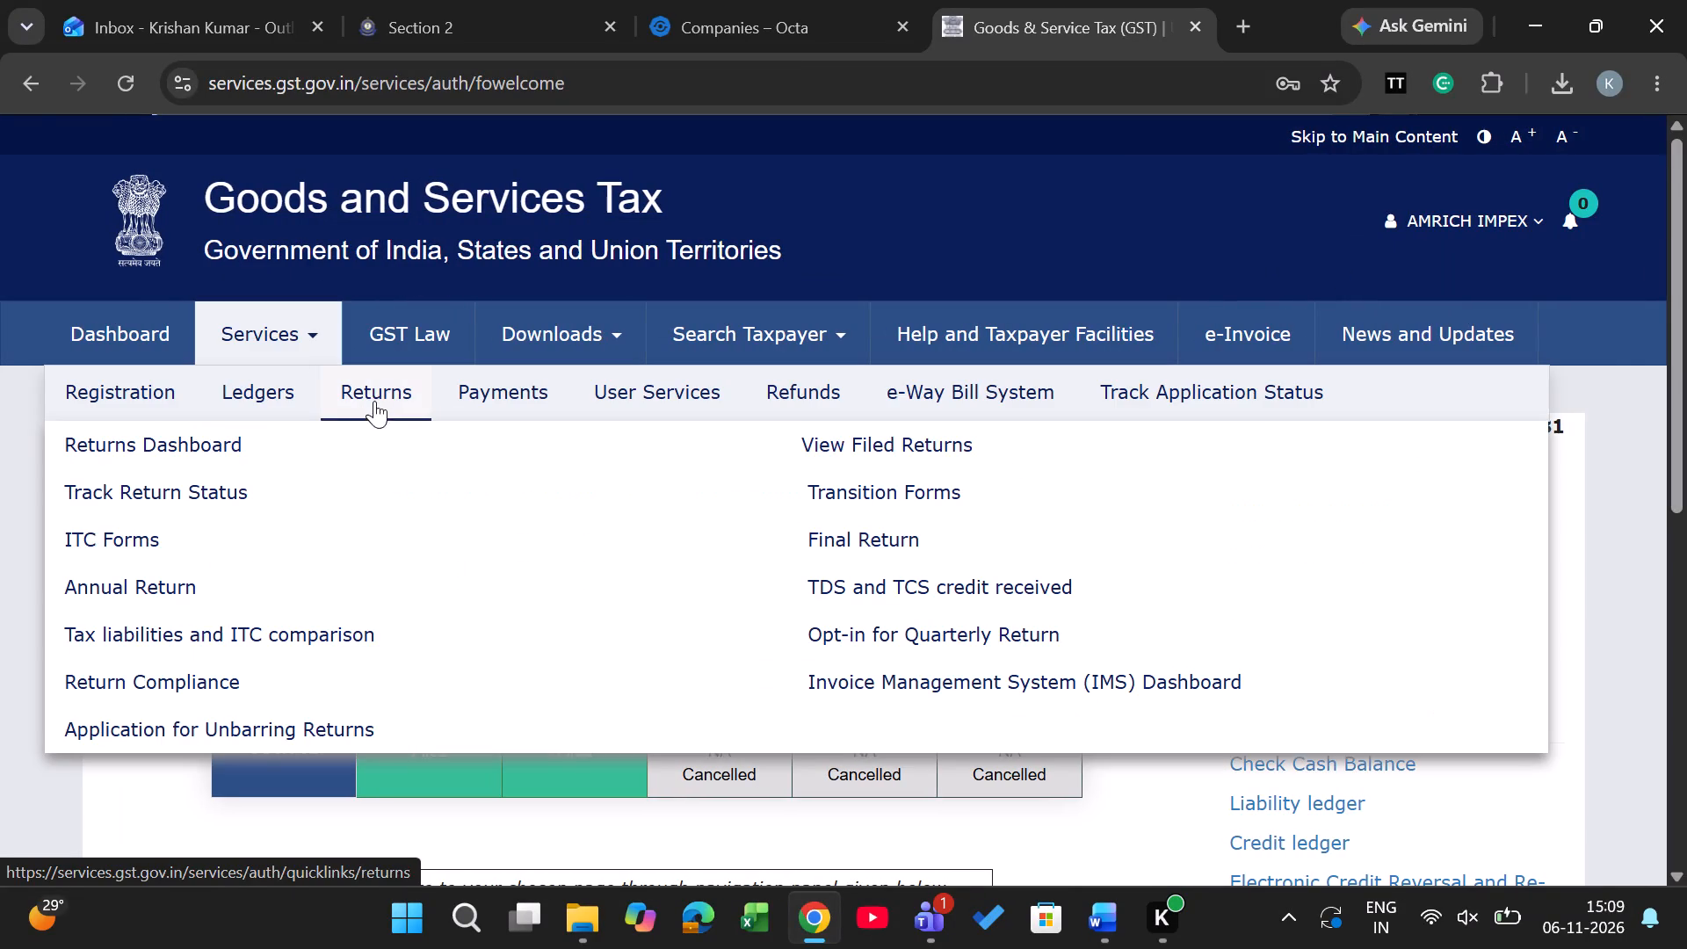
click(167, 453)
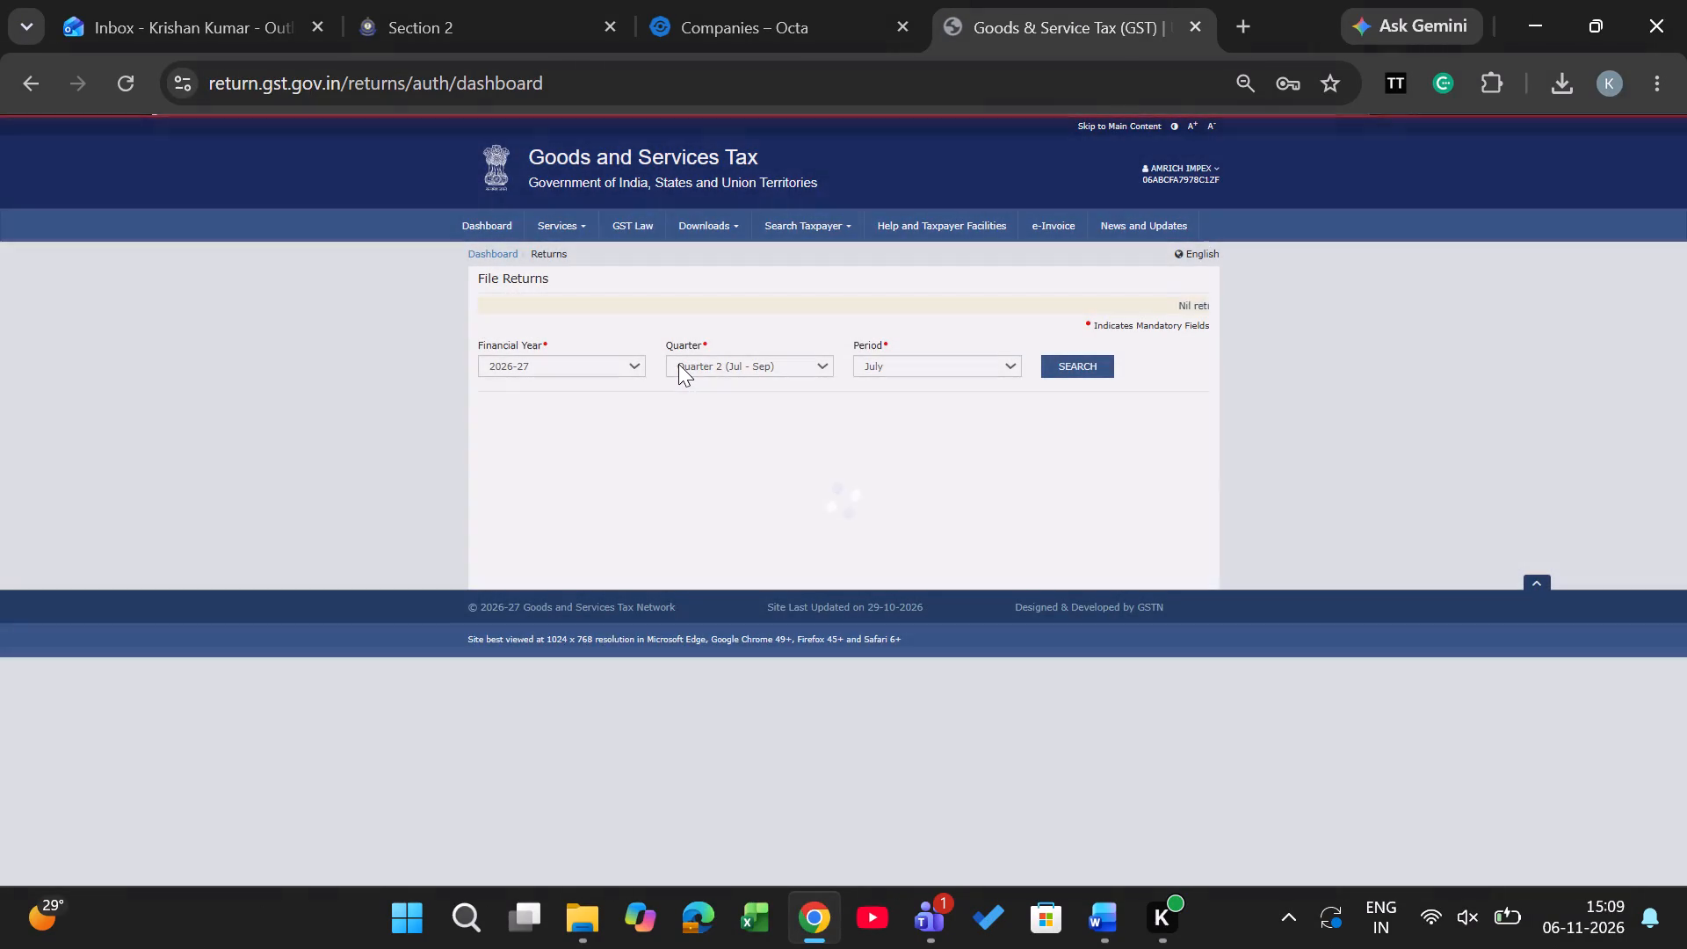
scroll(678, 364, down, 1)
click(968, 367)
click(968, 367)
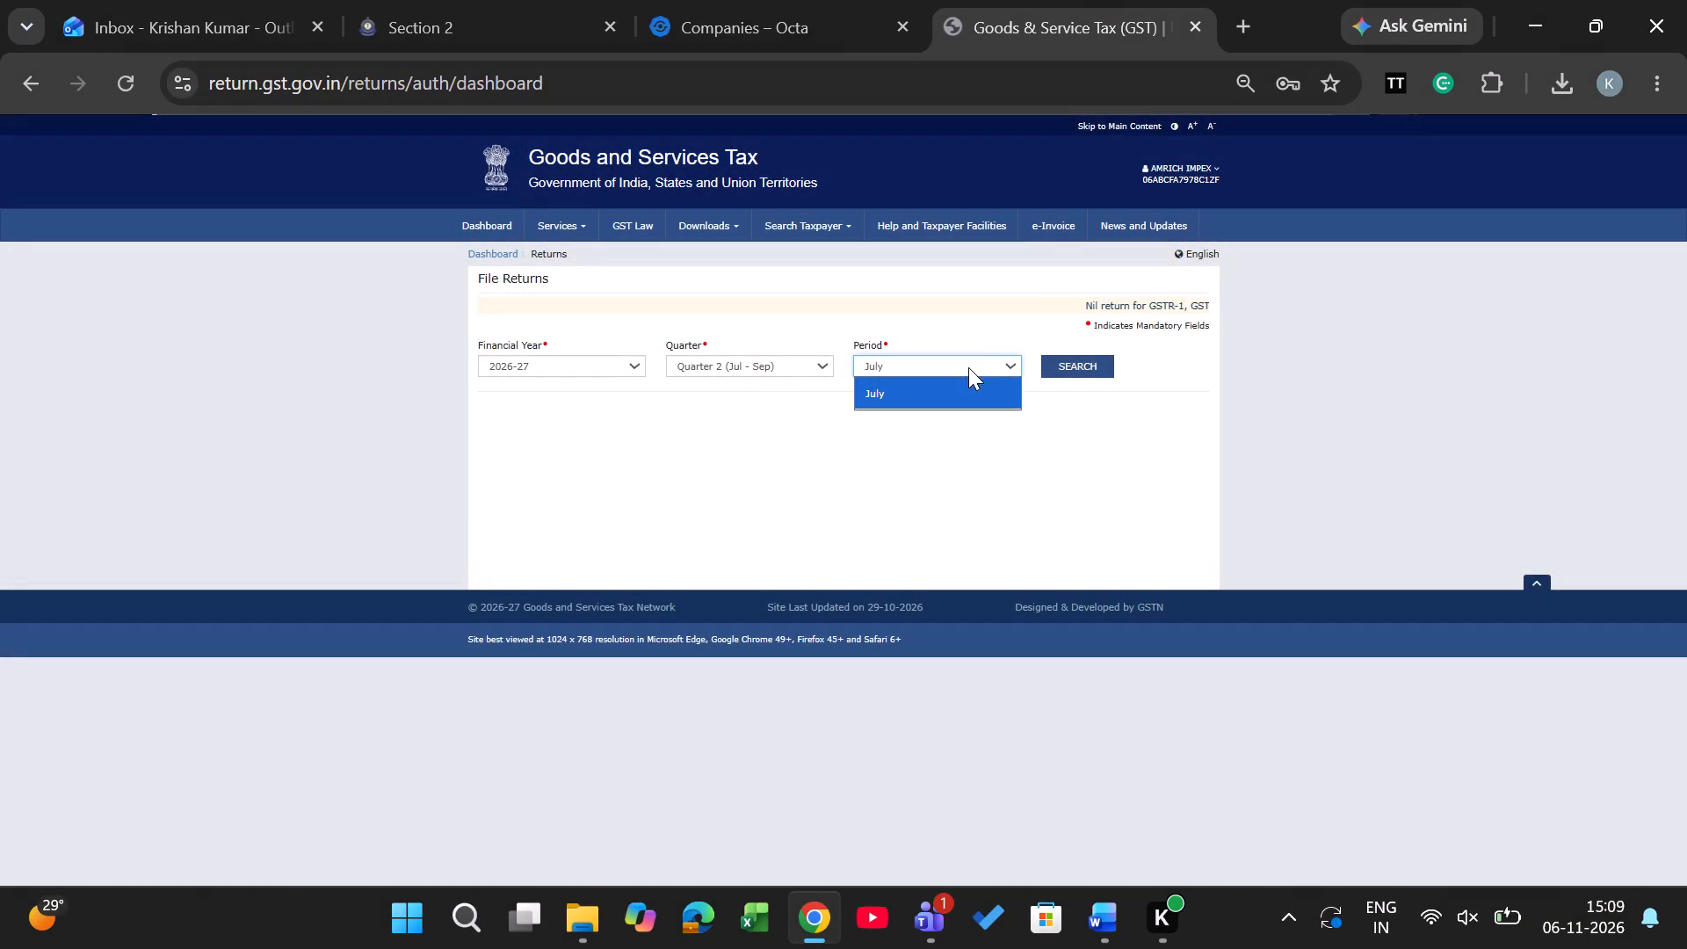
Open the Final Return service and start preparing the GSTR-10 online.
click(561, 228)
click(857, 331)
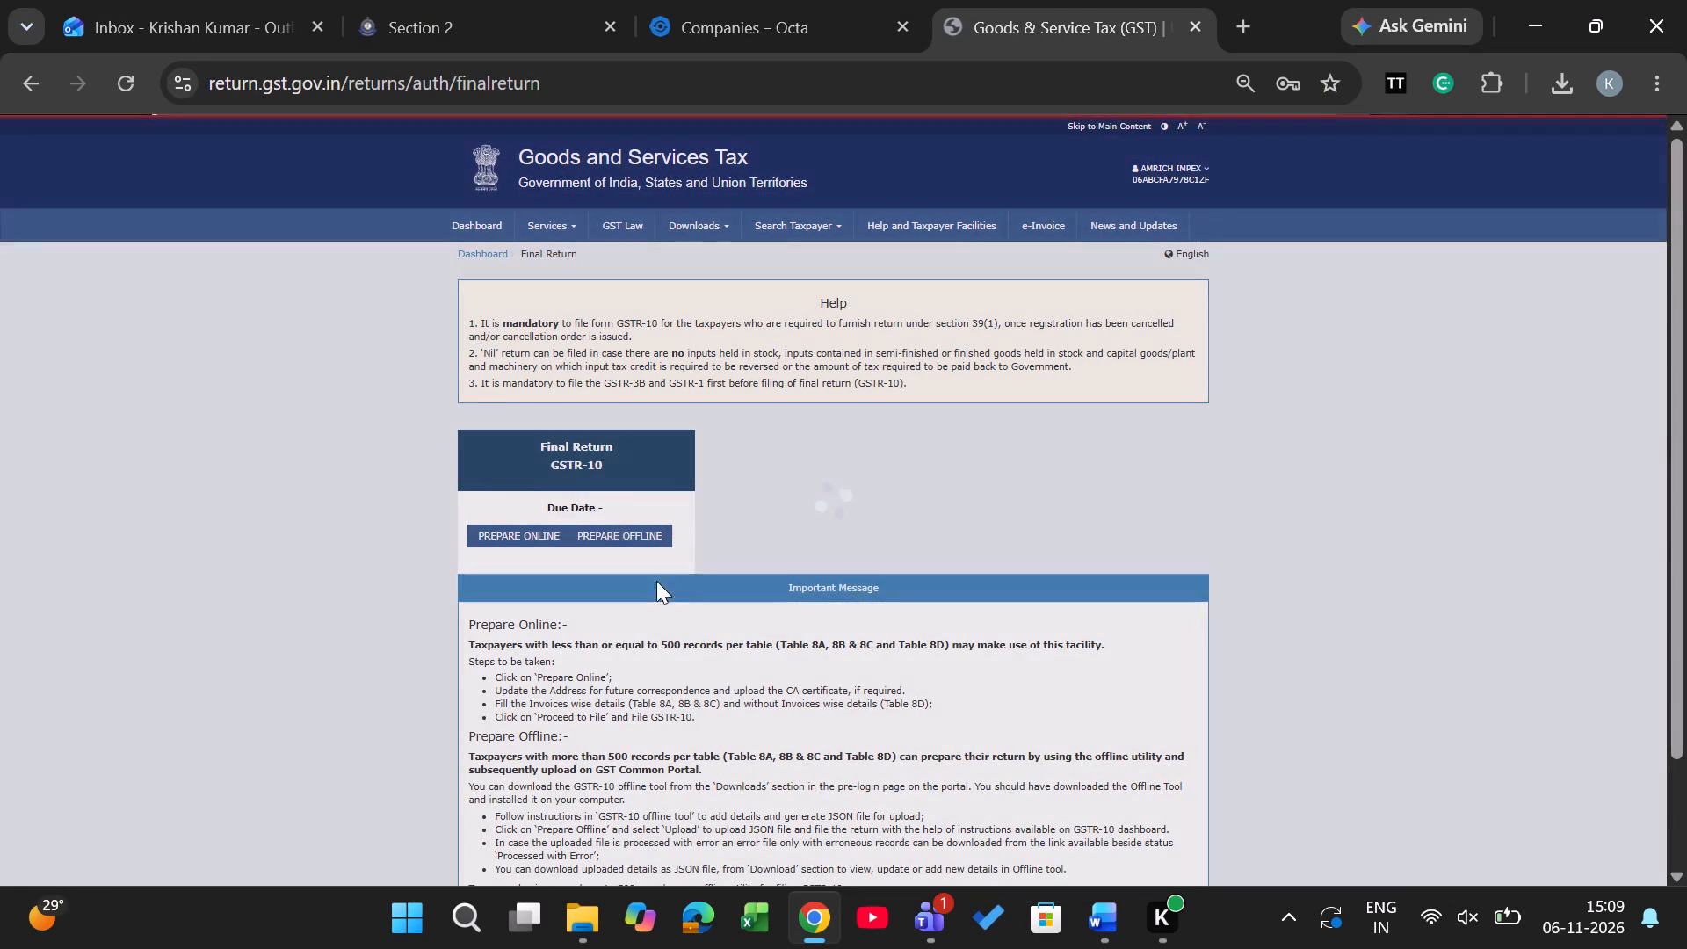
click(586, 486)
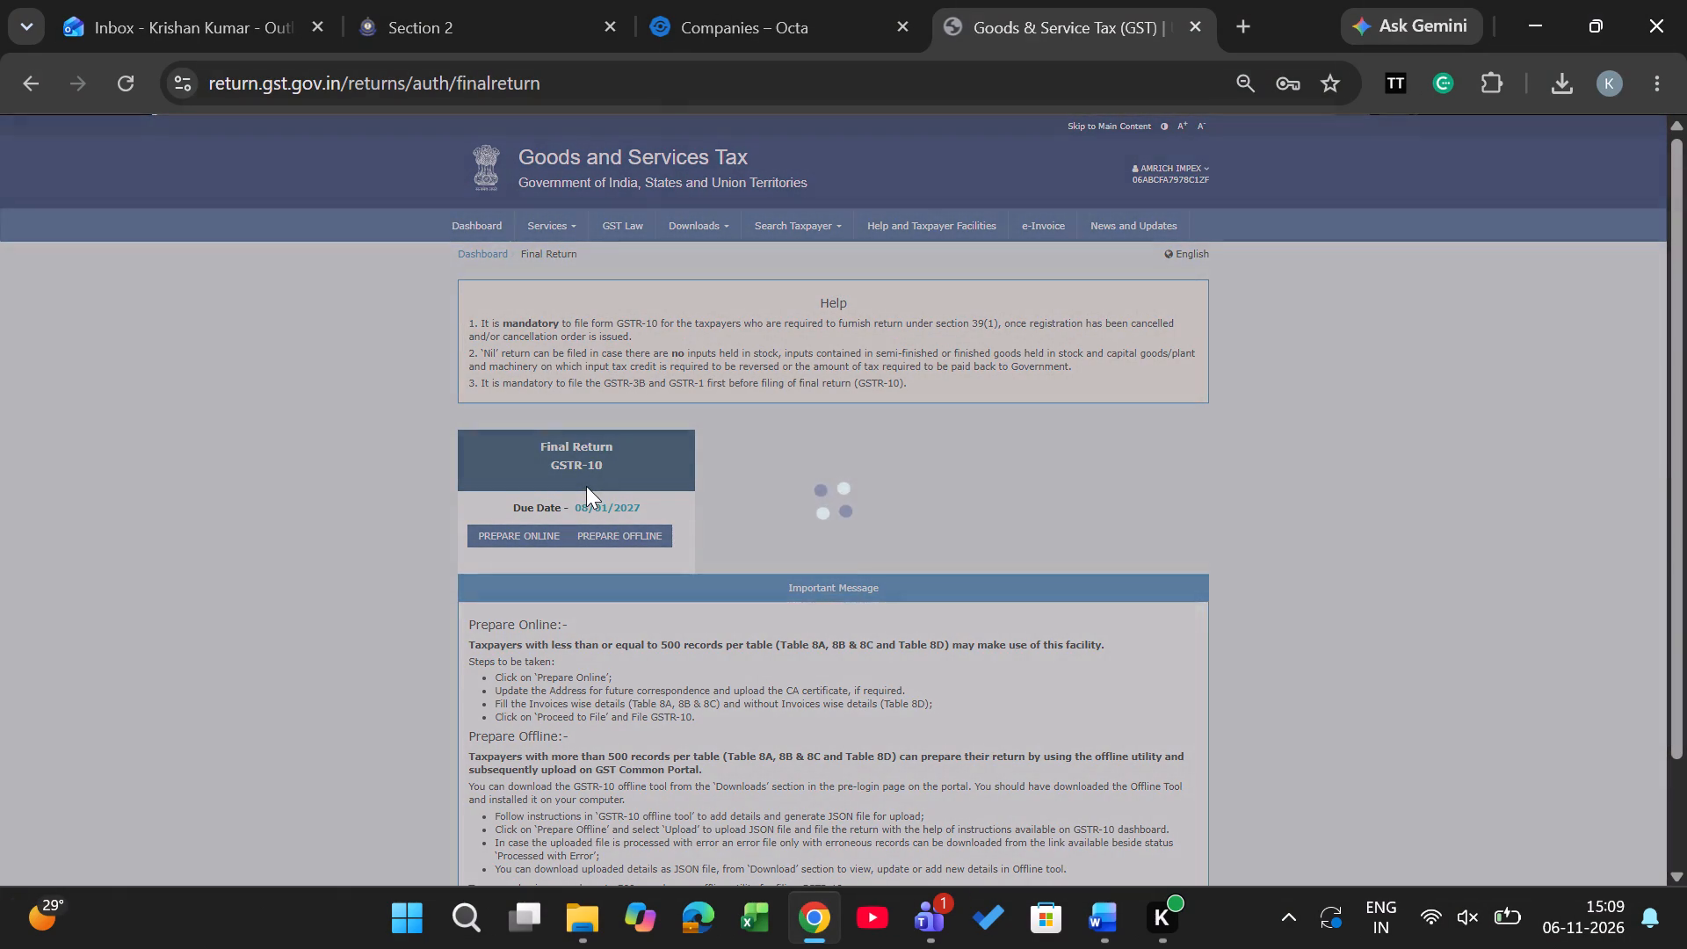
click(586, 486)
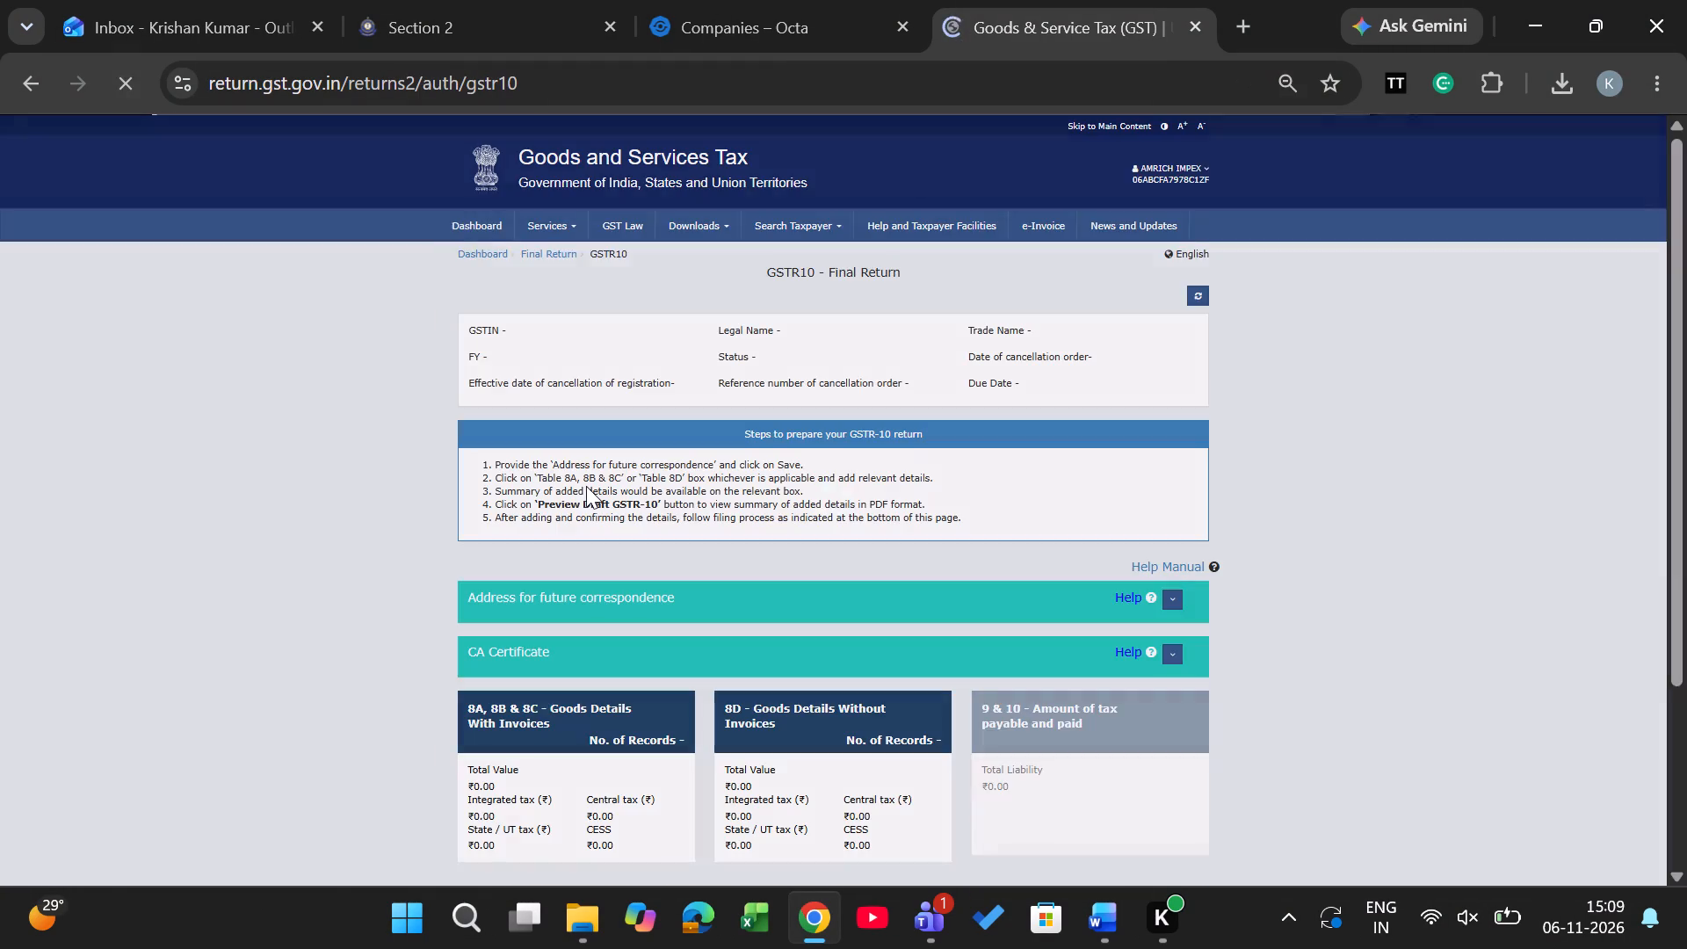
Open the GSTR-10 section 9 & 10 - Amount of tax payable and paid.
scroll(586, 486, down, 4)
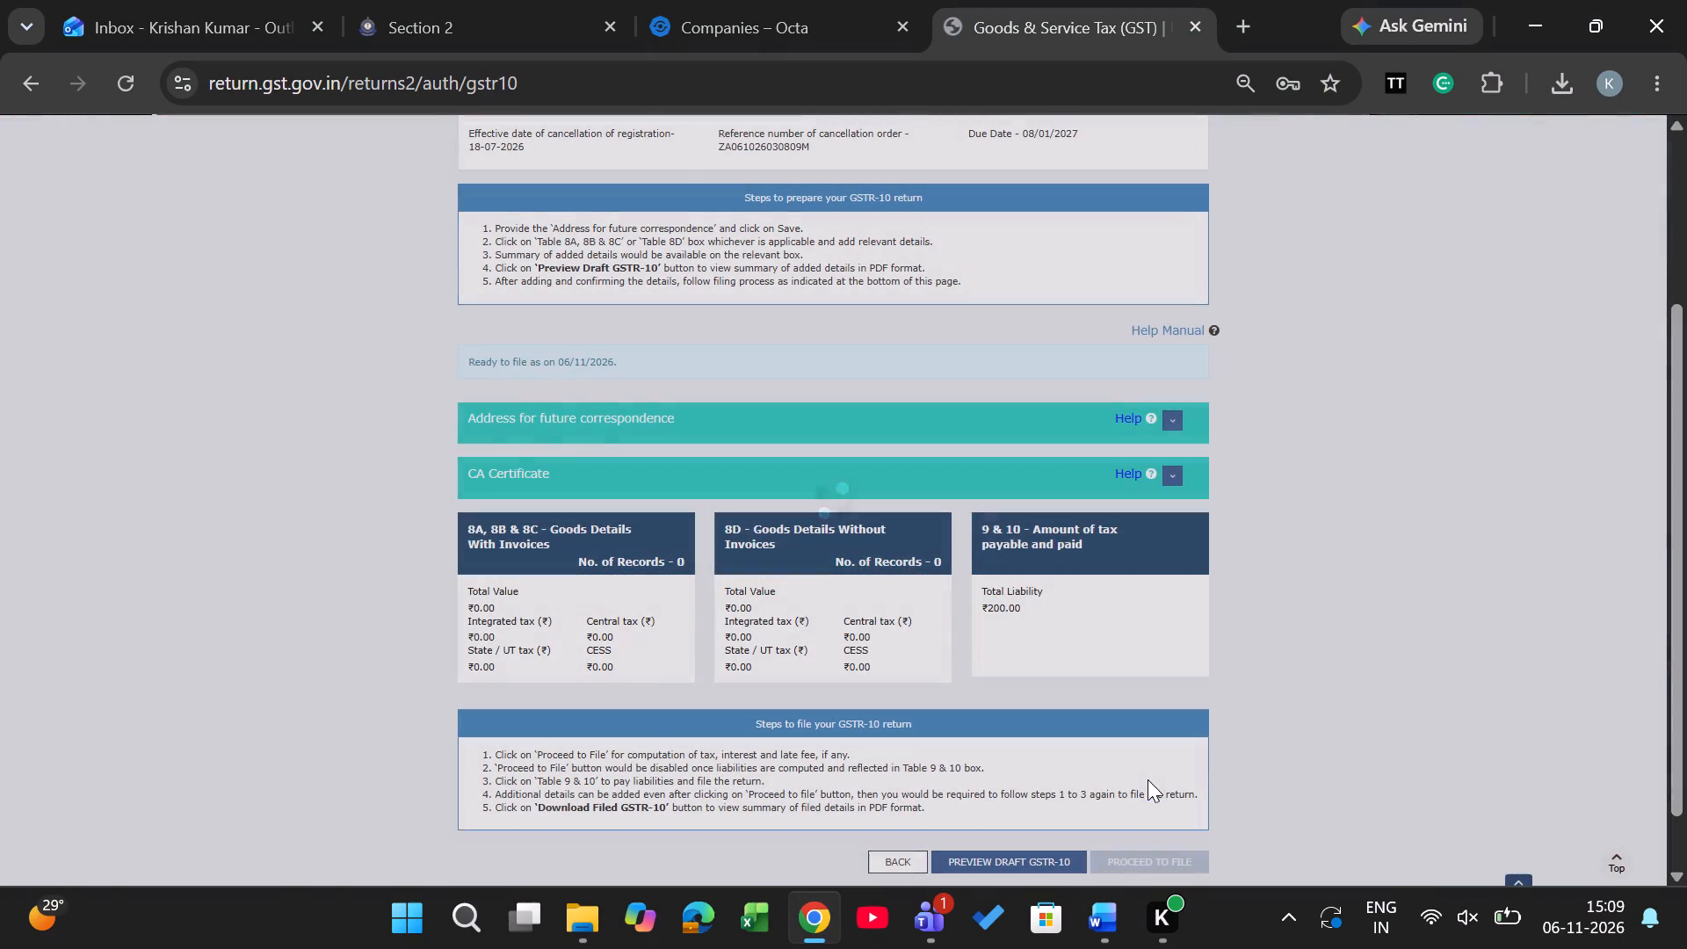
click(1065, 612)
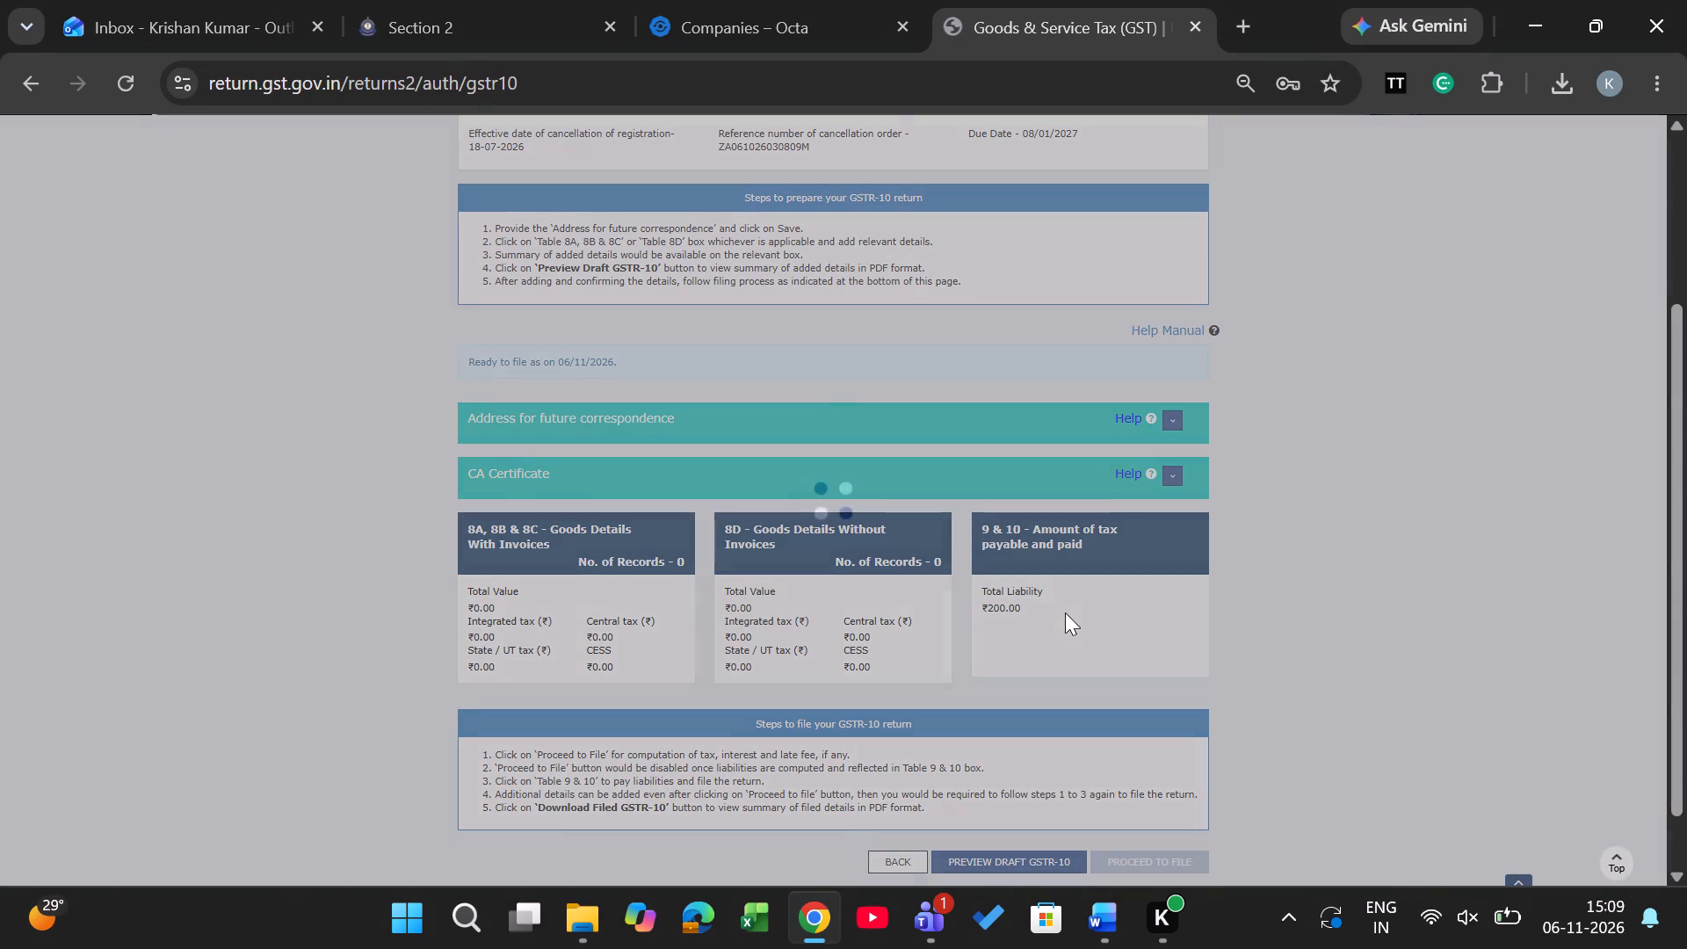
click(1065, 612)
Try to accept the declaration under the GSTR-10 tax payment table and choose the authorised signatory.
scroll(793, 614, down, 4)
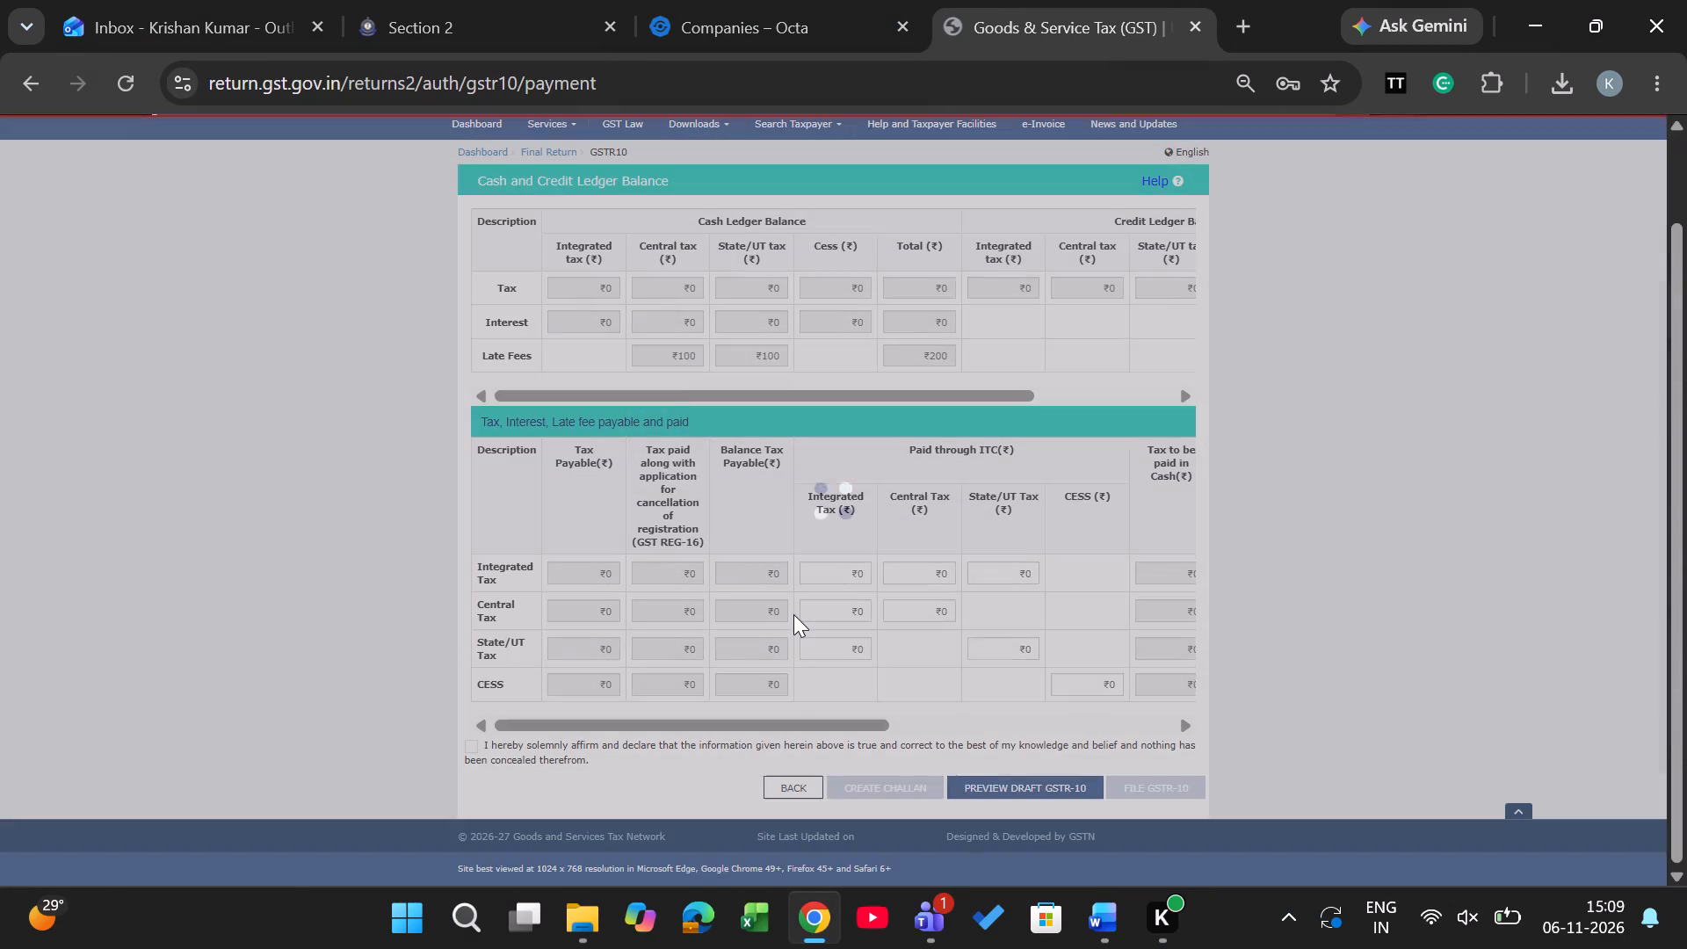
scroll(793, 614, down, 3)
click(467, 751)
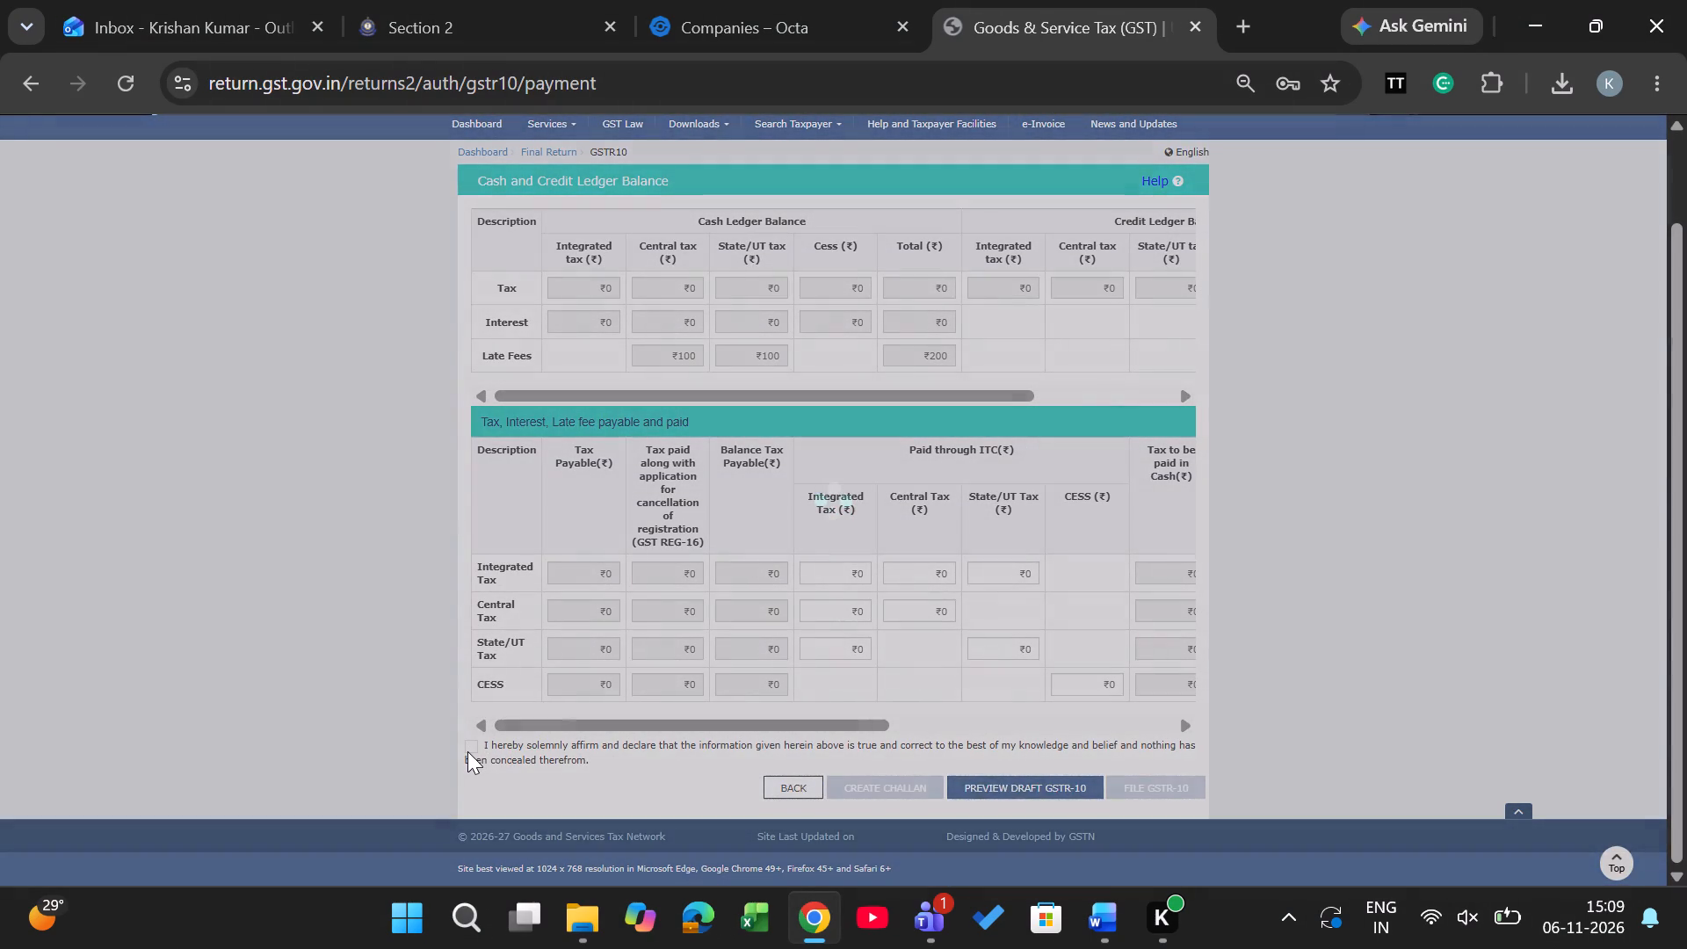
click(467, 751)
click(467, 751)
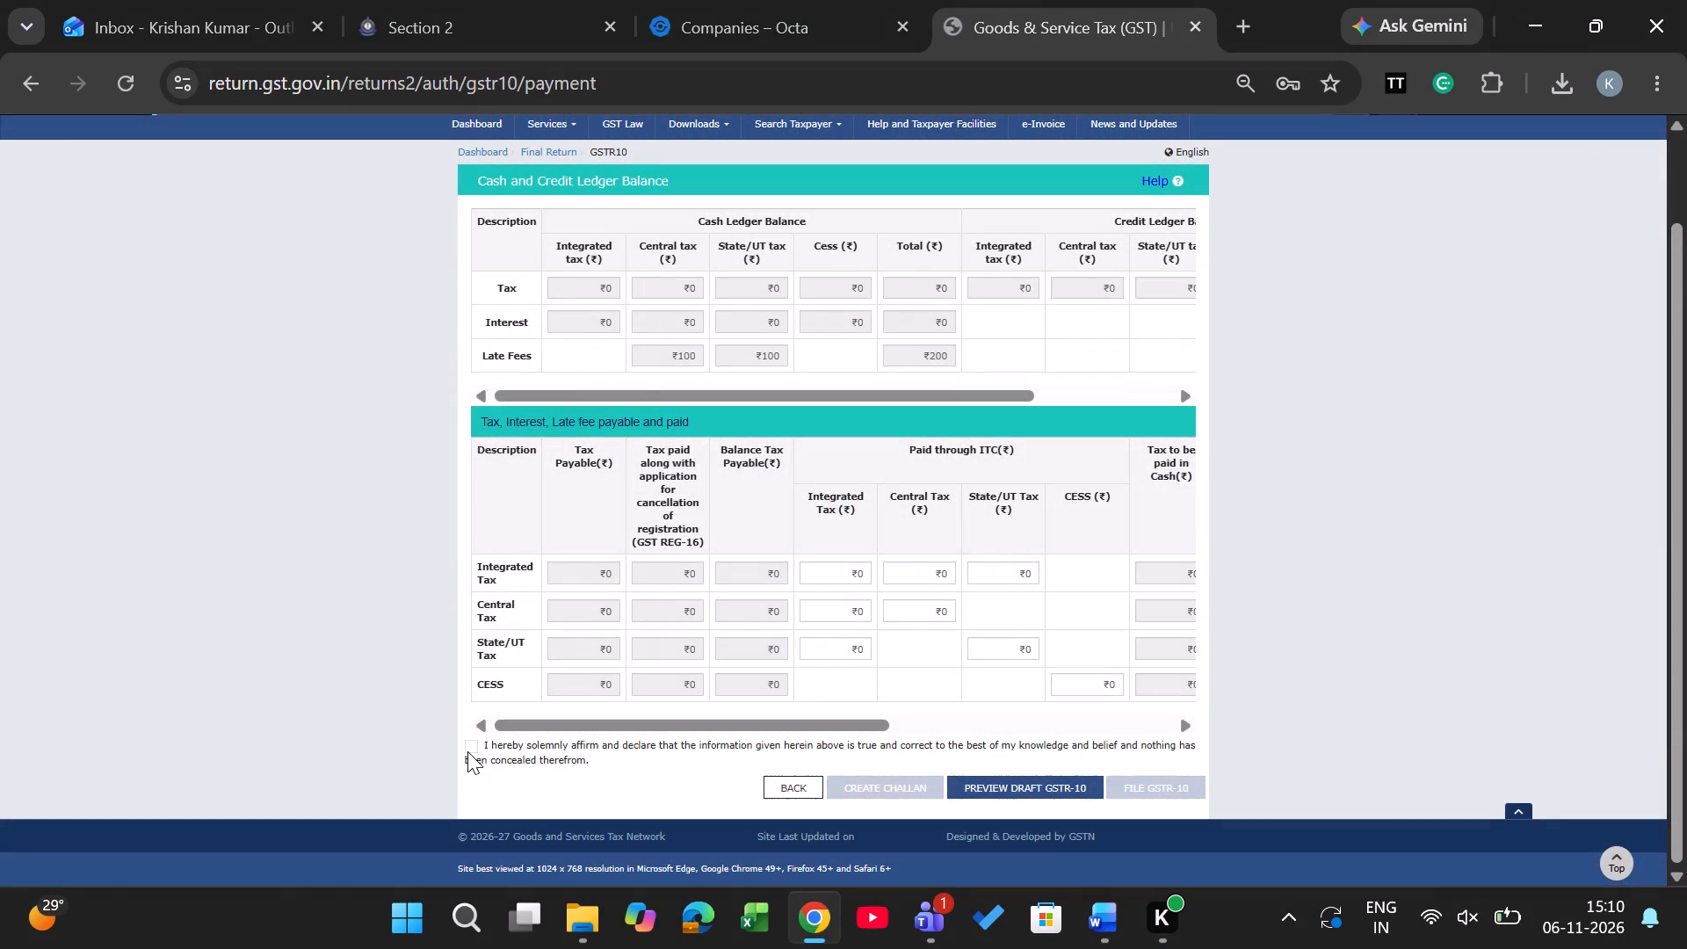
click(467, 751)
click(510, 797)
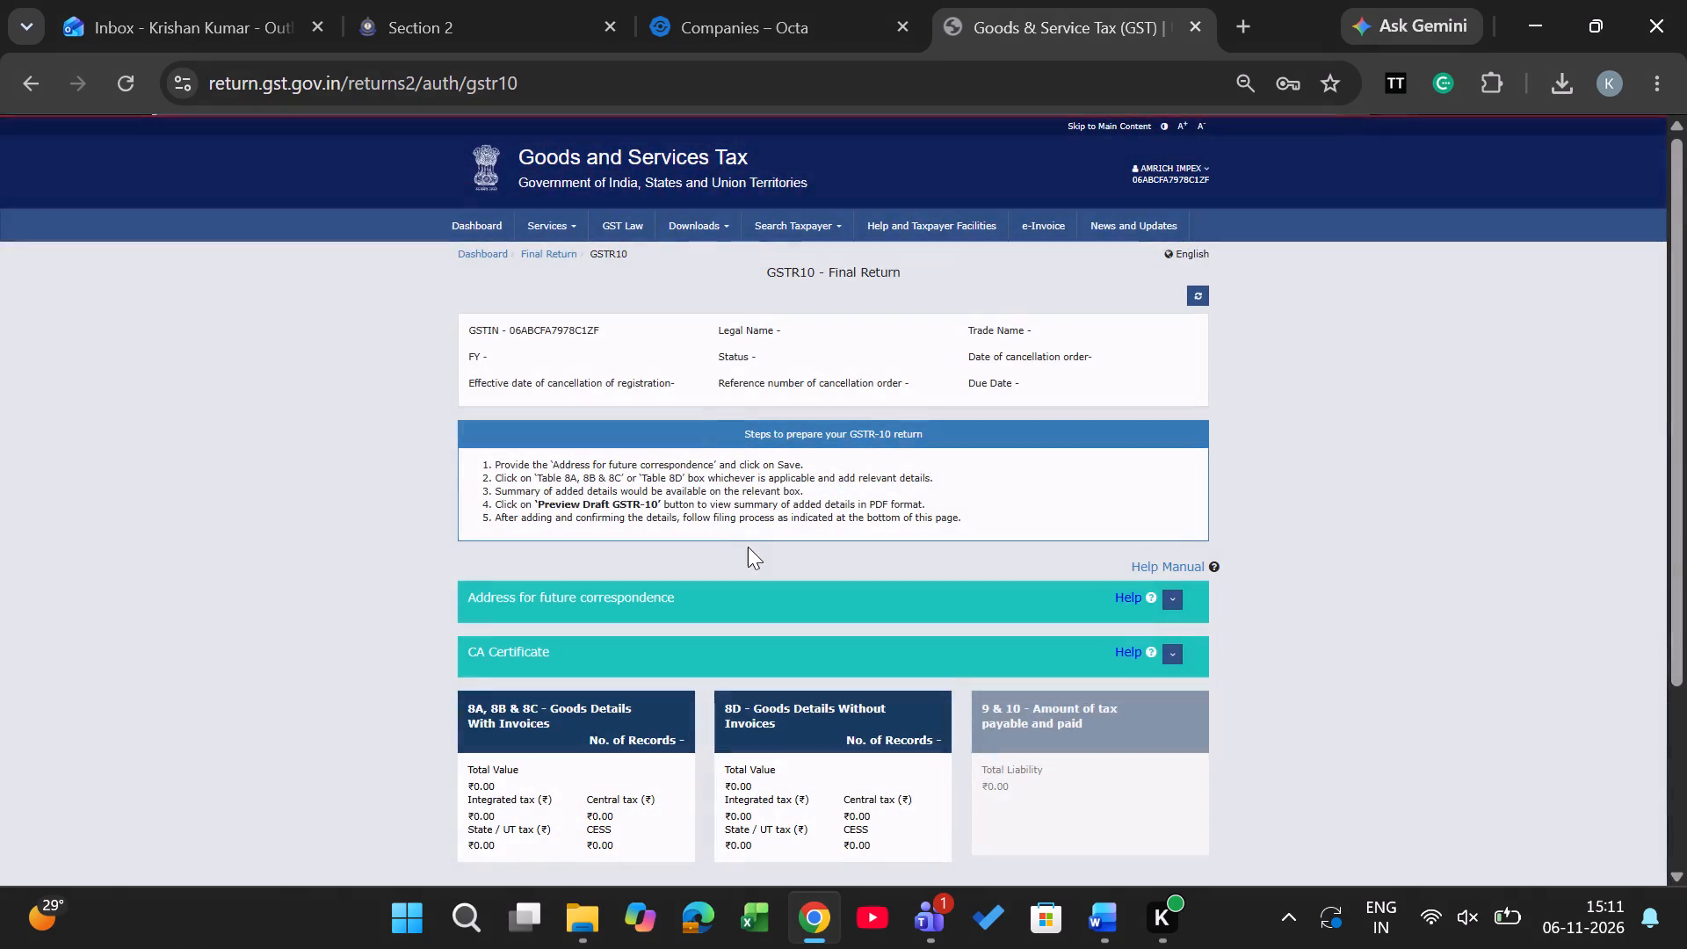
Open section 9 & 10 - Amount of tax payable and paid from the reloaded GSTR-10 page.
scroll(748, 547, down, 8)
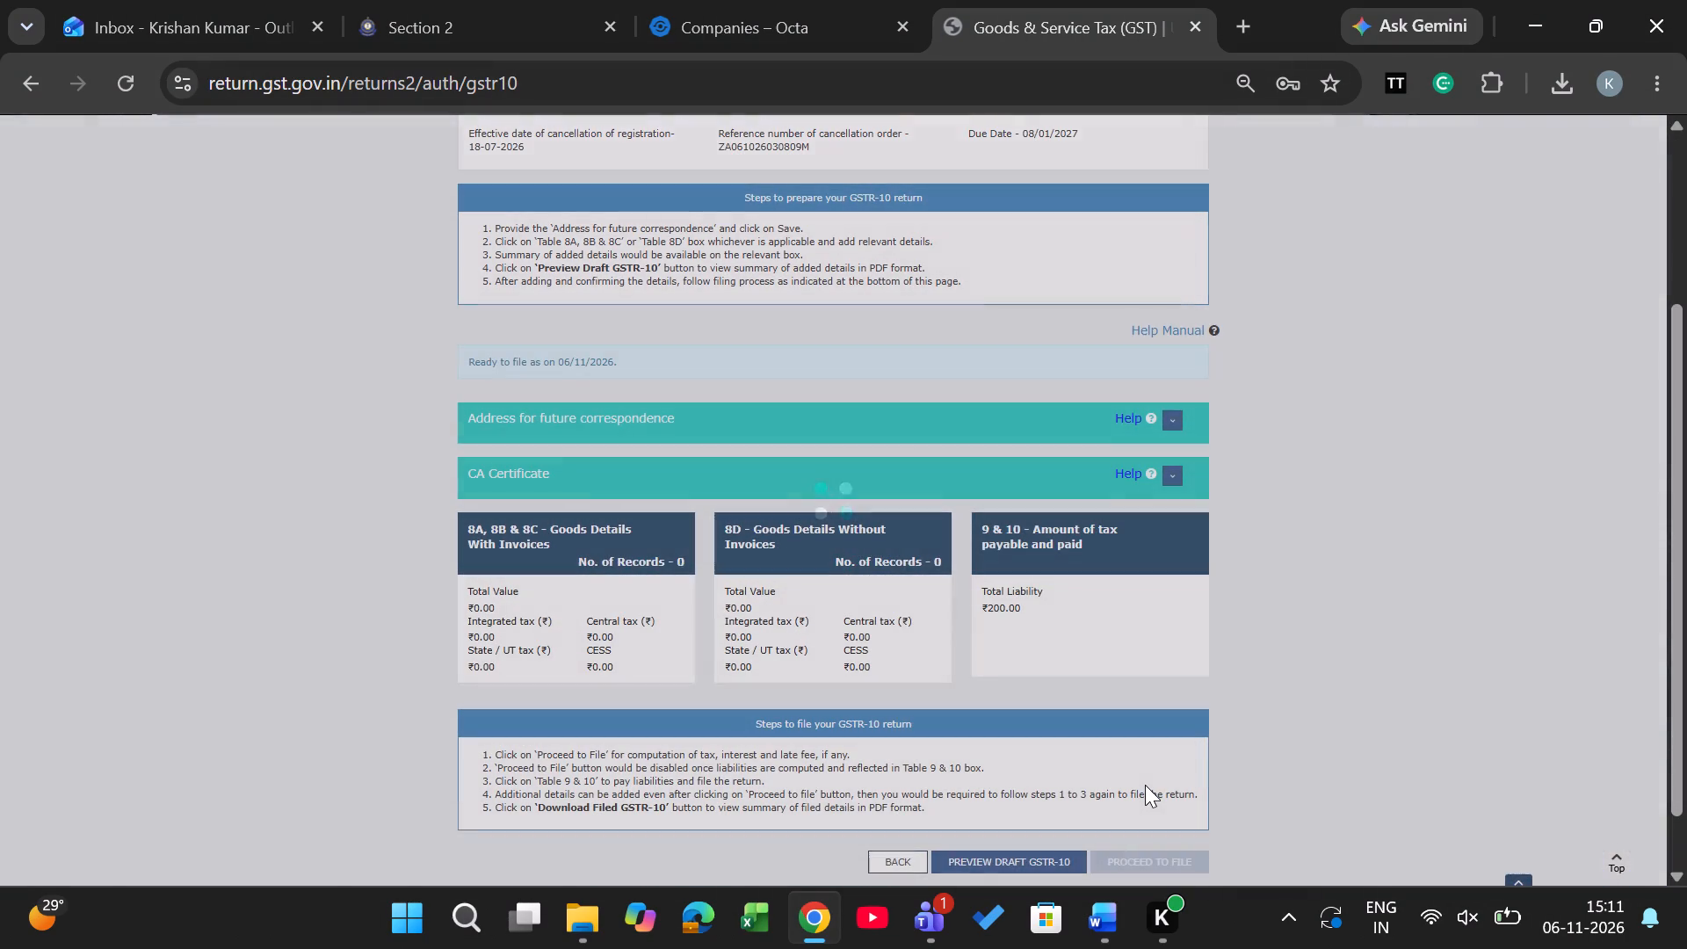
scroll(1145, 785, down, 5)
scroll(956, 540, up, 5)
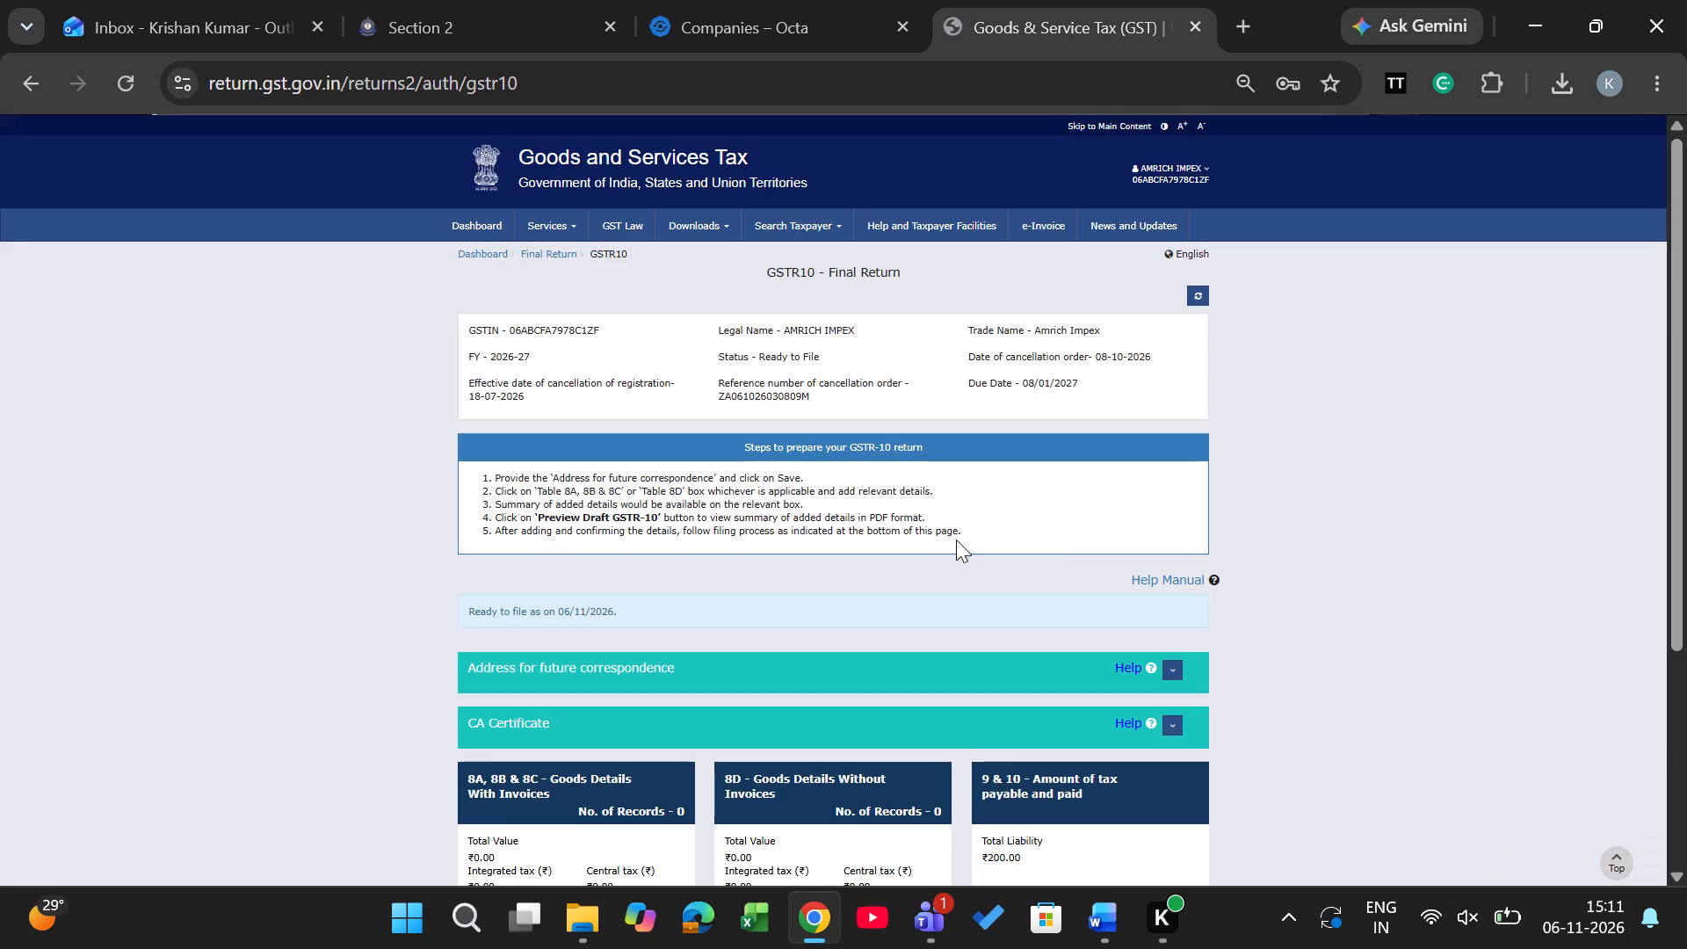
scroll(956, 540, down, 4)
click(1088, 530)
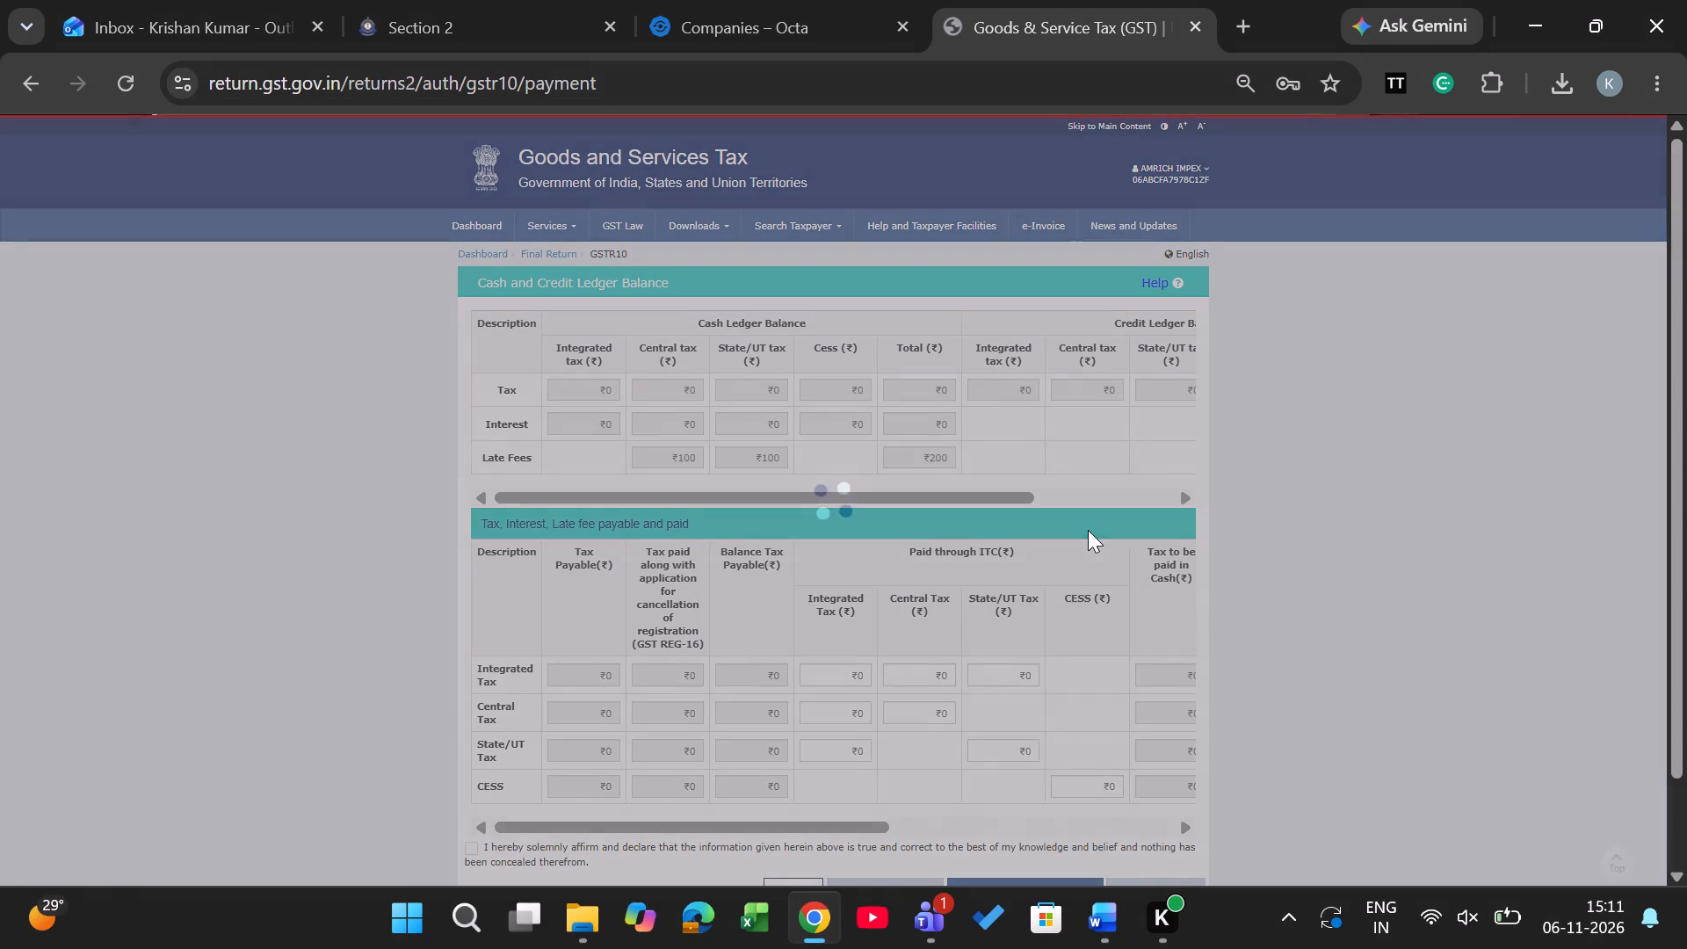
Review the late fee and cash columns, accept the GSTR-10 declaration and select the authorised signatory.
scroll(752, 637, down, 1)
scroll(877, 605, left, 5)
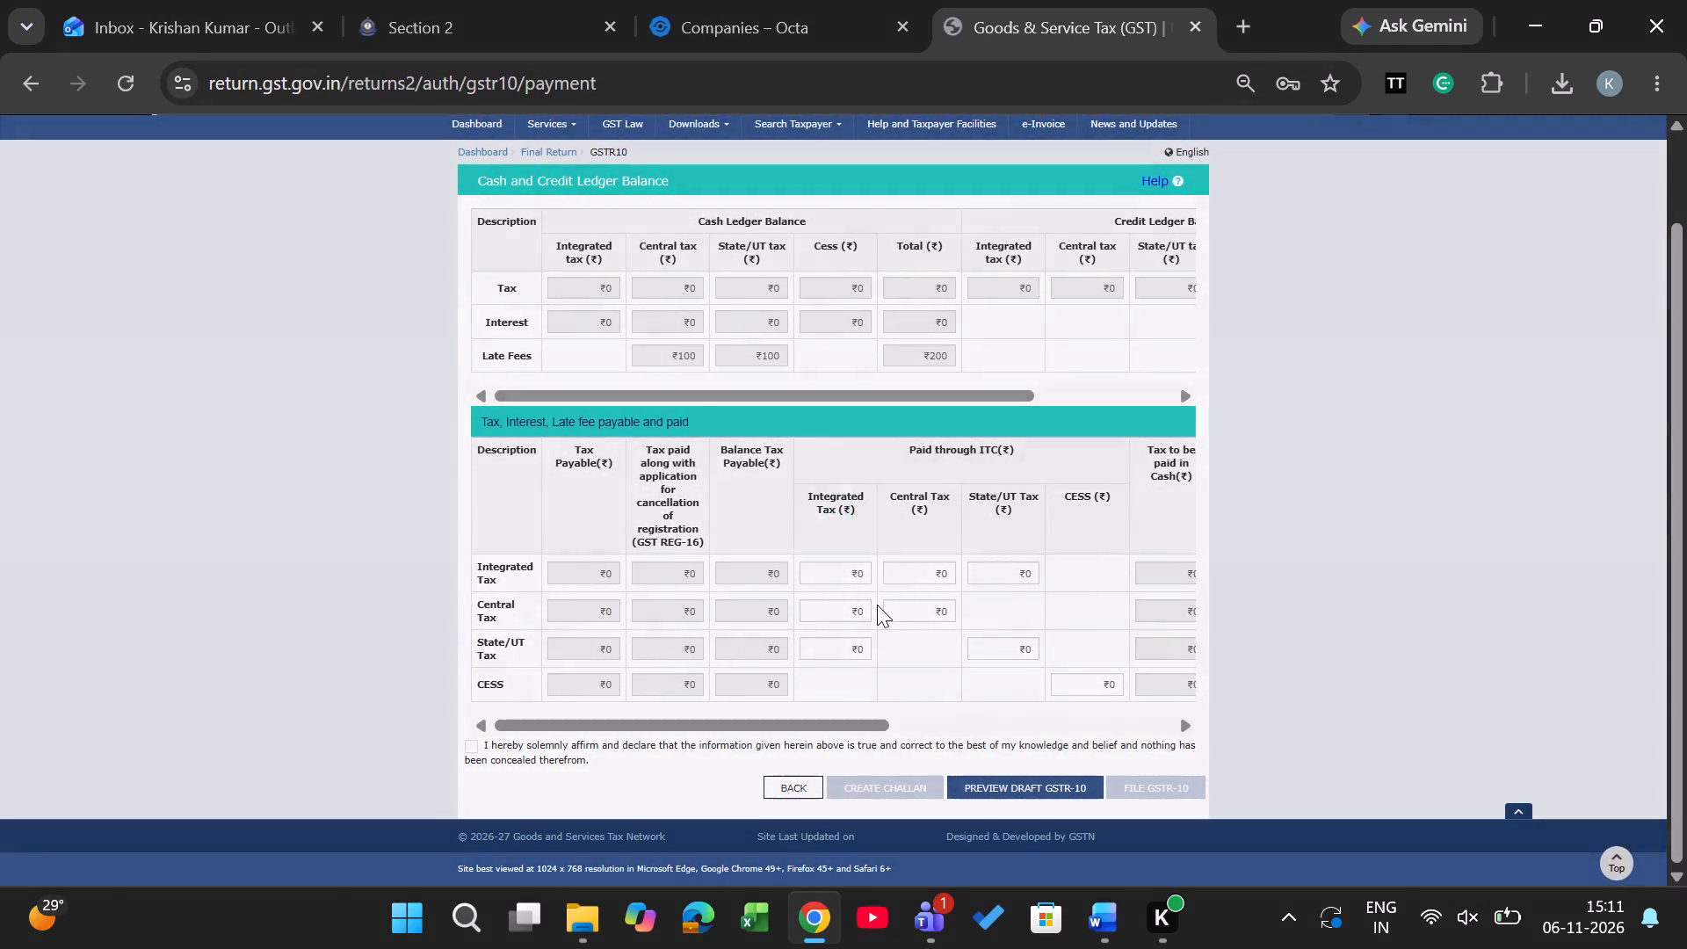
scroll(877, 605, left, 8)
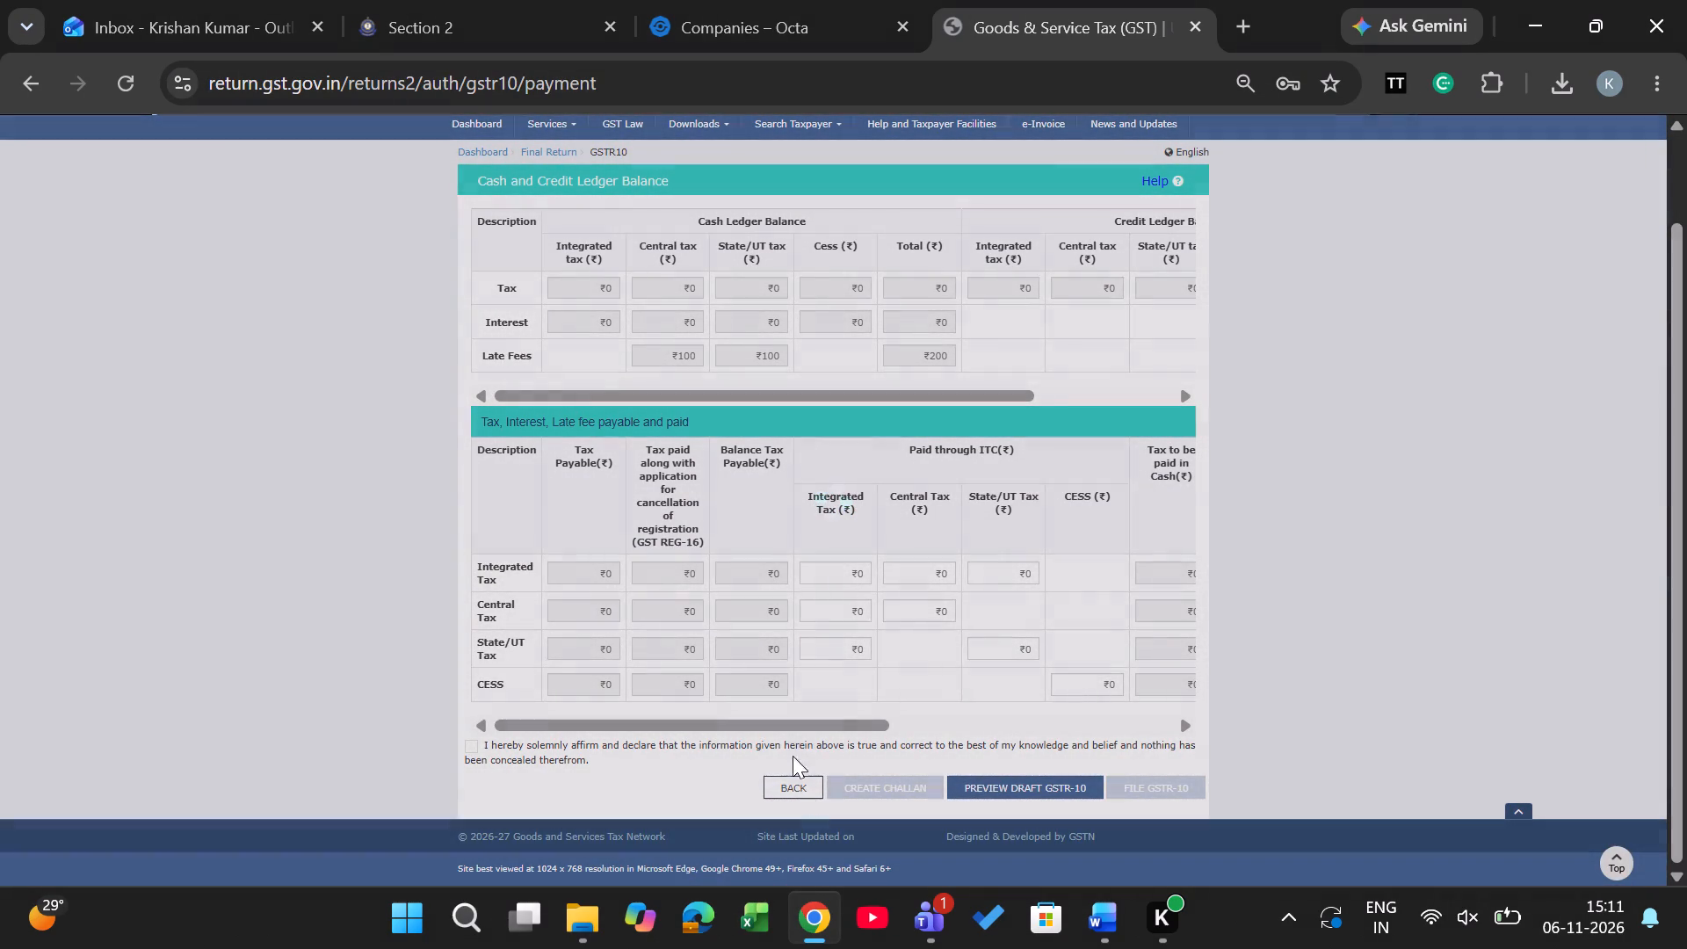
drag(800, 721, 1136, 729)
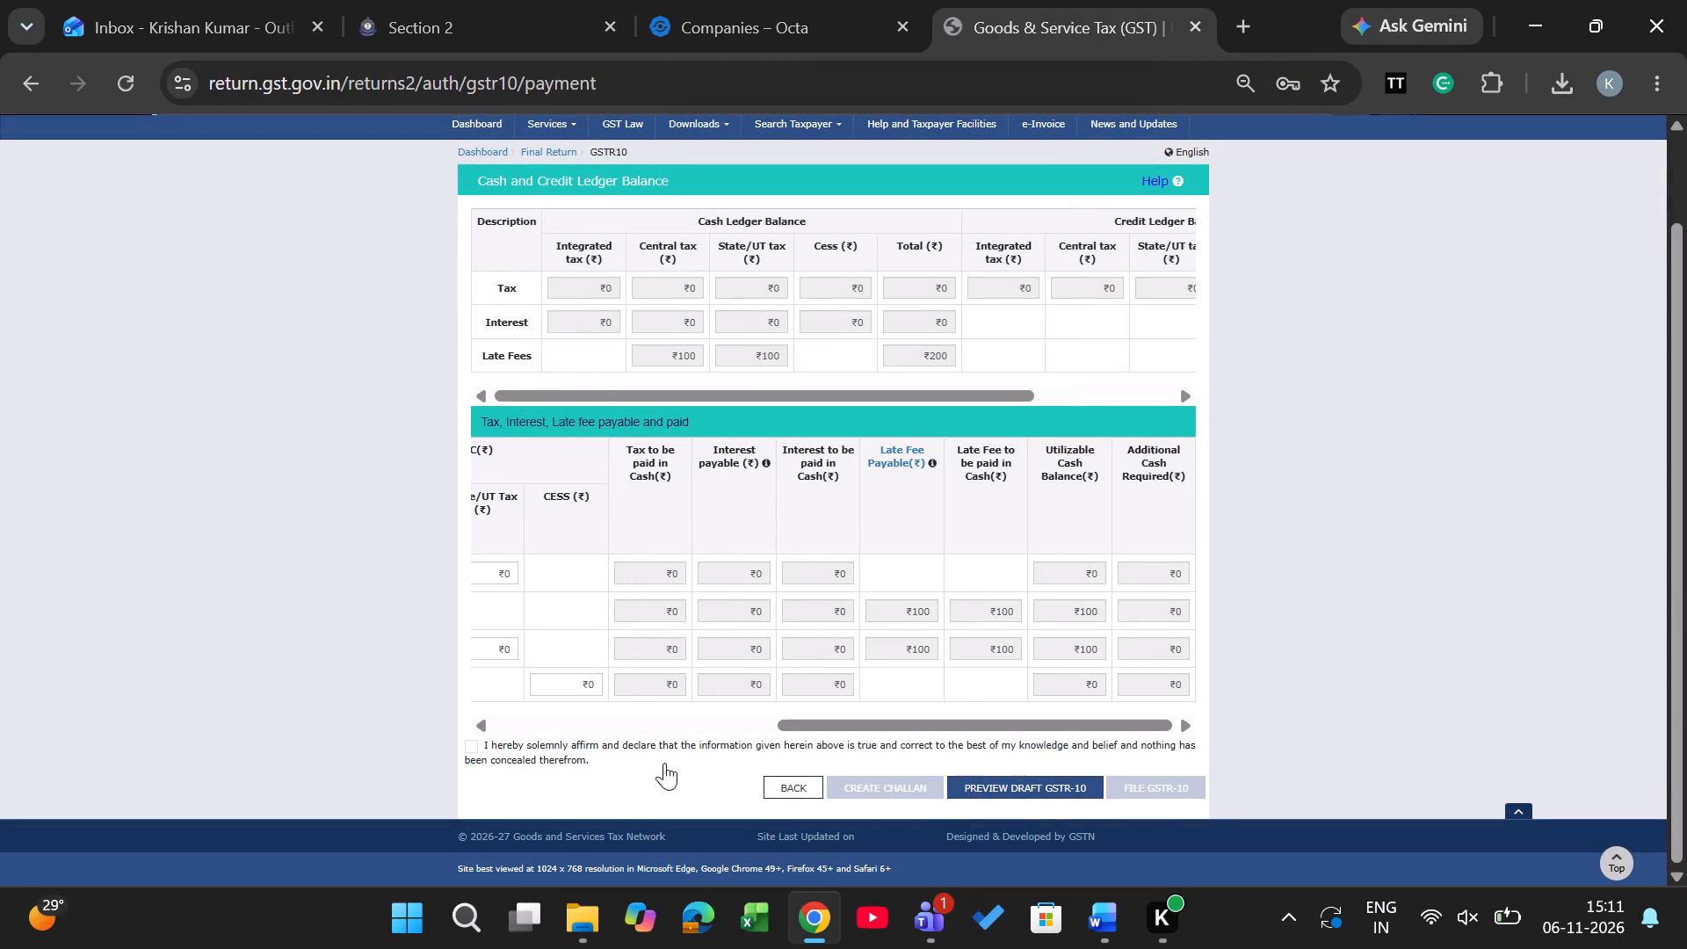
click(474, 748)
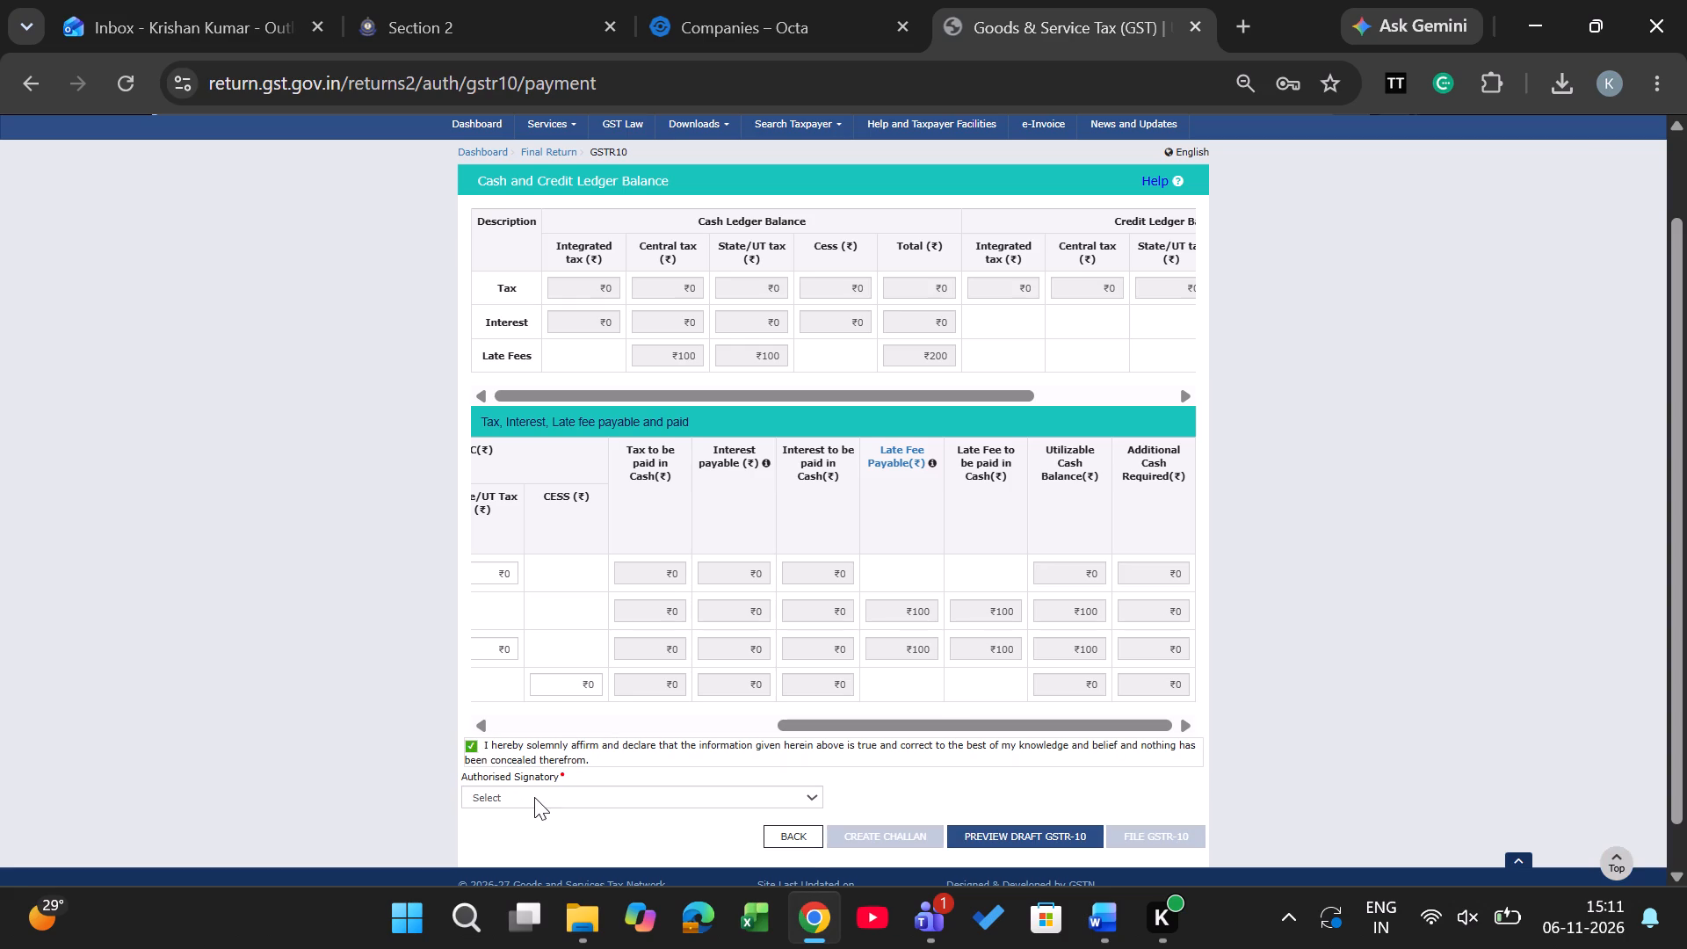
click(534, 797)
click(616, 864)
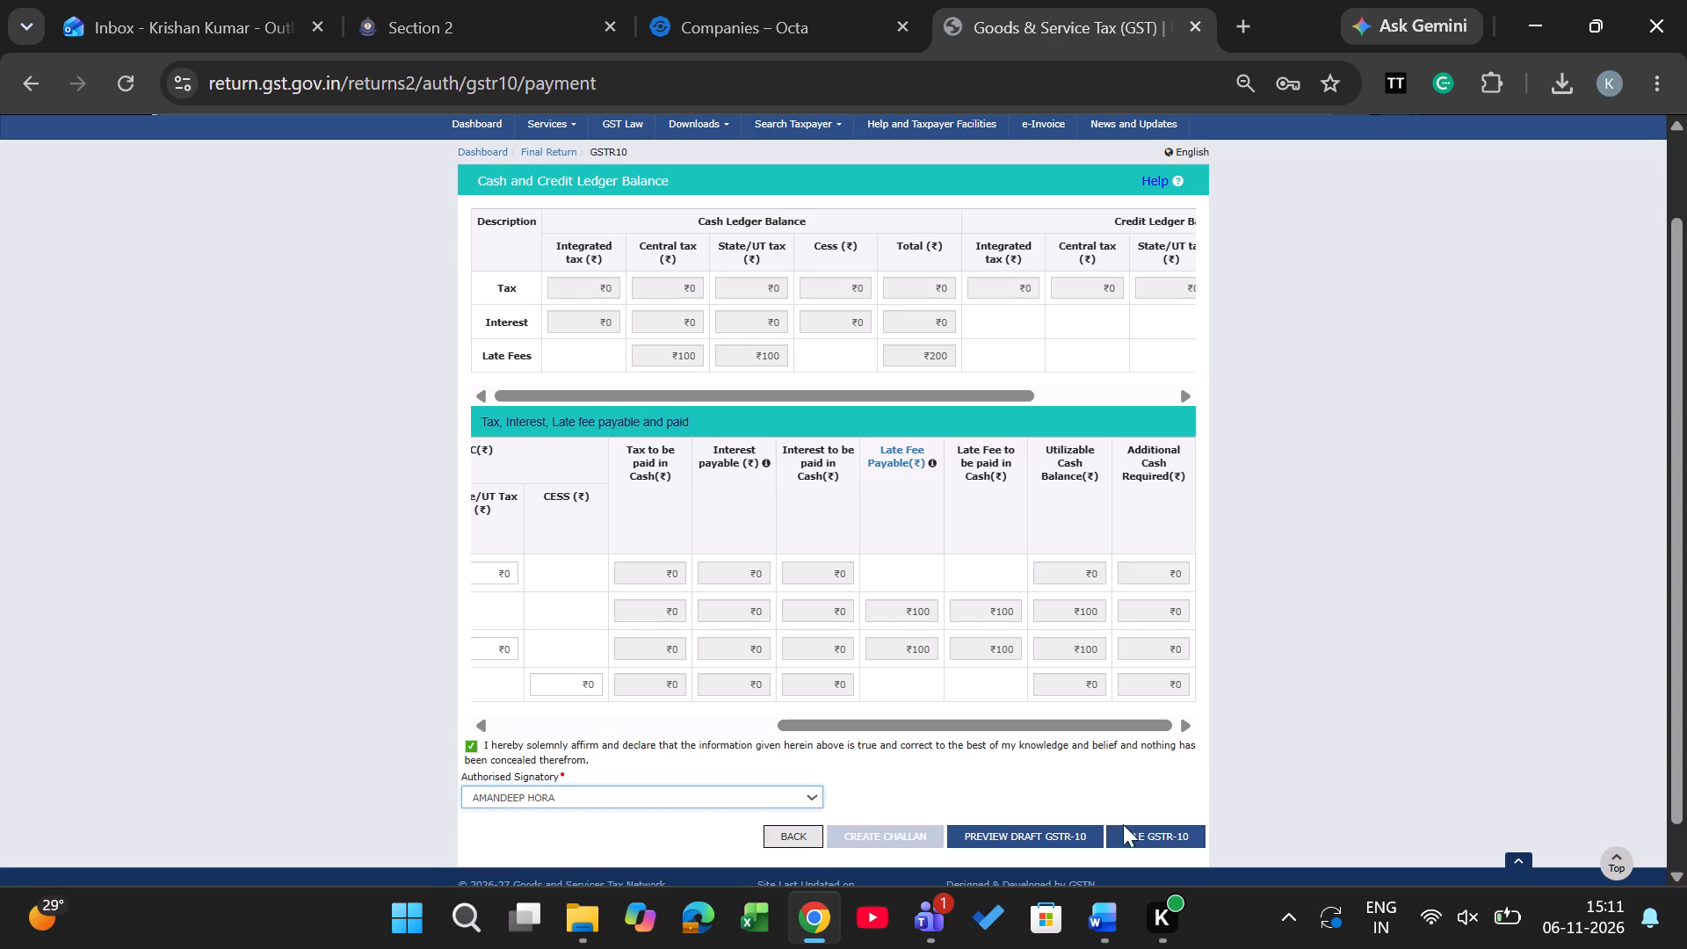
Submit the GSTR-10 for filing and agree to offset the liability from the electronic cash ledger.
click(1126, 835)
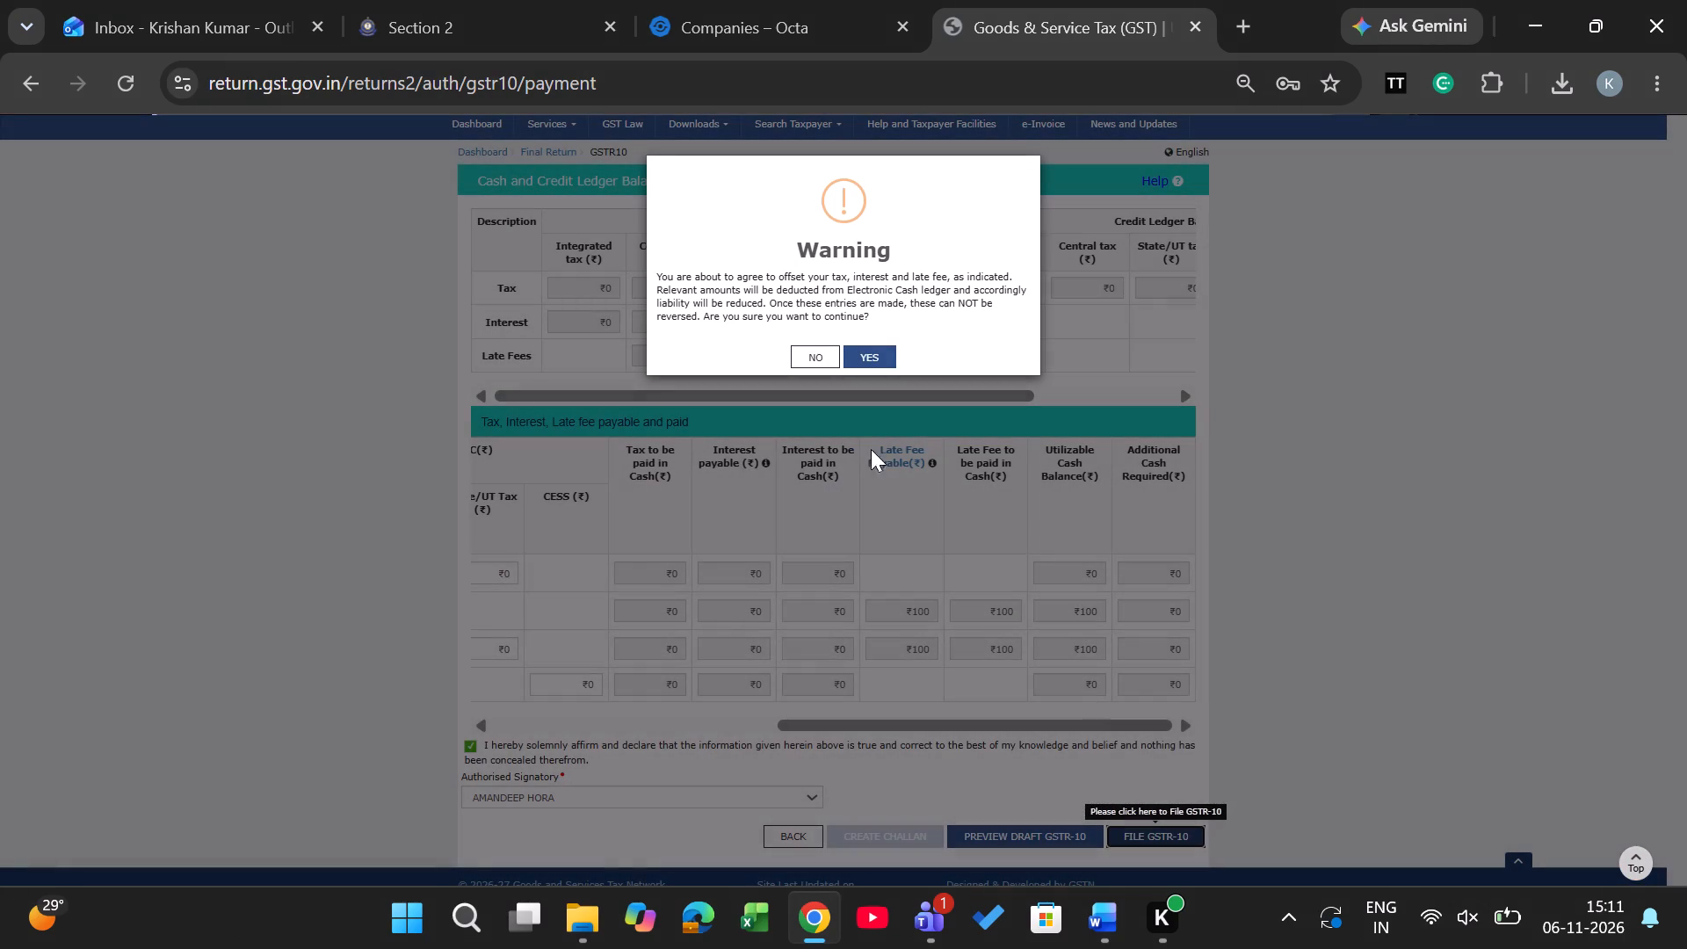
click(855, 355)
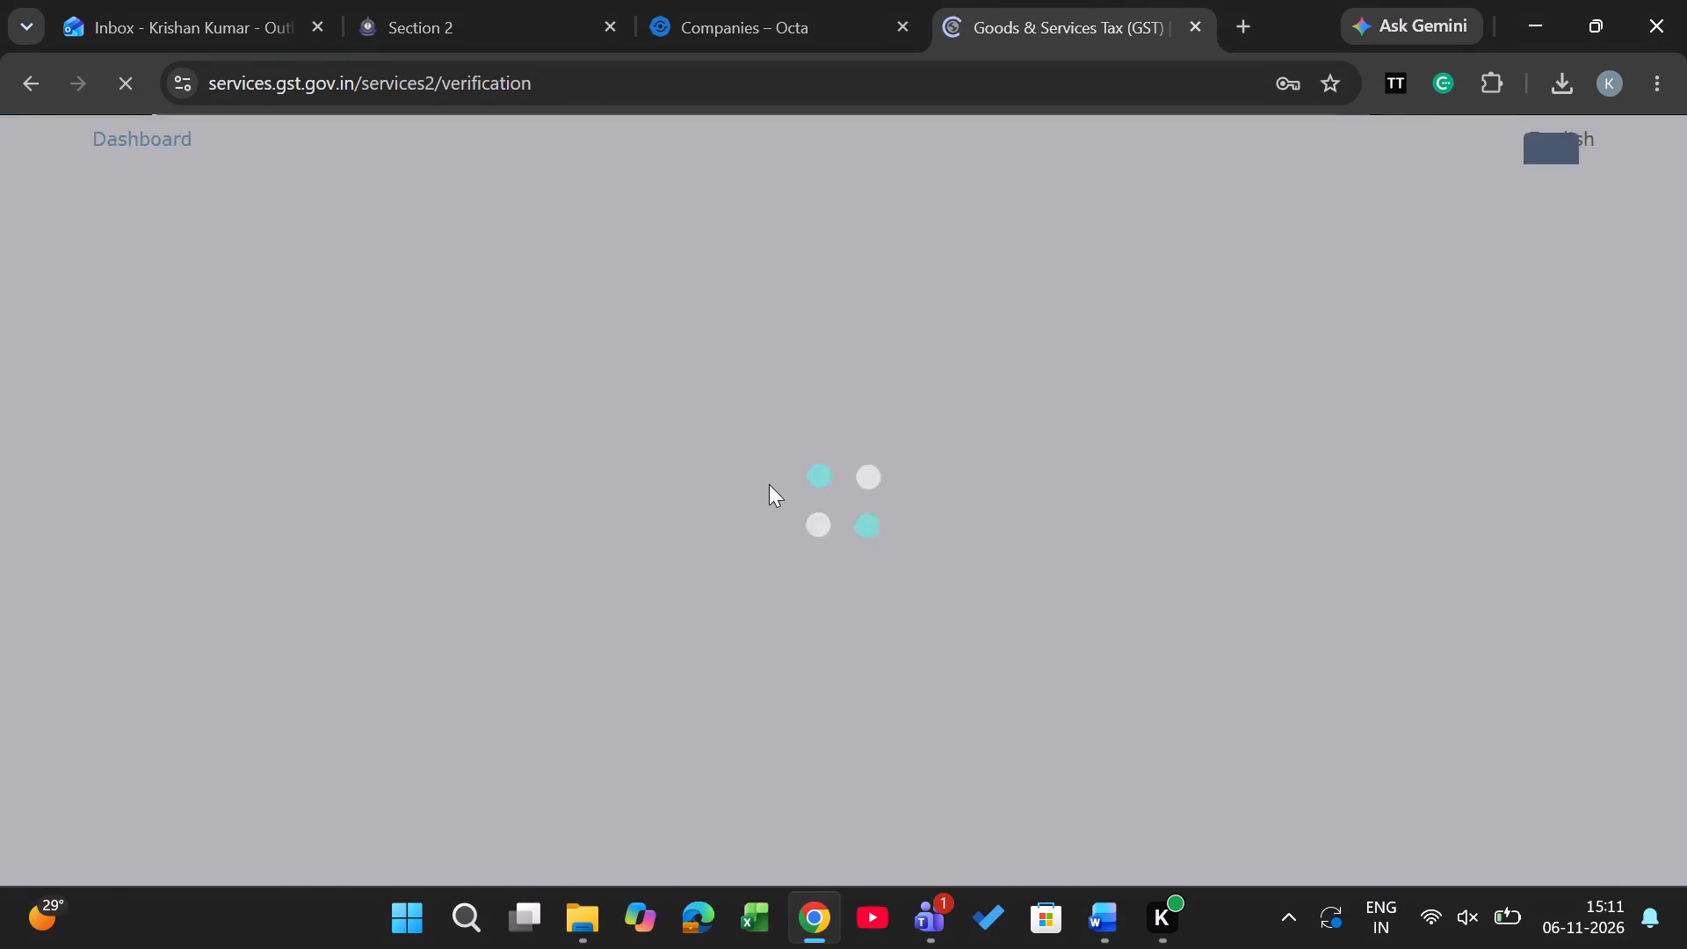
Choose EVC as the method for filing the Form GSTR-10.
scroll(885, 668, down, 6)
click(1485, 700)
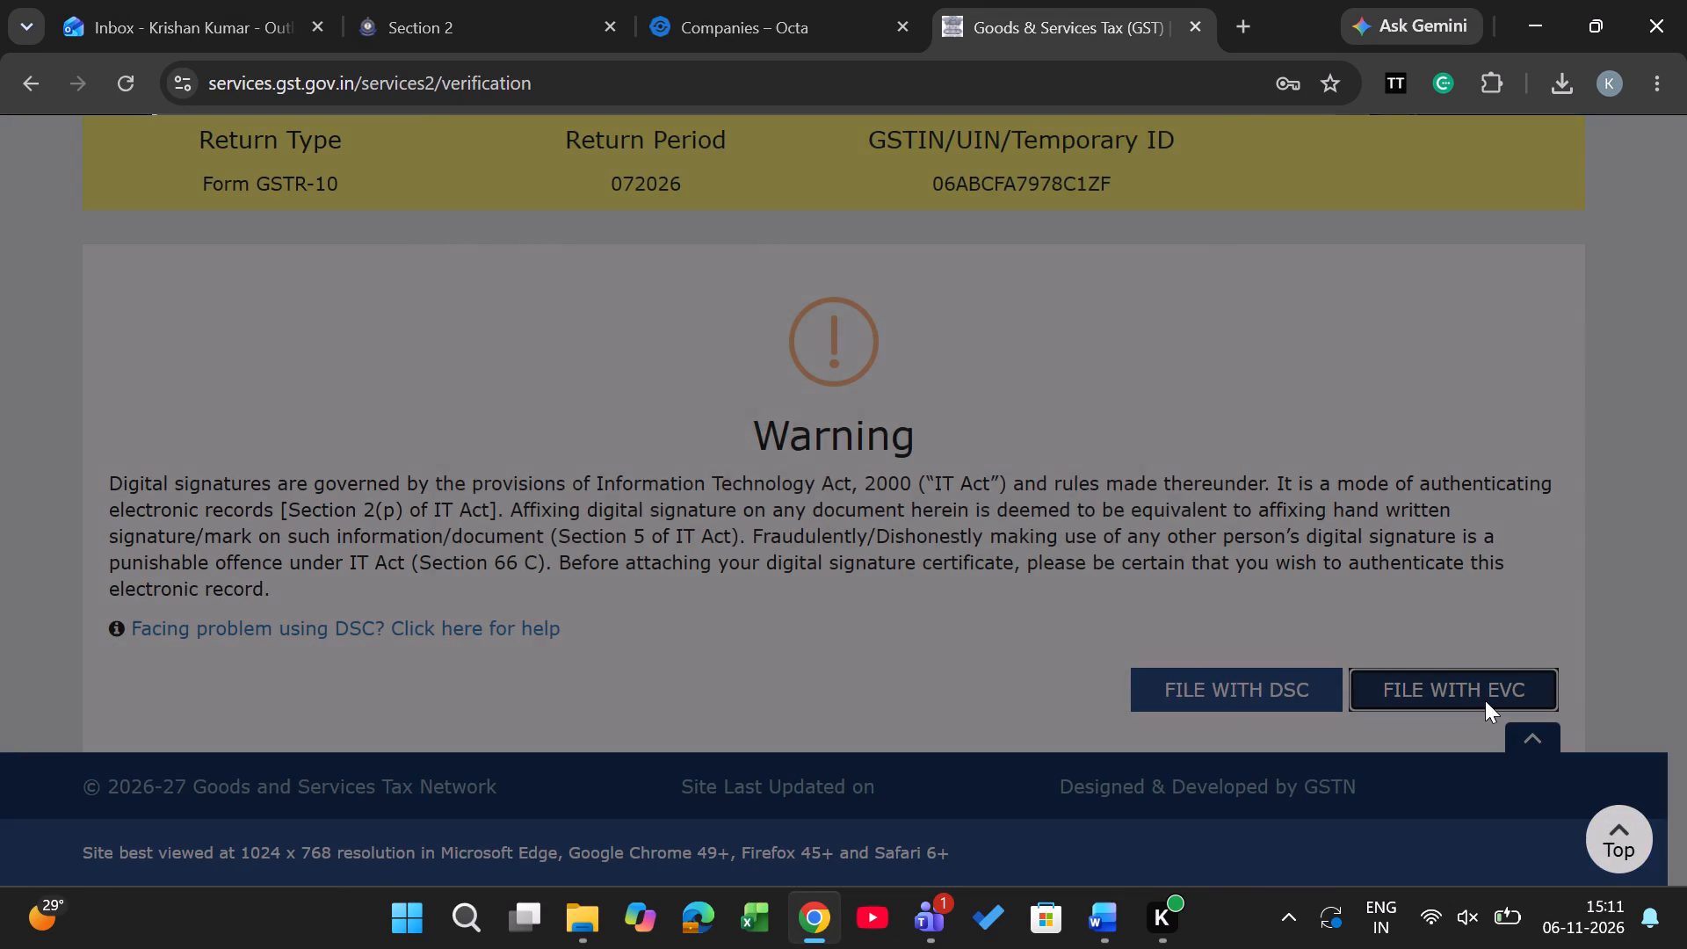
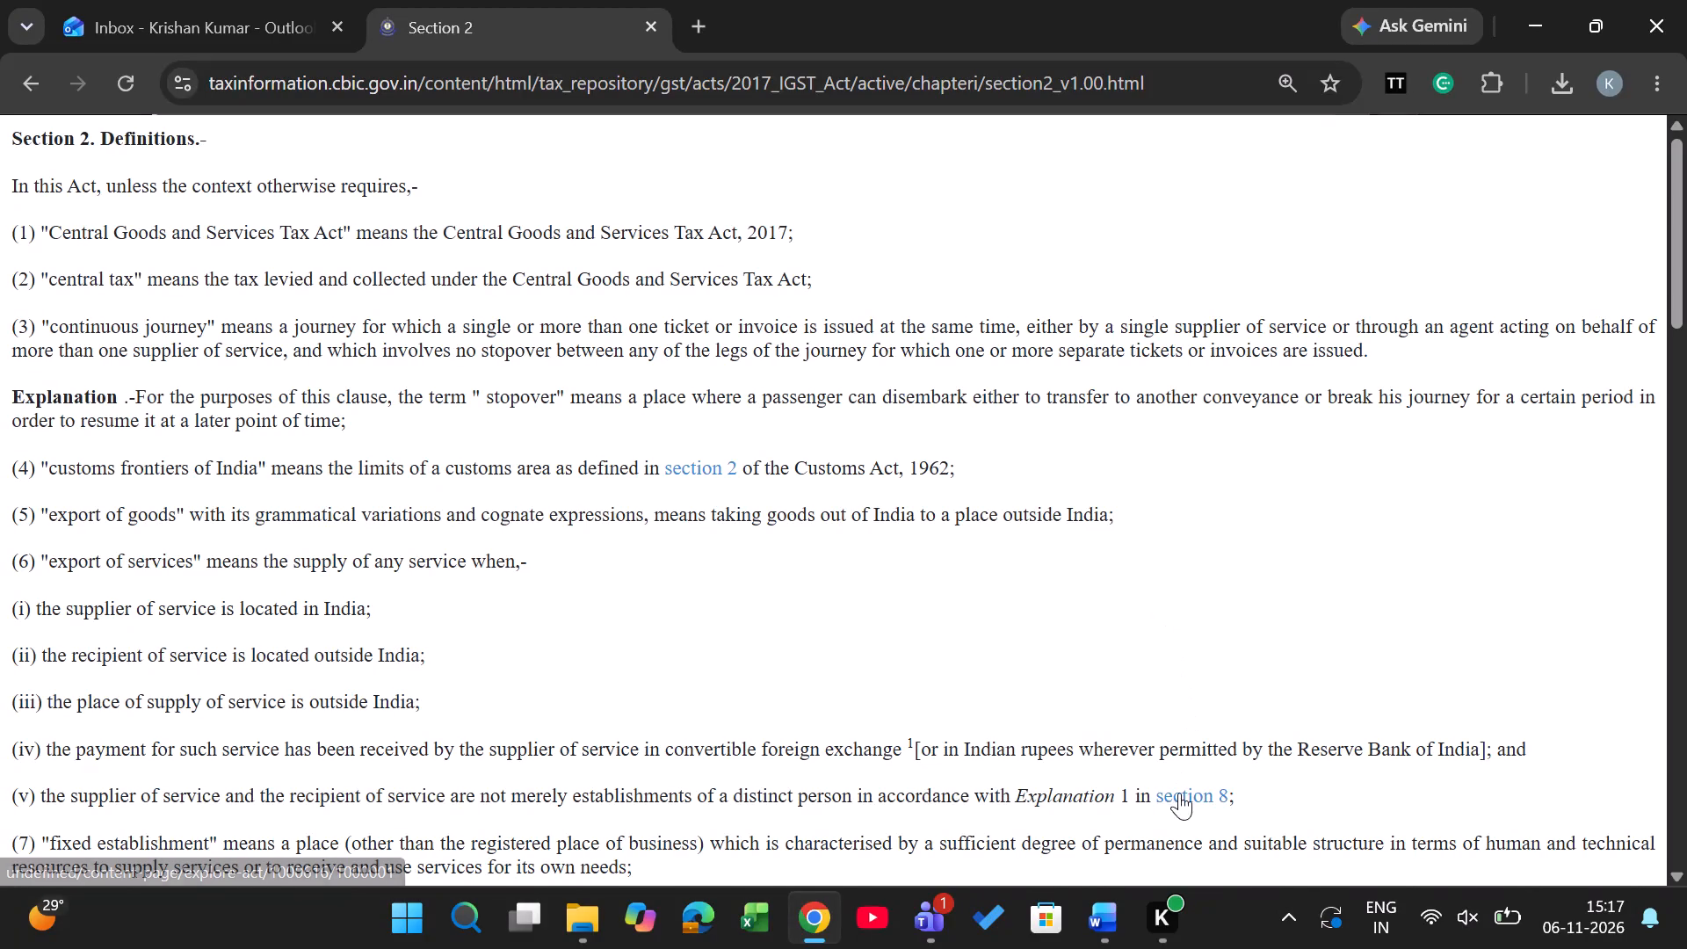
Look through the definitions in Section 2 of the IGST Act, including location of the supplier of services and online information services.
scroll(1297, 599, down, 7)
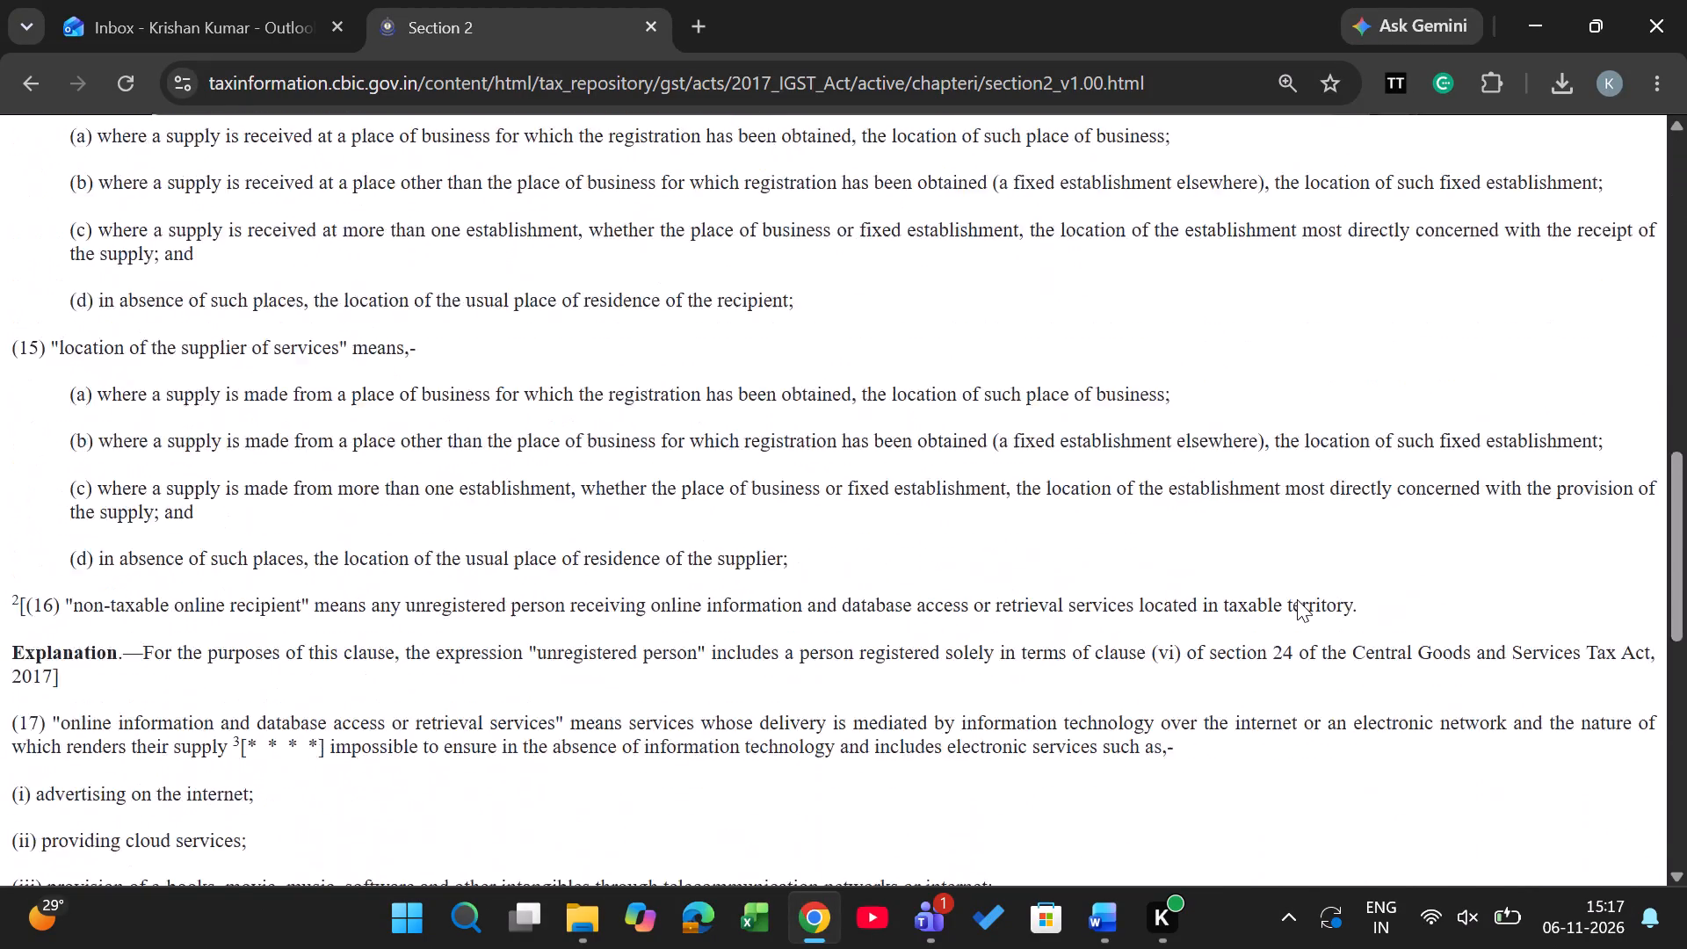
scroll(1297, 599, up, 4)
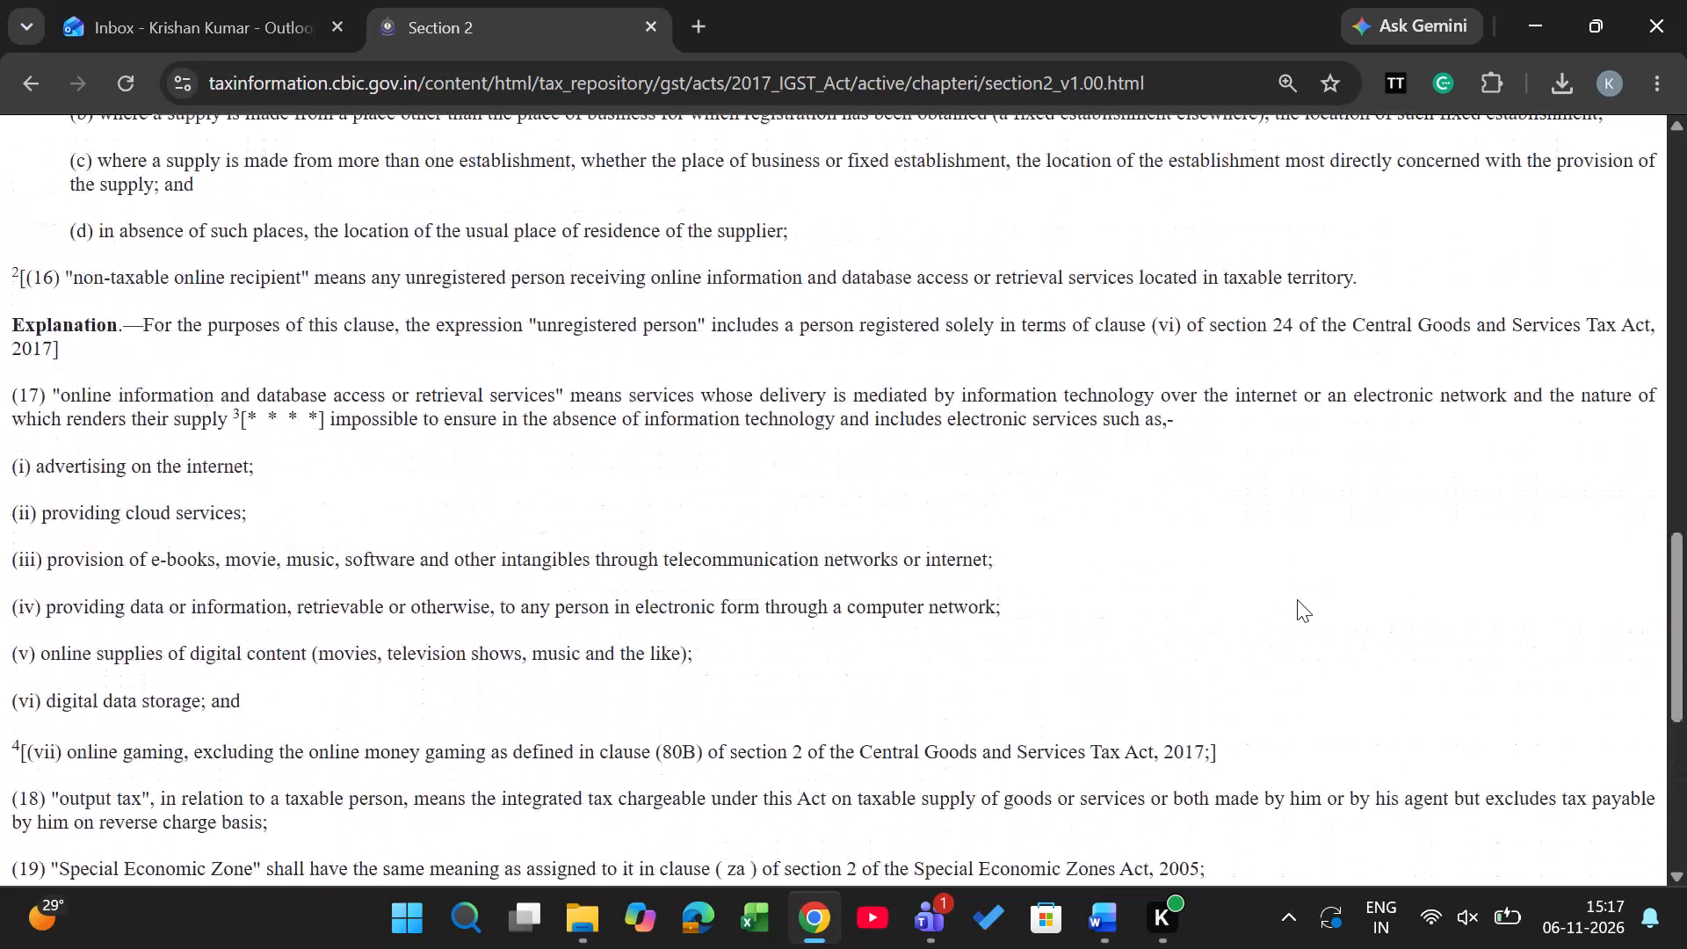
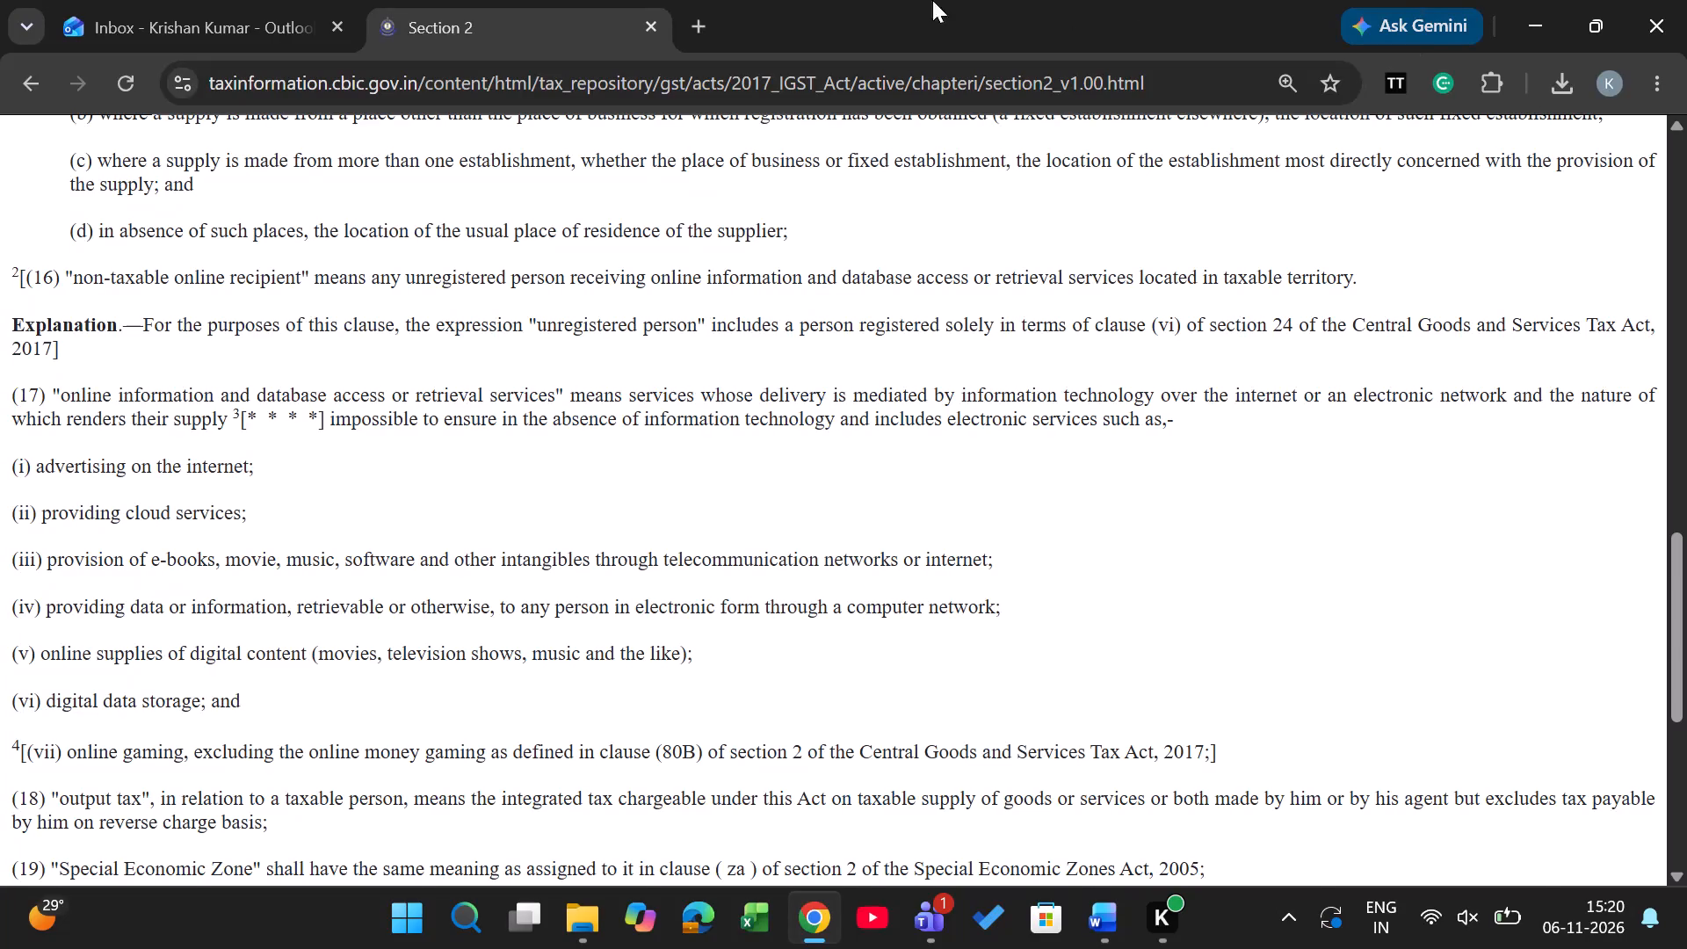
Open octagst.com in a new browser tab and go through its login to the Octa GST account home page.
click(691, 16)
text(octagst)
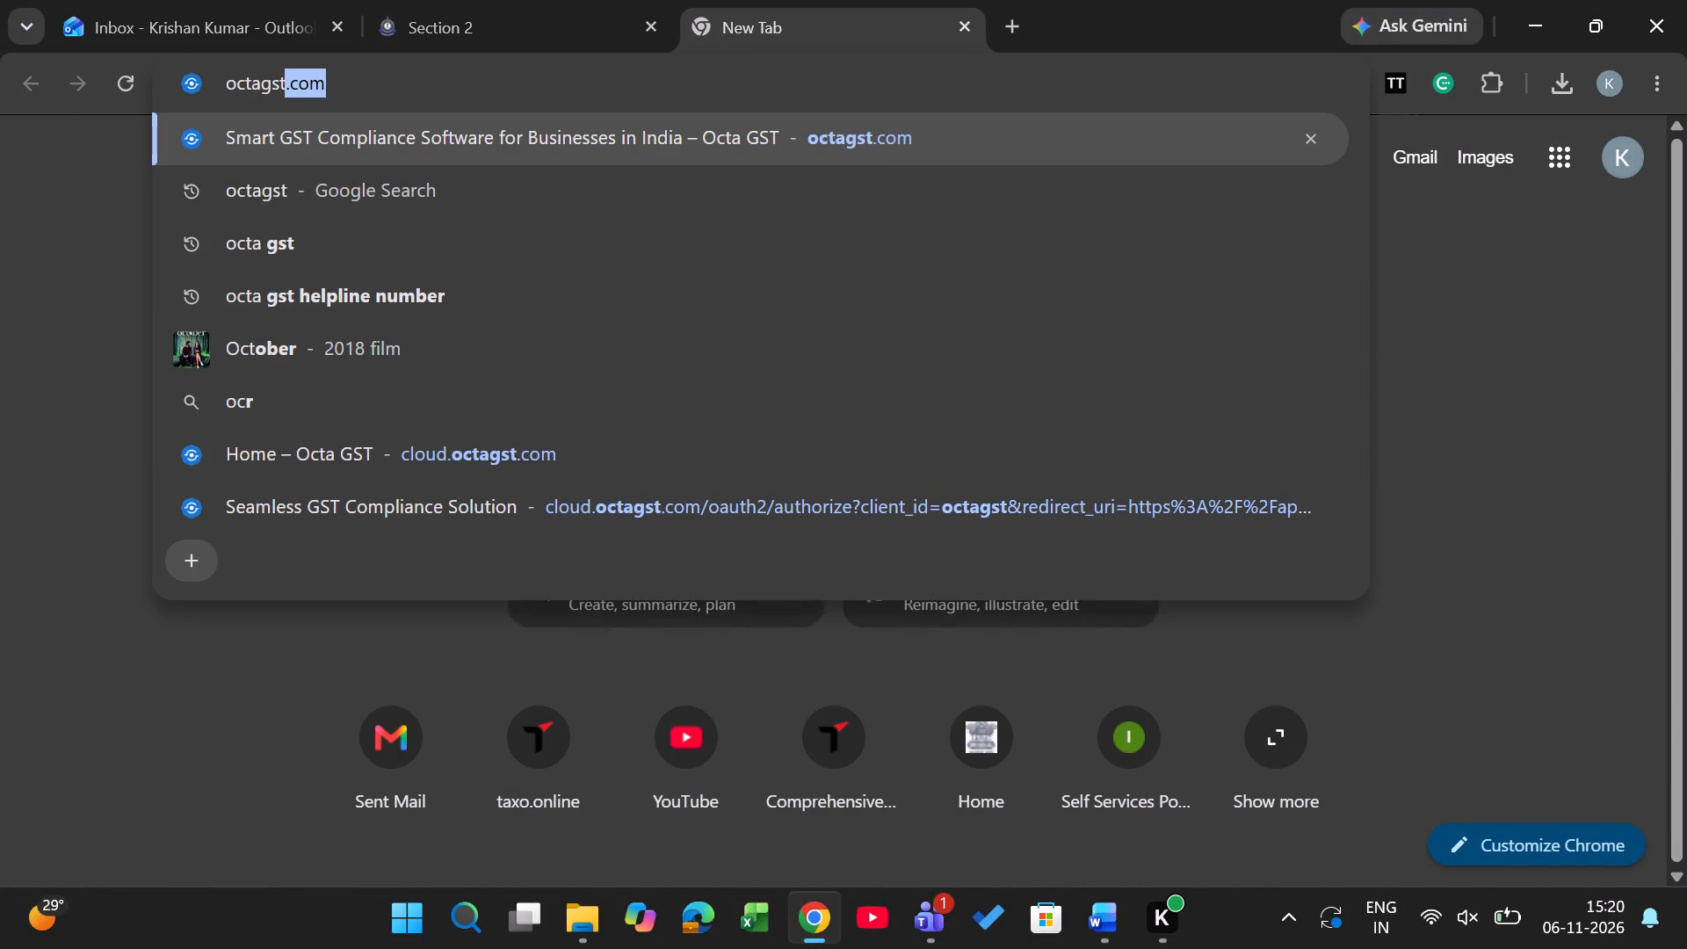
key(Right)
key(Return)
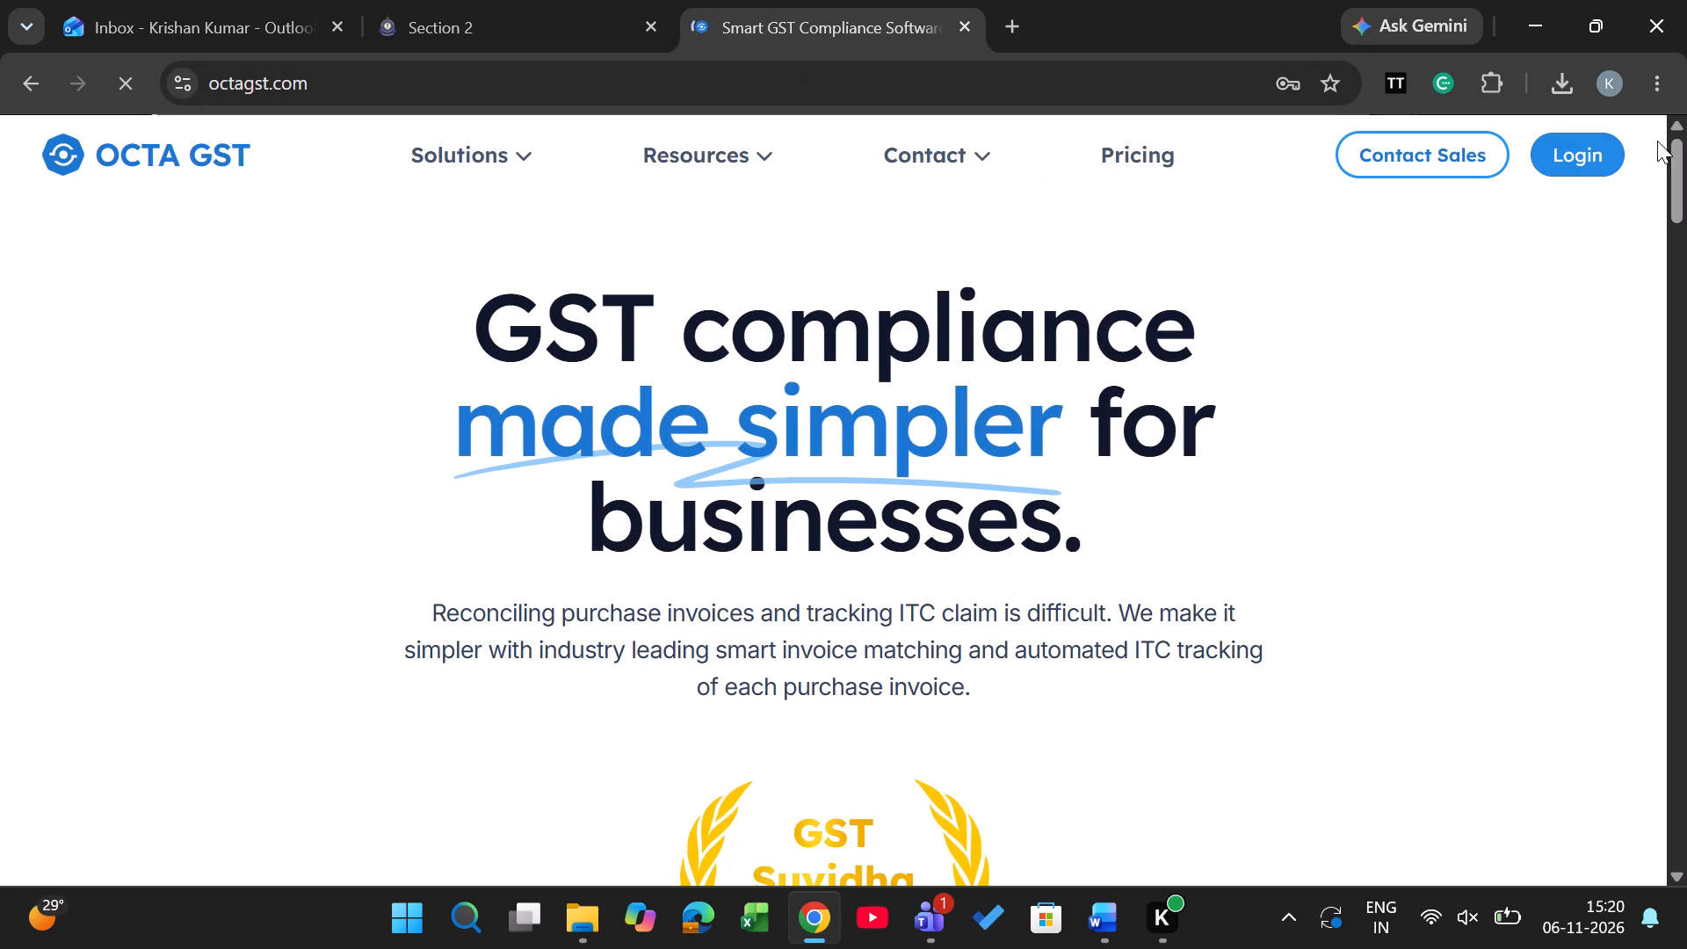
click(1630, 143)
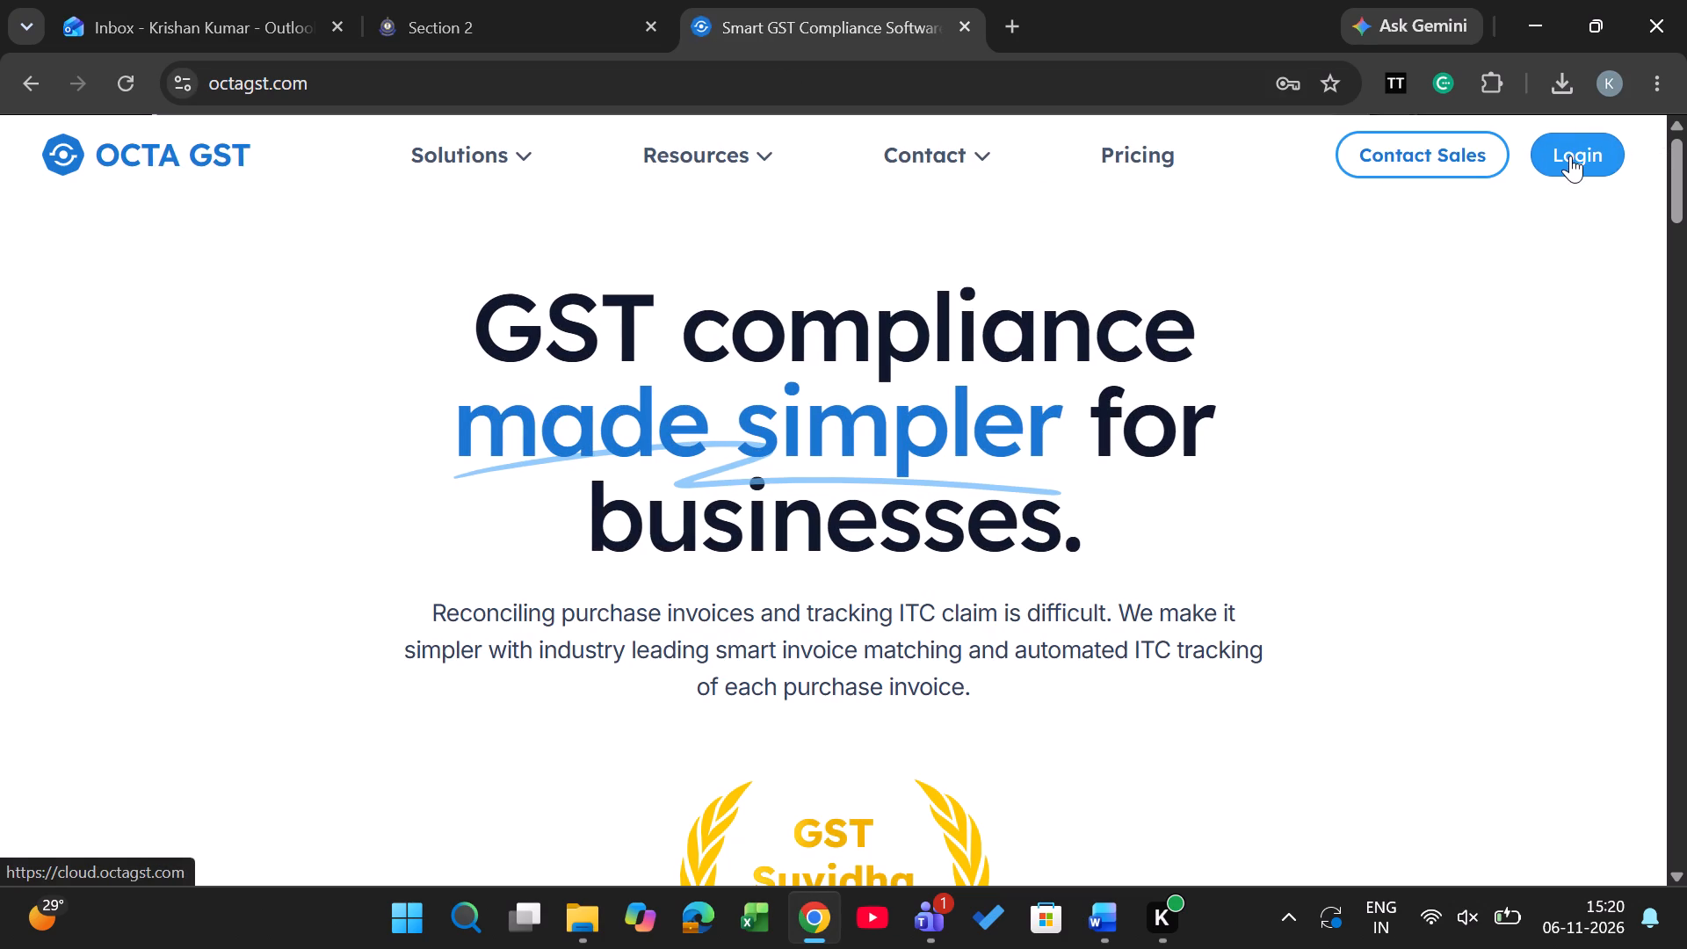
click(1570, 156)
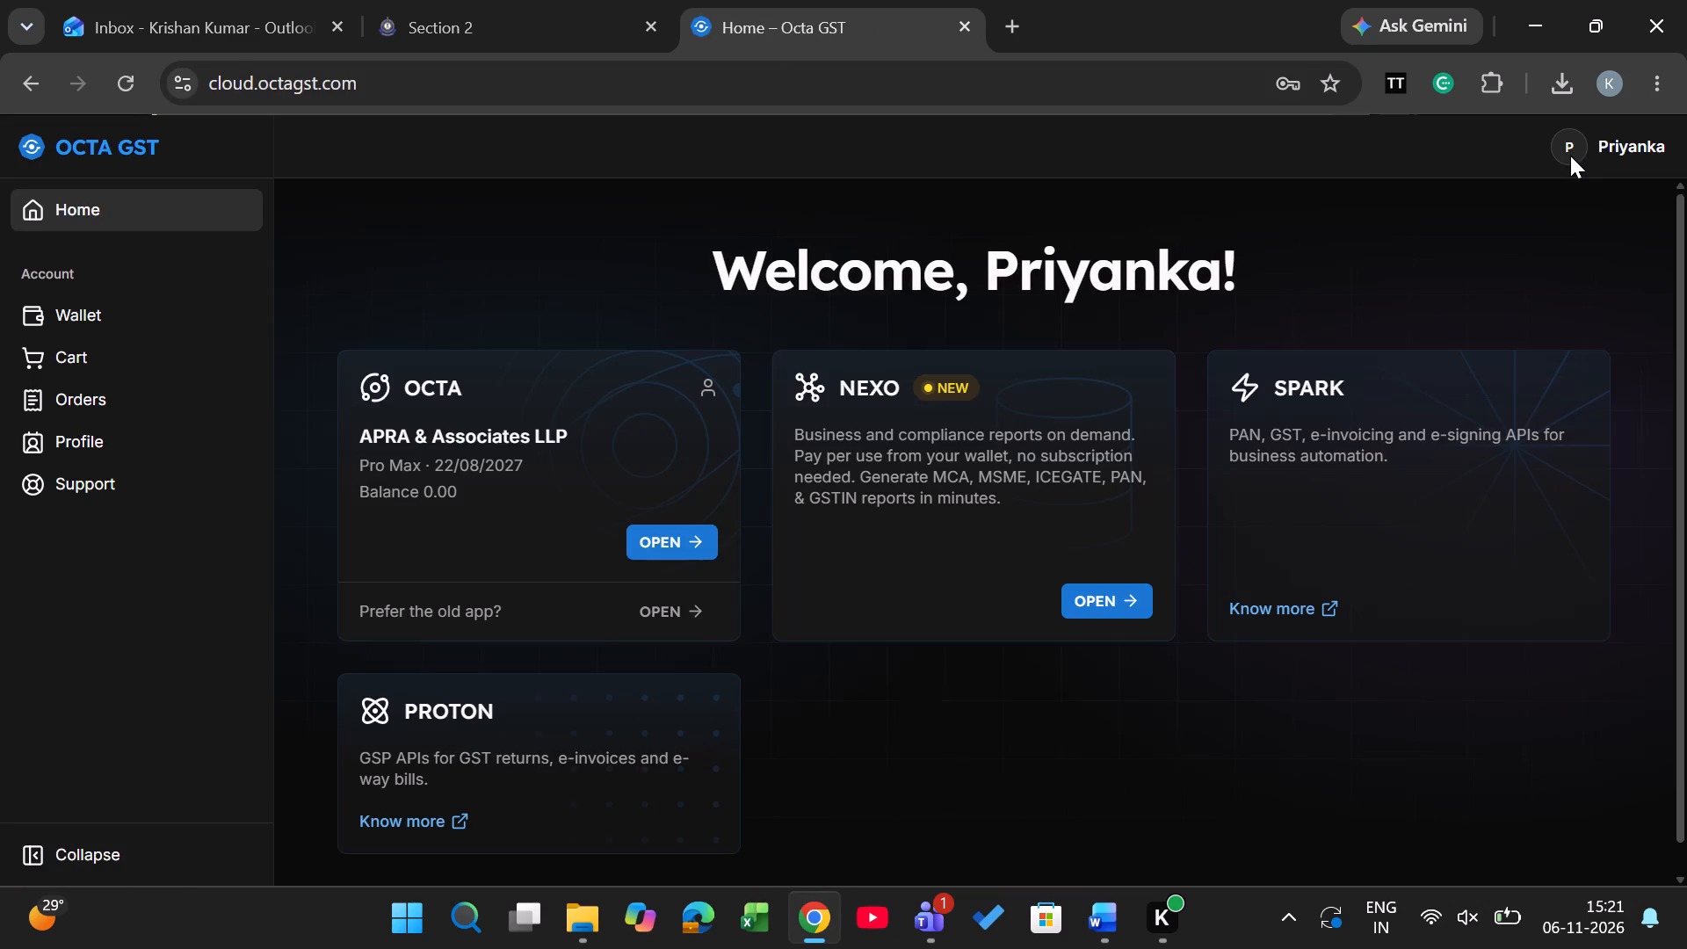
Launch the old version of the OCTA app for APRA & Associates LLP.
click(654, 625)
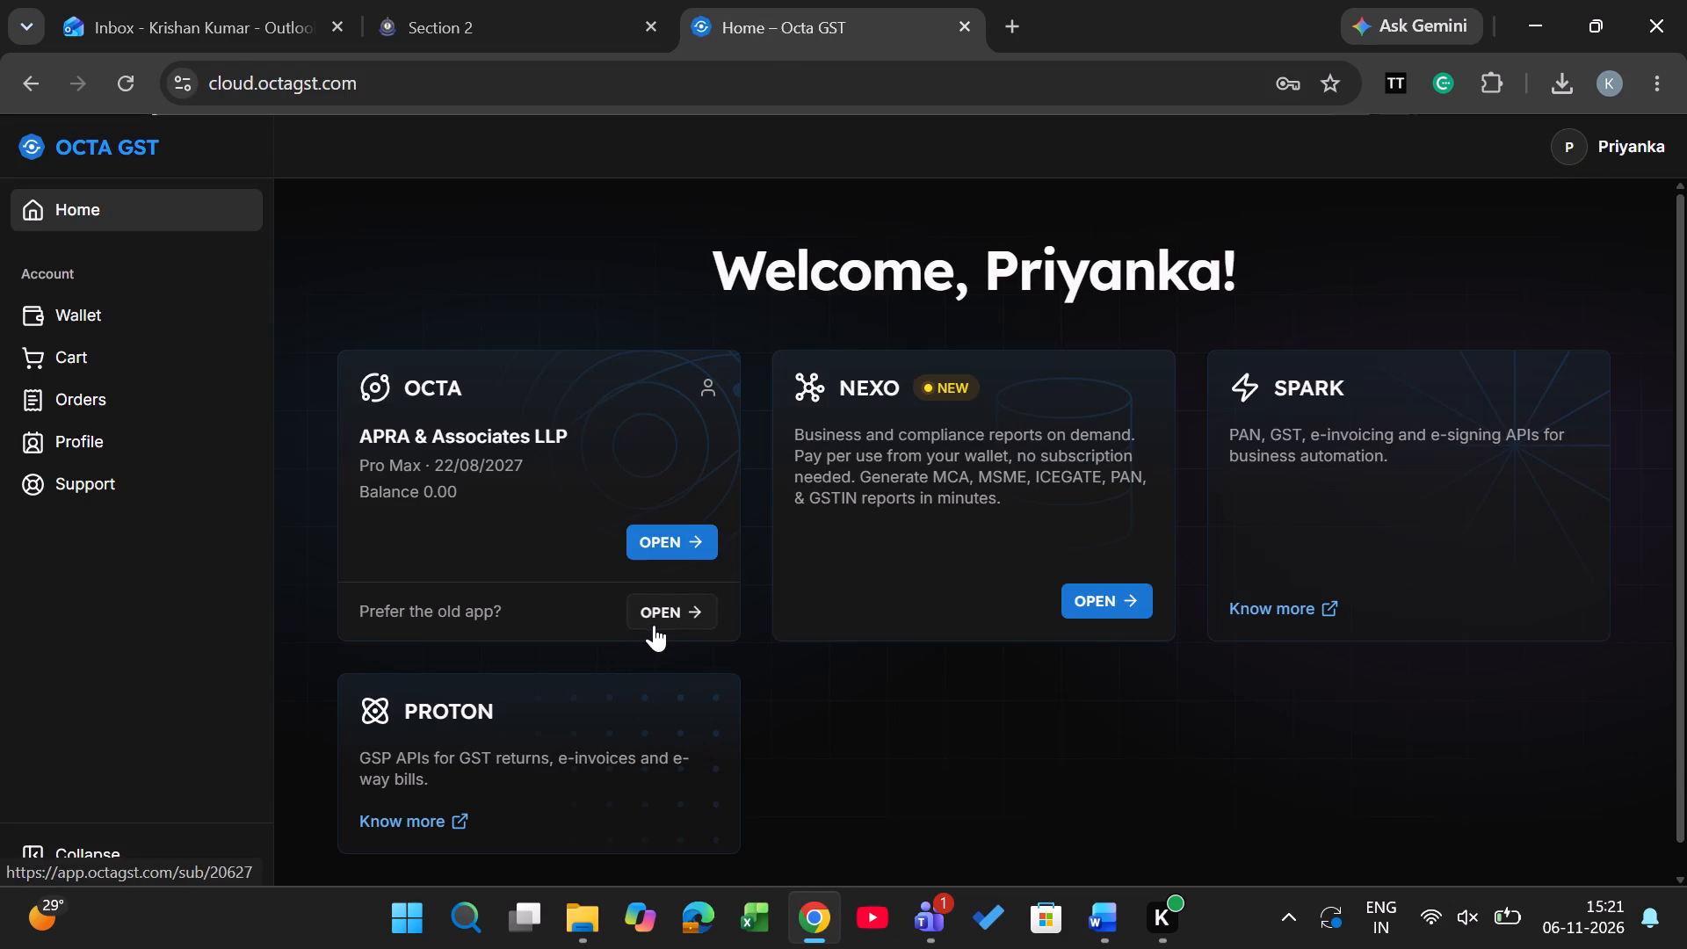
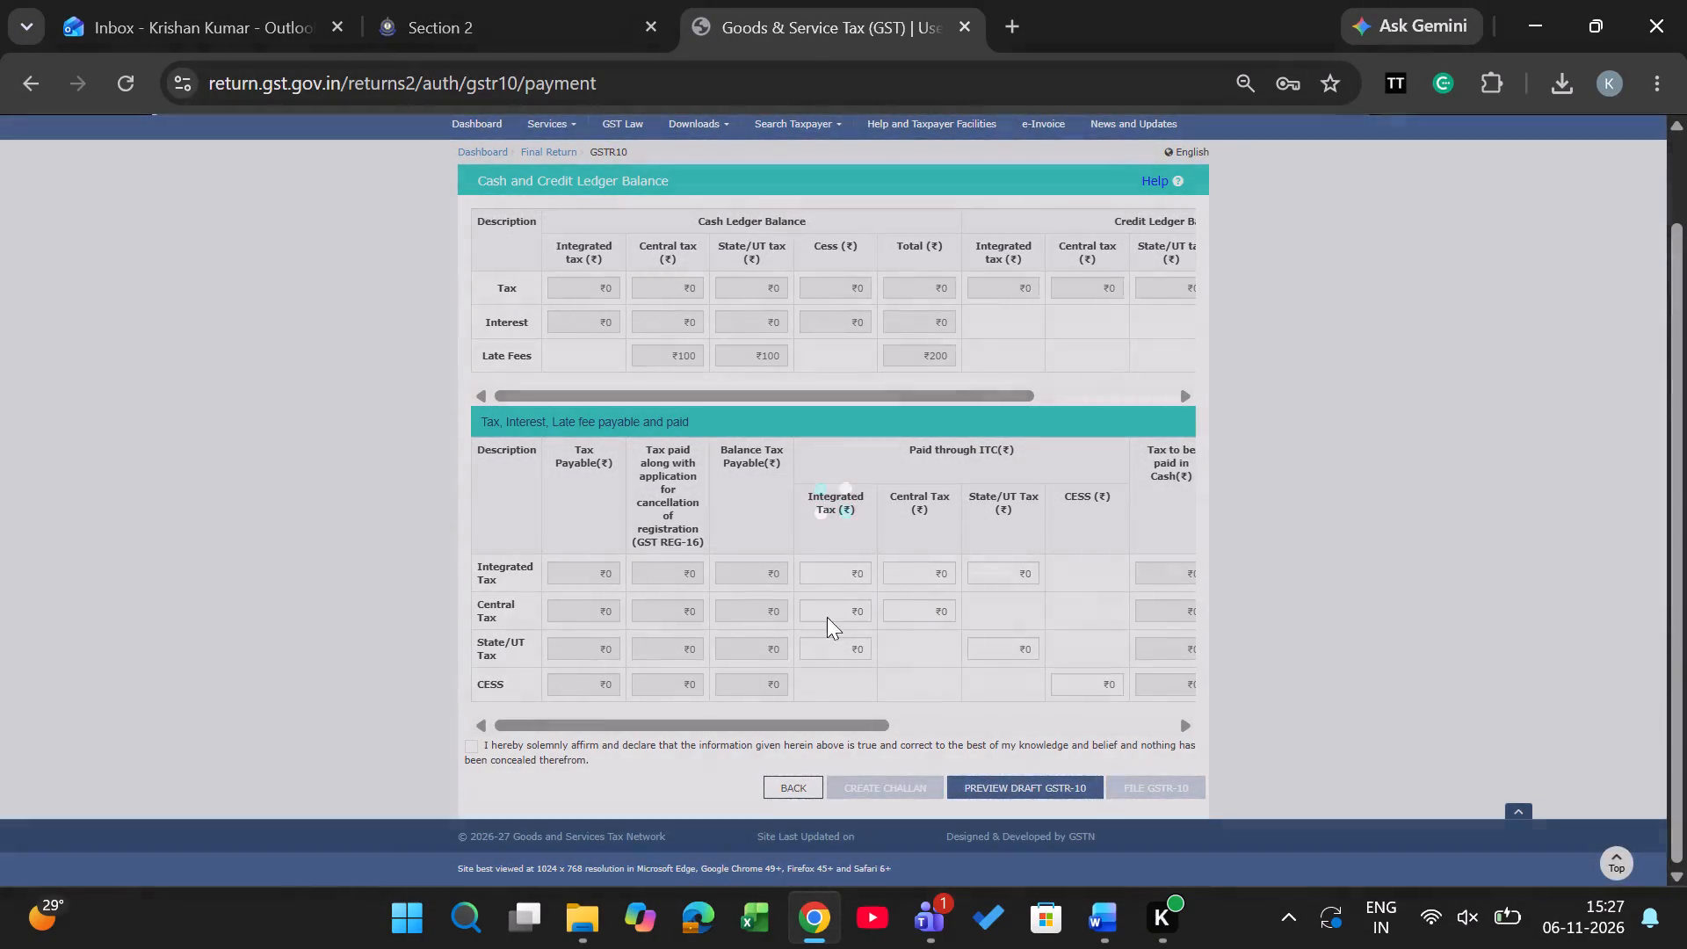
View the breakdown of the late fee payable in the tax, interest and late fee table, and close it.
scroll(833, 613, left, 4)
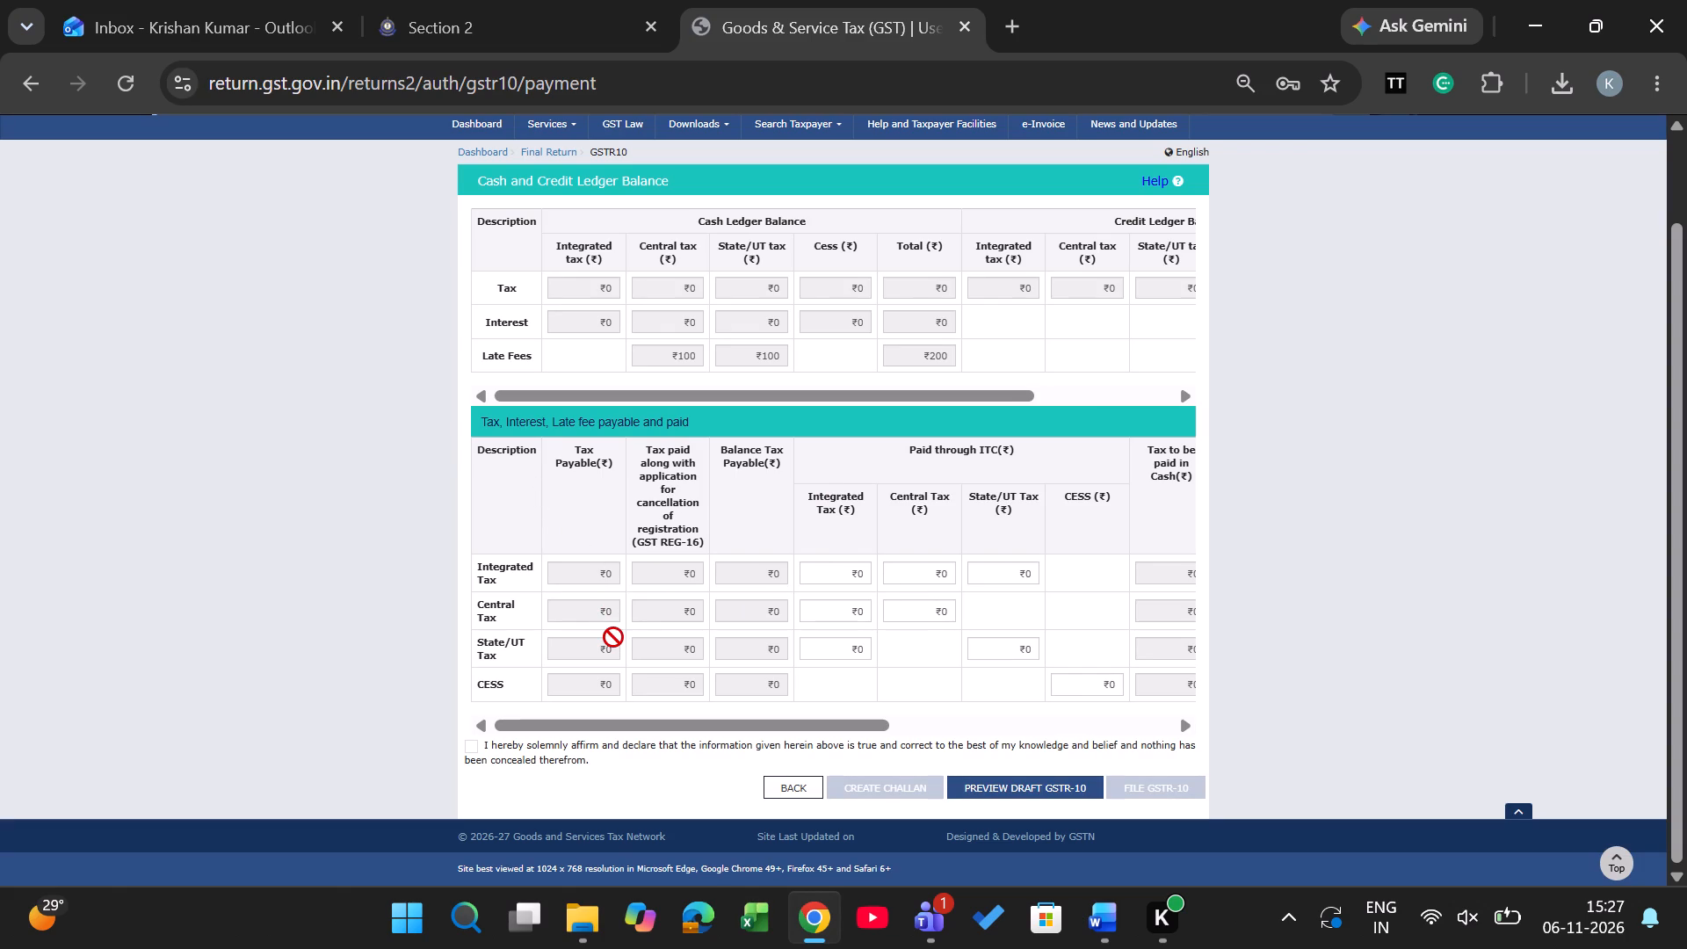
scroll(836, 600, left, 4)
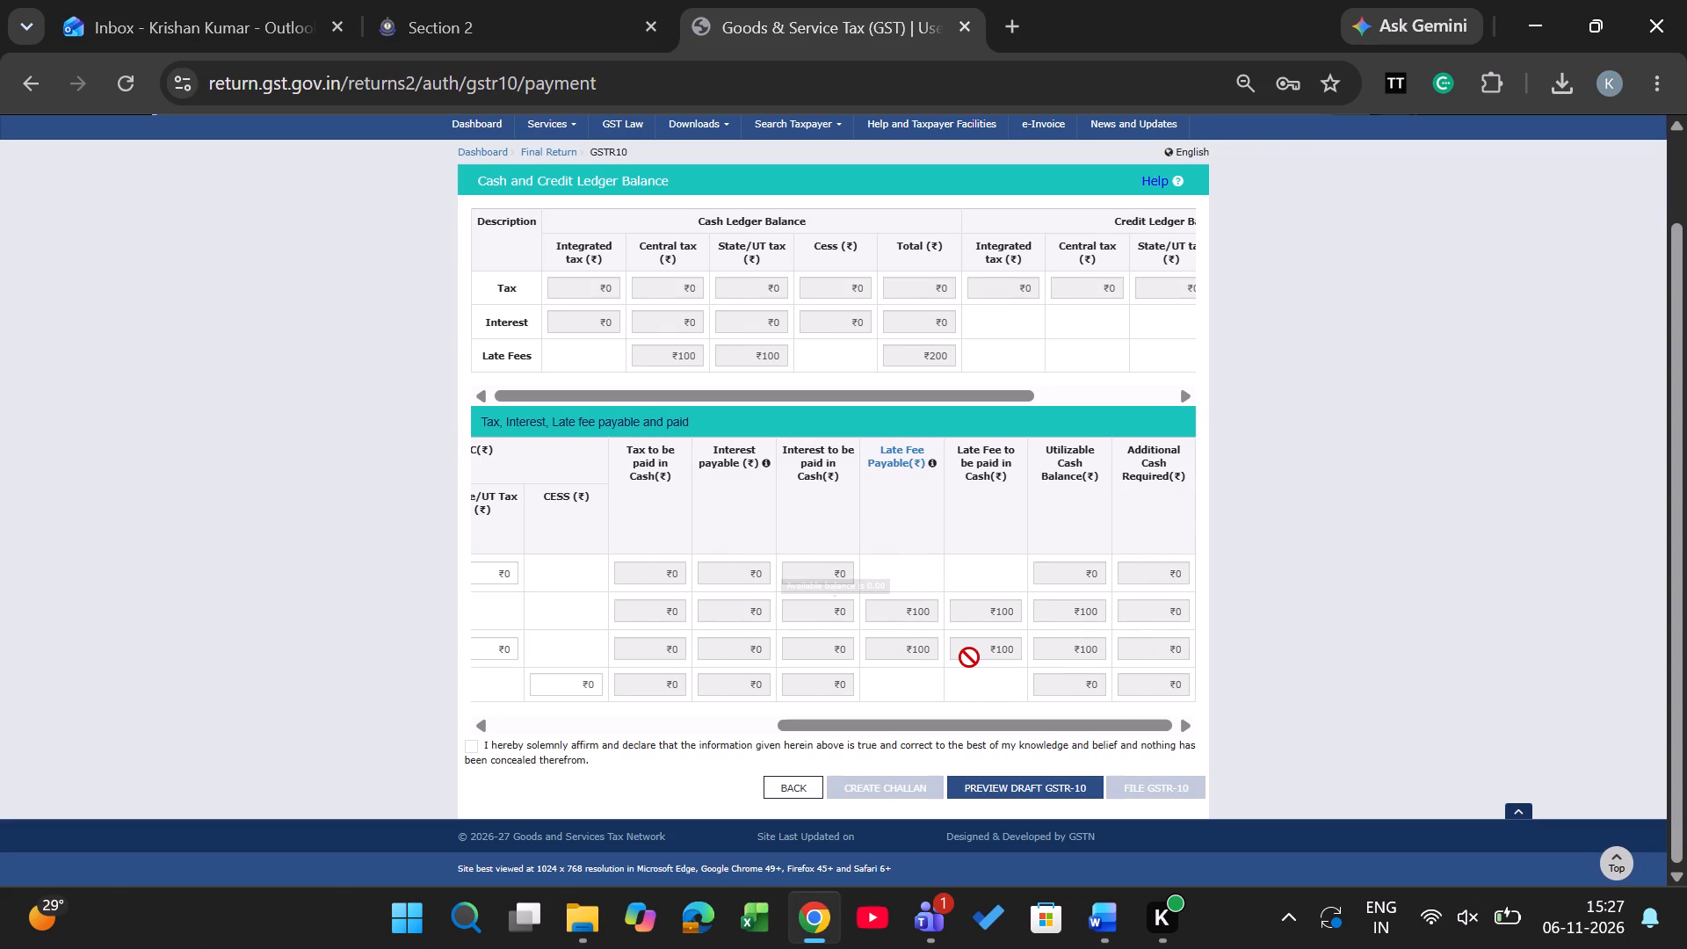
click(888, 455)
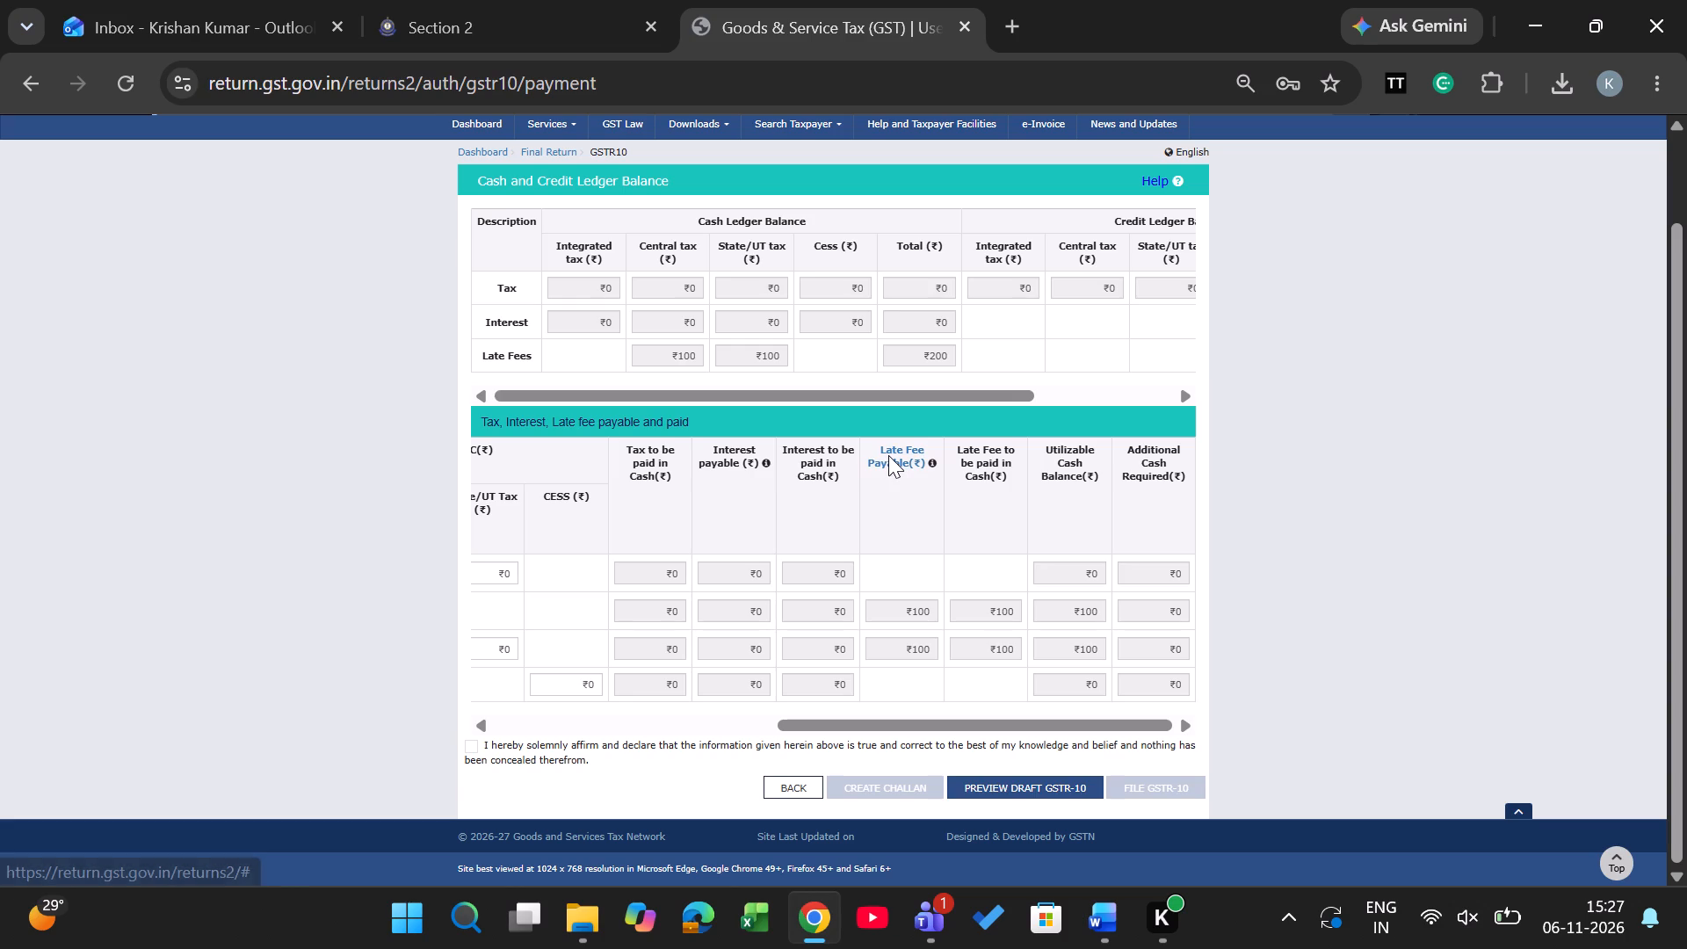
click(893, 464)
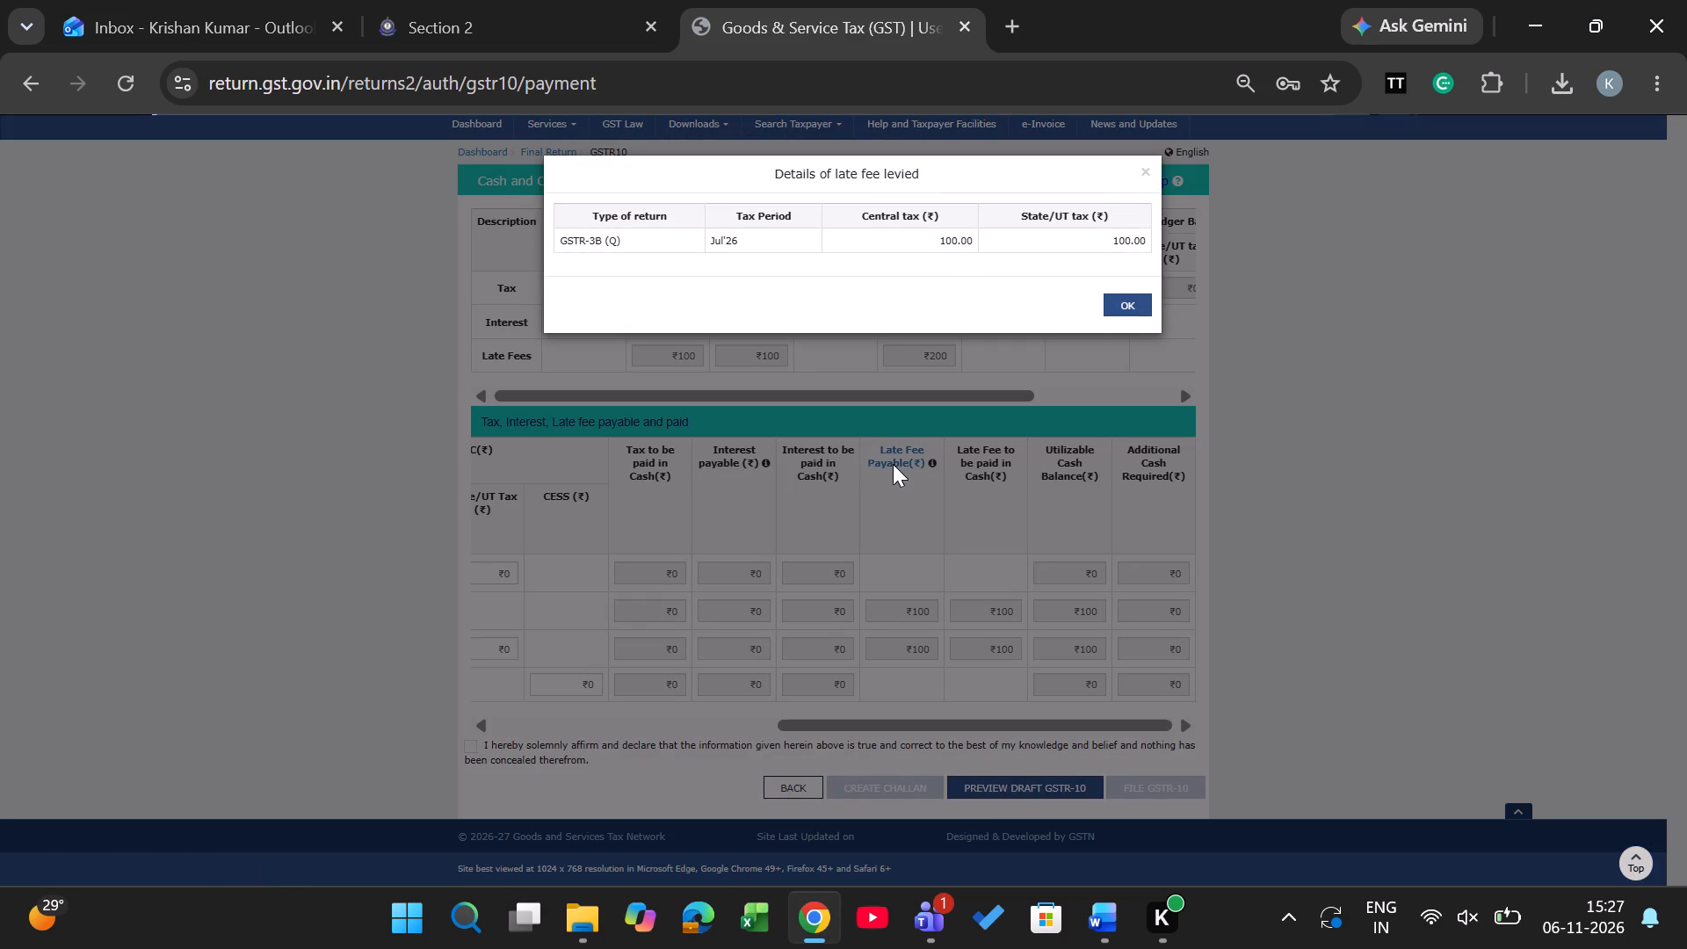
scroll(916, 217, left, 2)
click(1134, 297)
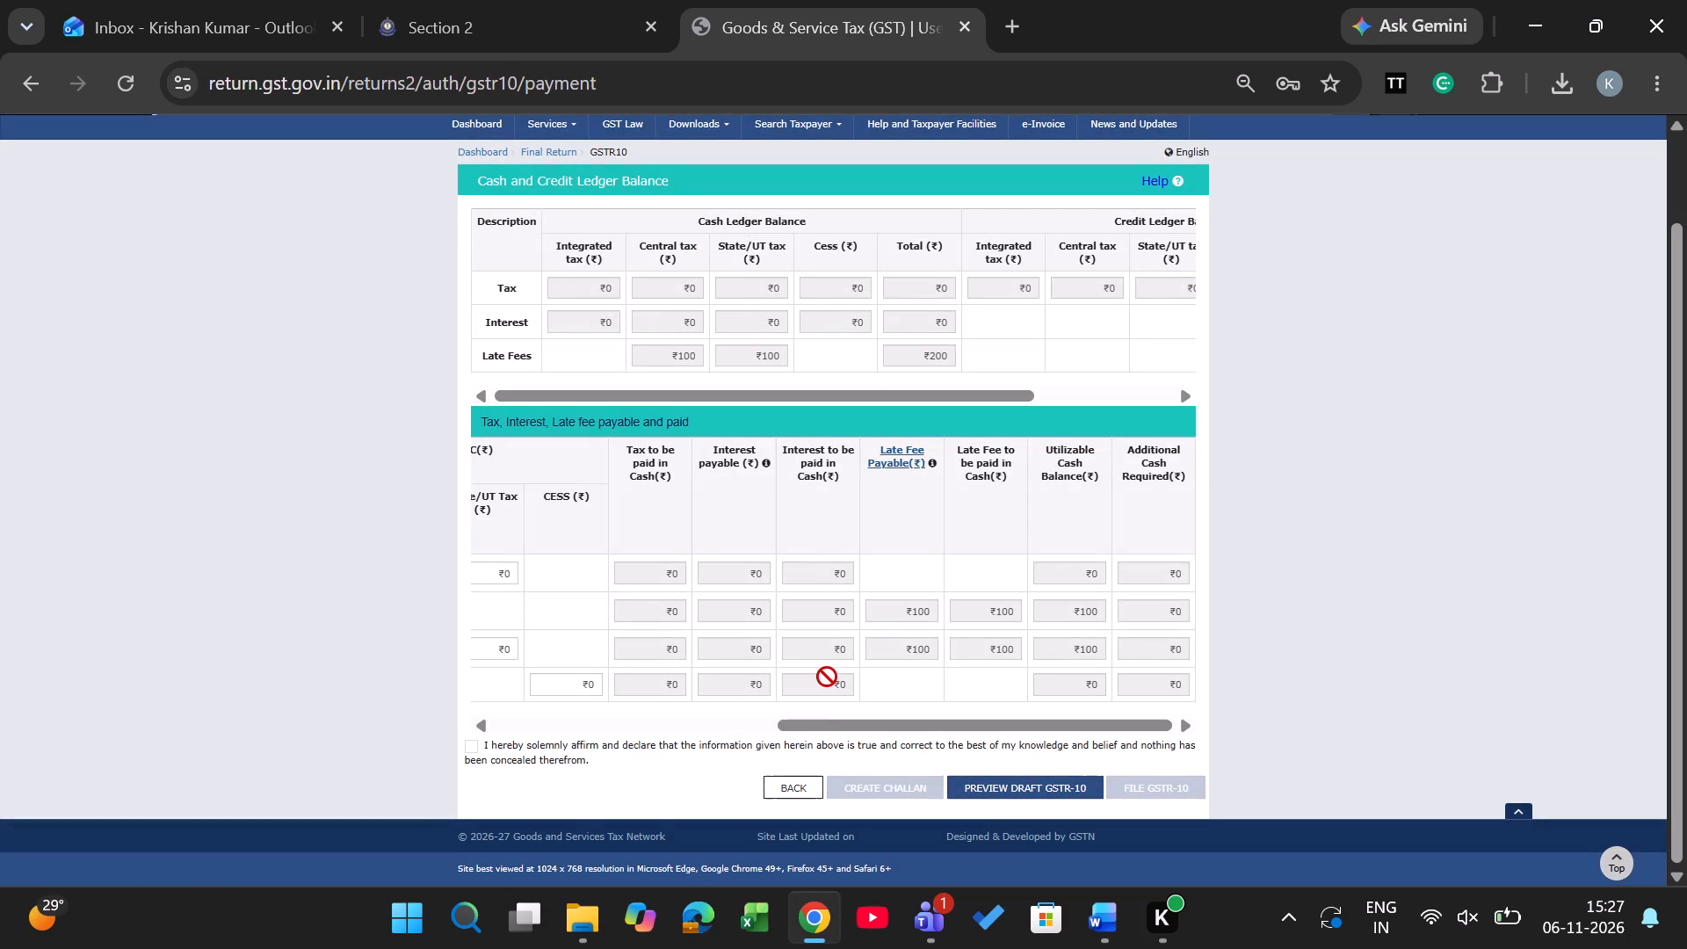
Return to the GSTR-10 final return page and submit the Proceed to File request, dismissing the browser's offer to save the address.
scroll(827, 677, down, 4)
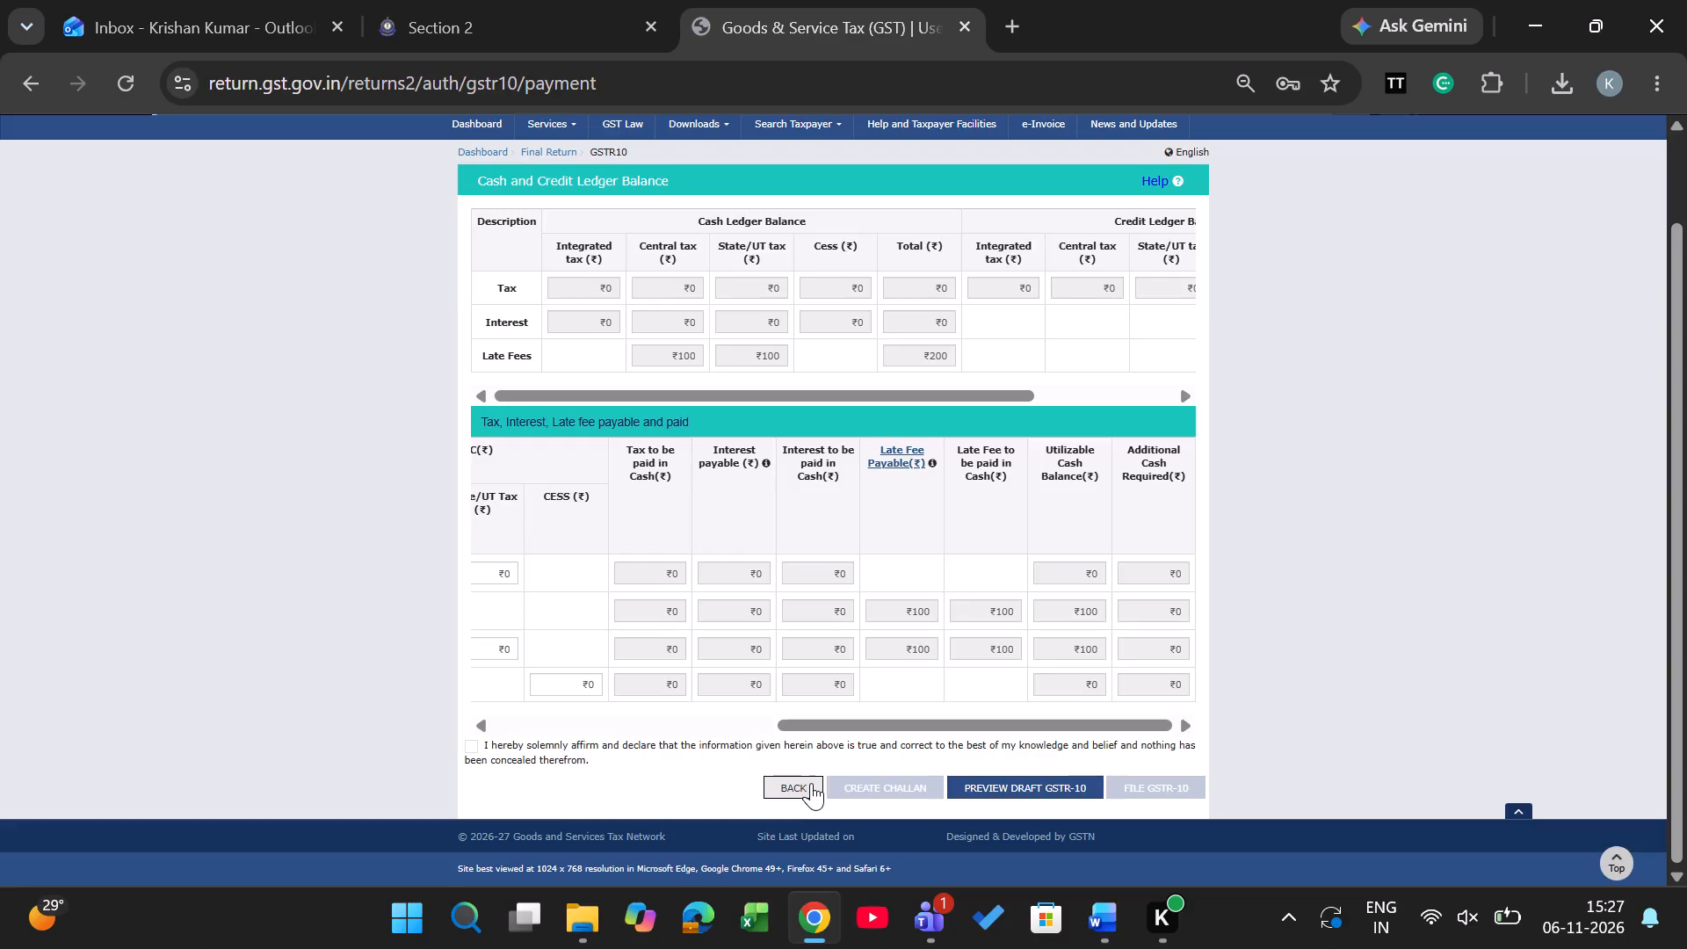
click(811, 783)
scroll(975, 573, down, 7)
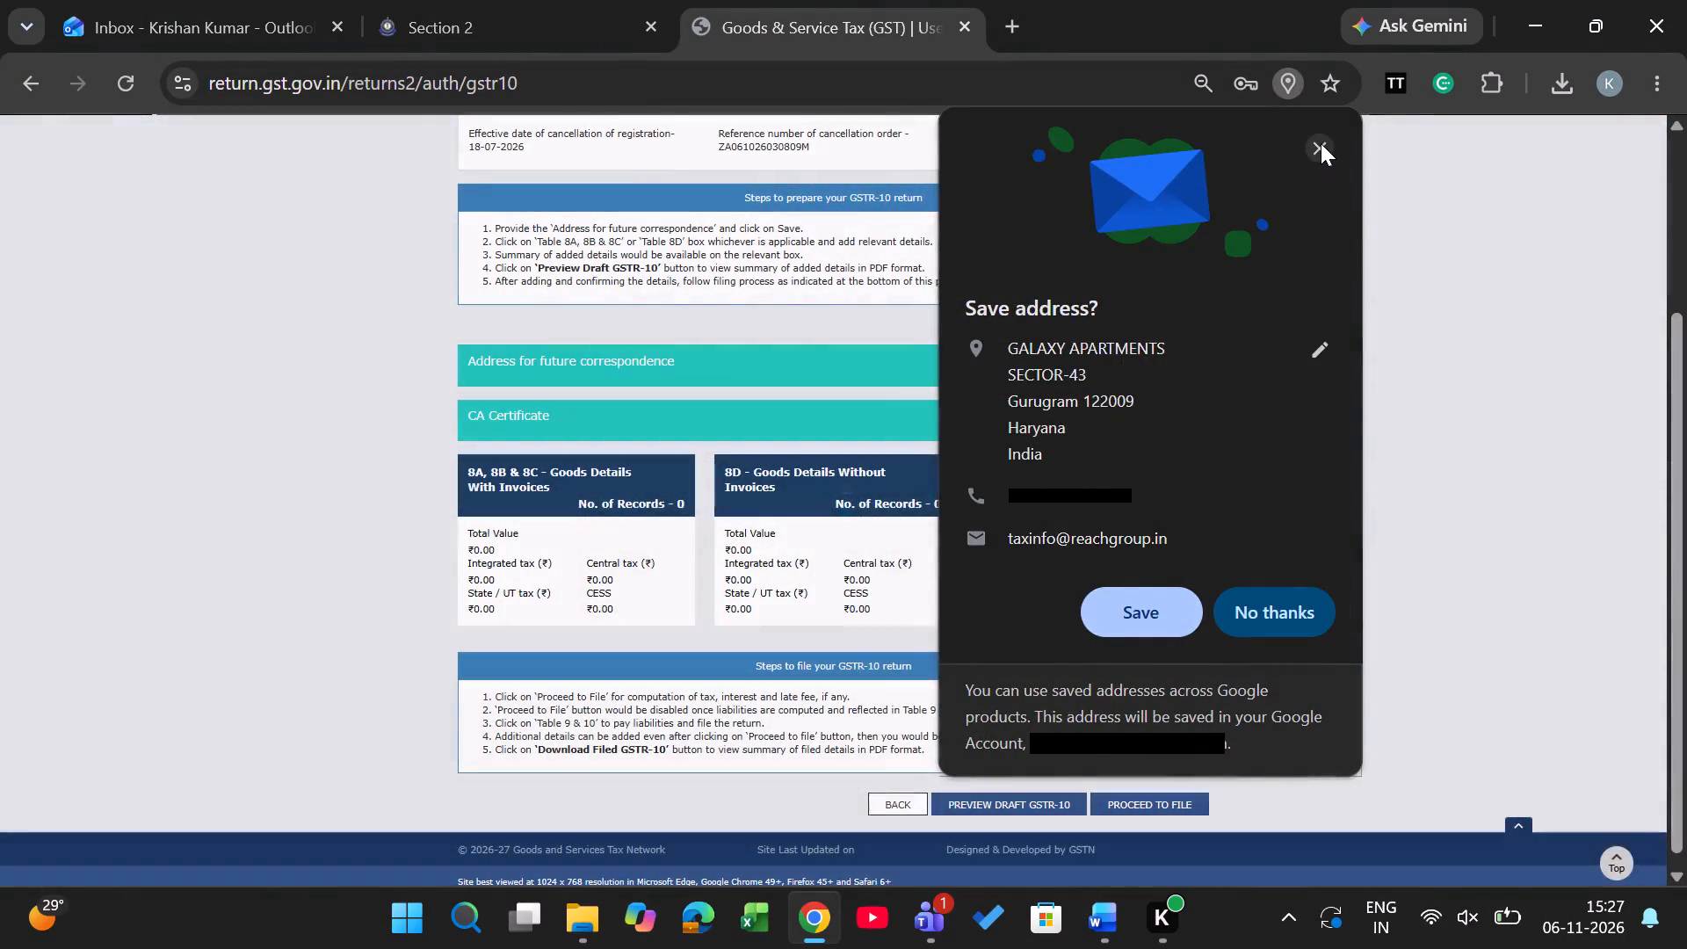
click(1321, 143)
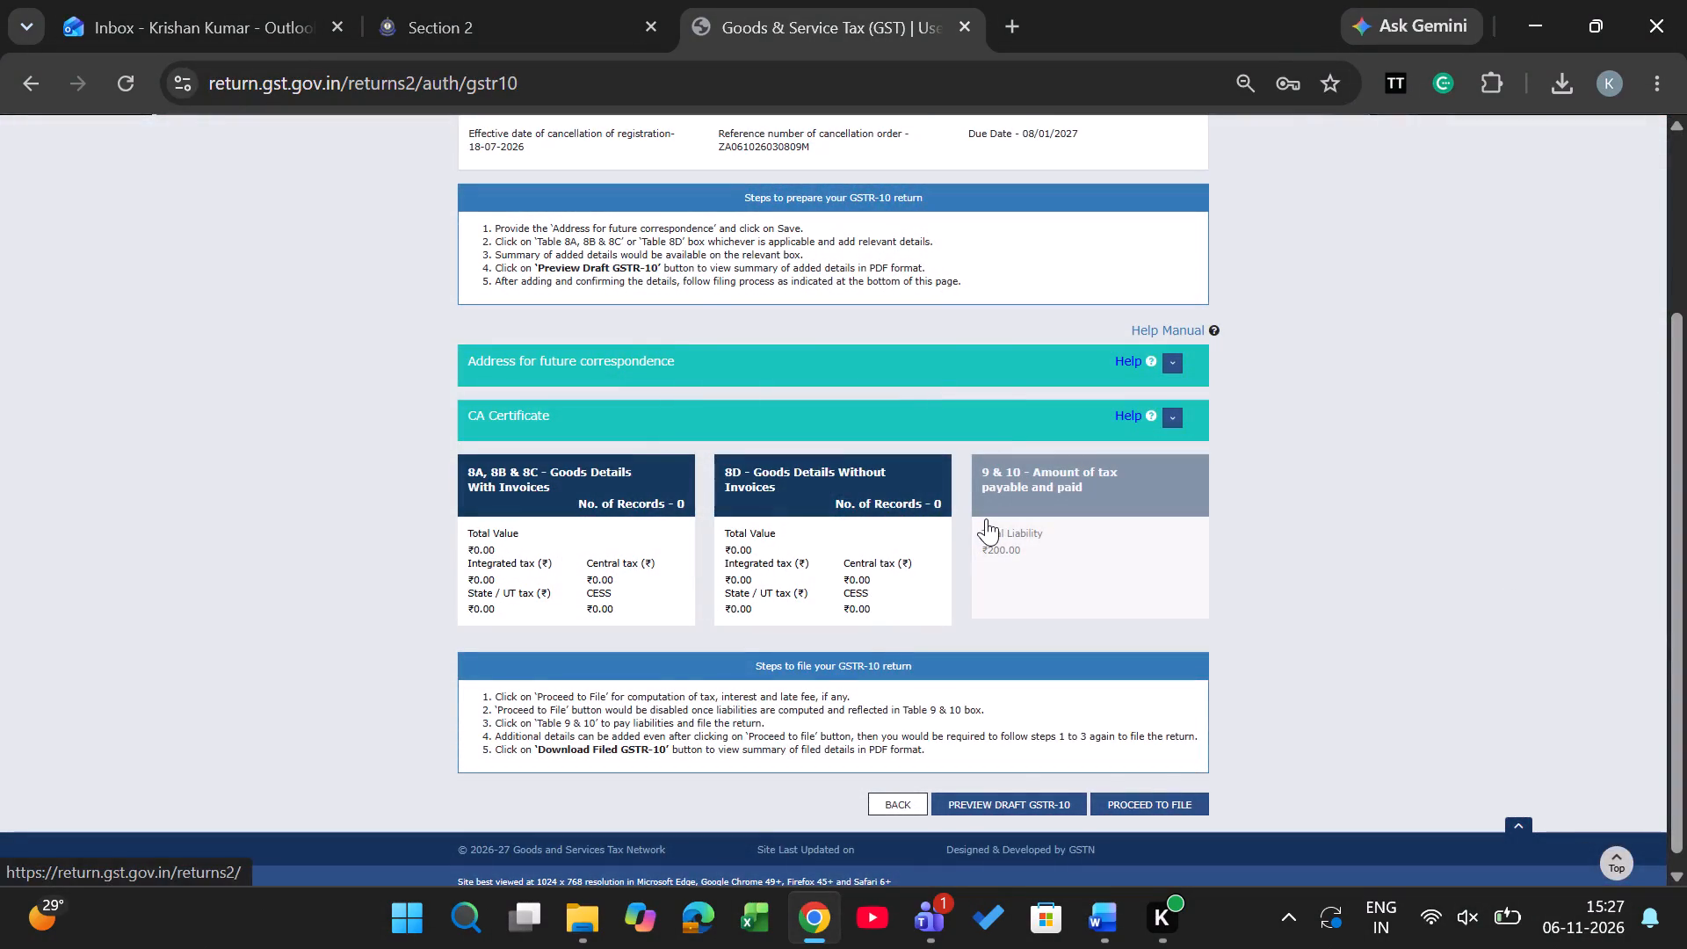
scroll(986, 518, down, 1)
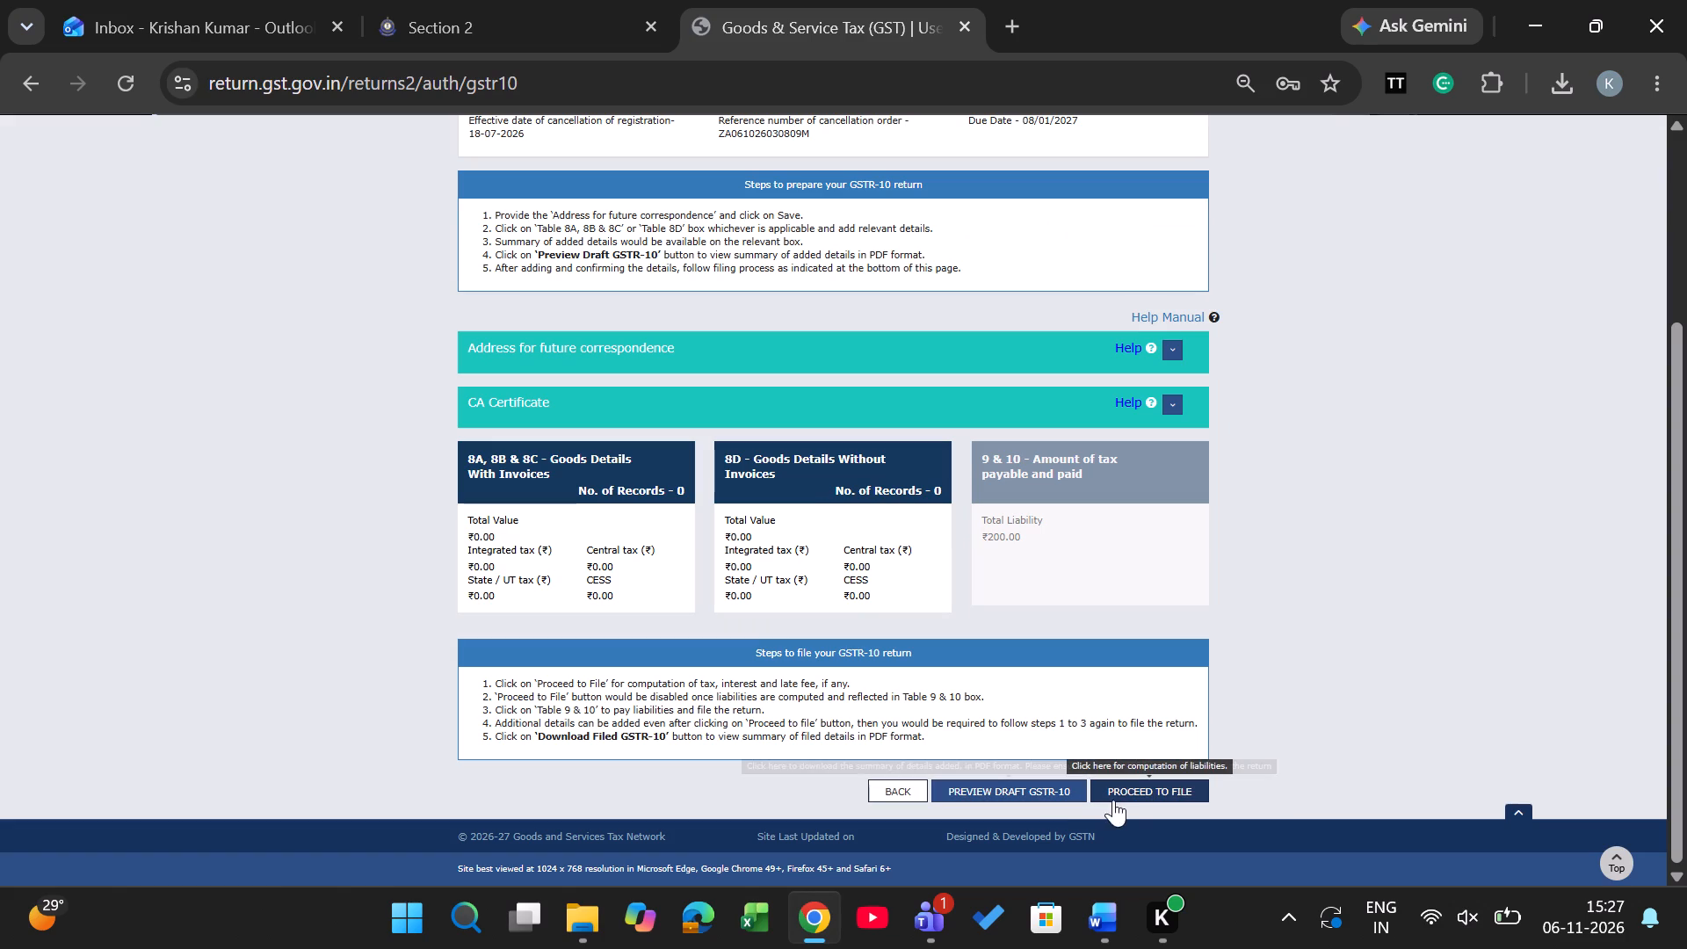
click(1115, 791)
scroll(672, 638, down, 2)
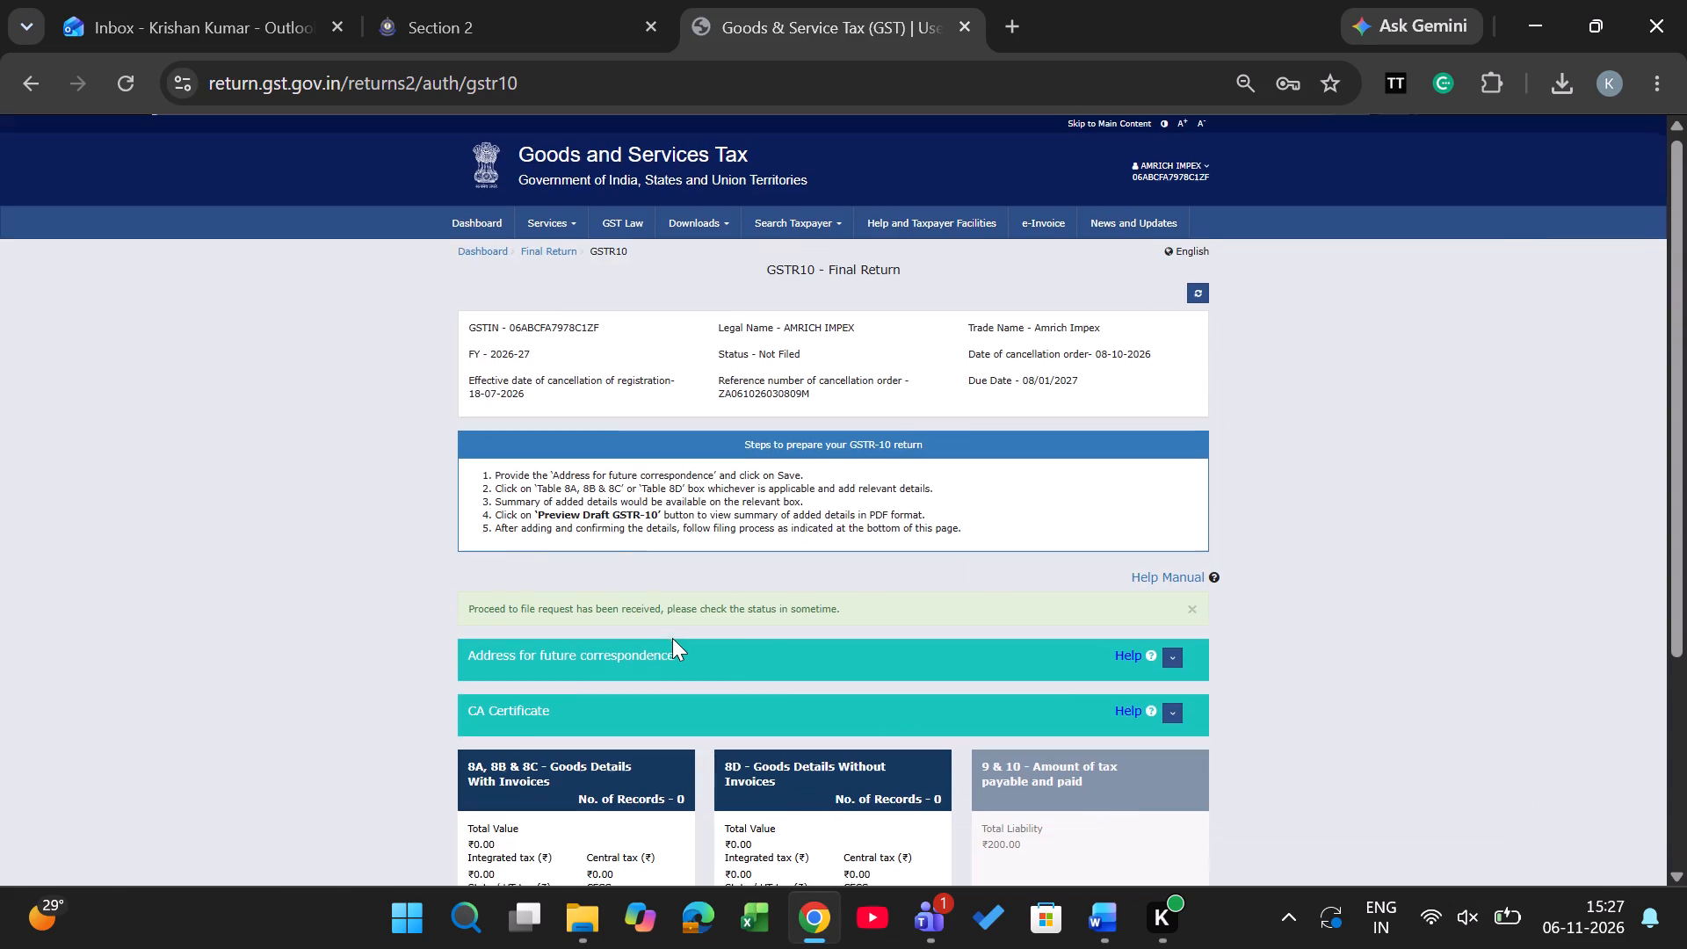
scroll(672, 638, down, 5)
click(1121, 787)
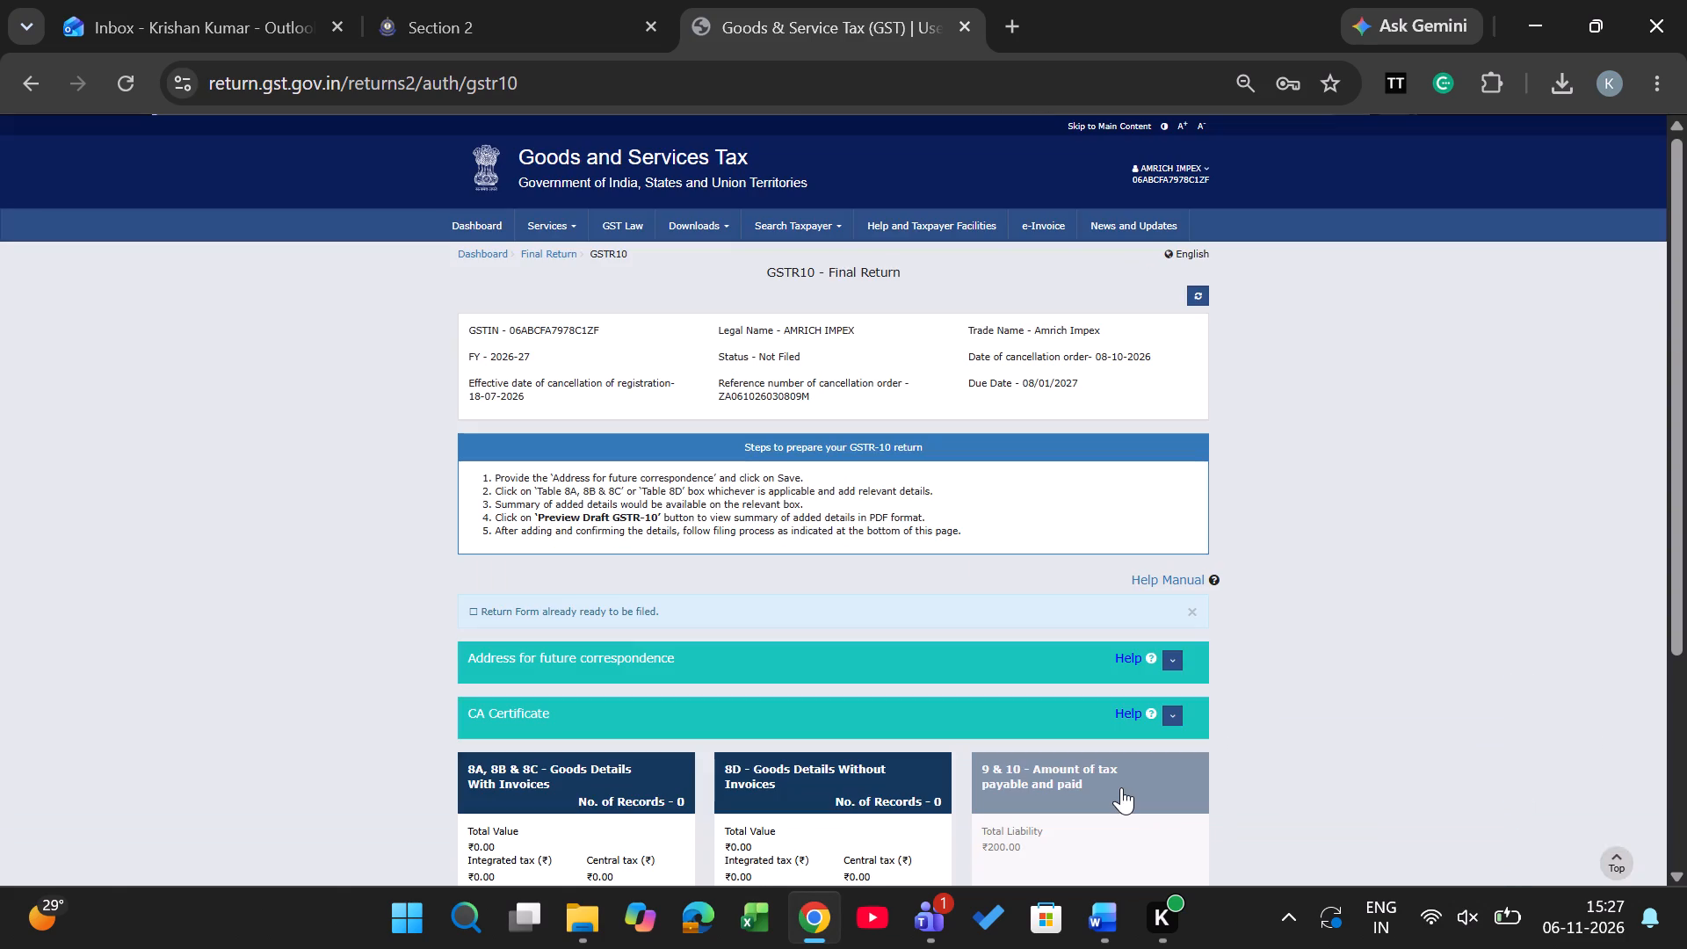
Refresh the GSTR-10 filing status on the final return page, dismissing the browser's offer to save the address.
click(1198, 289)
scroll(968, 627, down, 7)
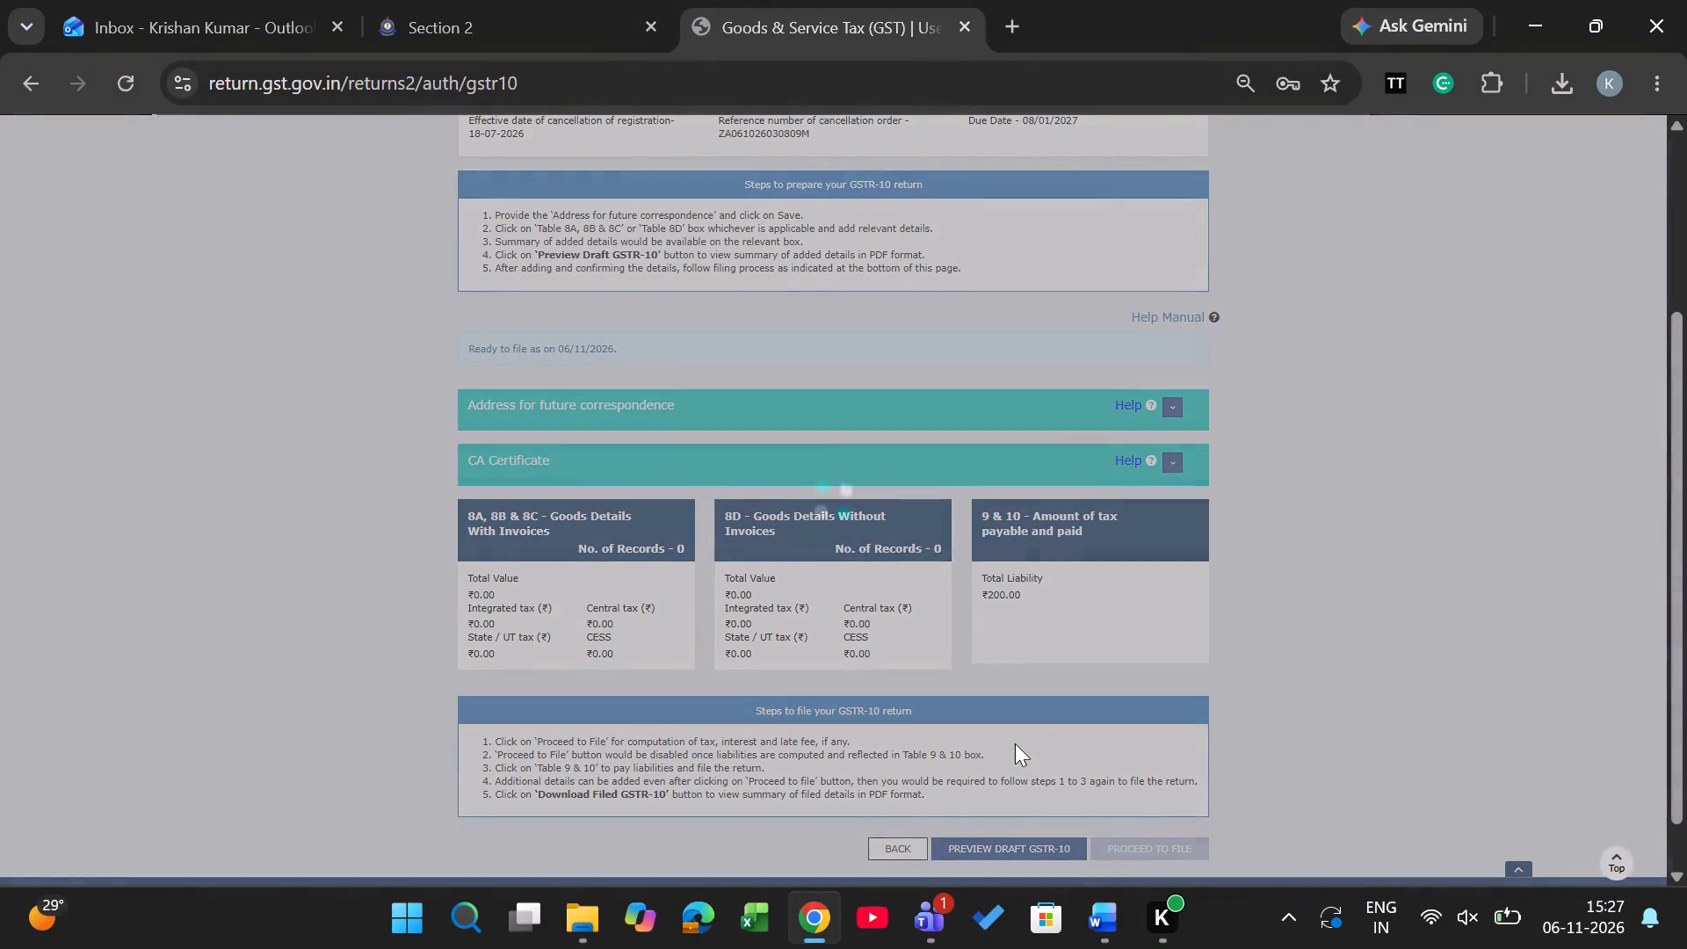
scroll(1015, 743, down, 1)
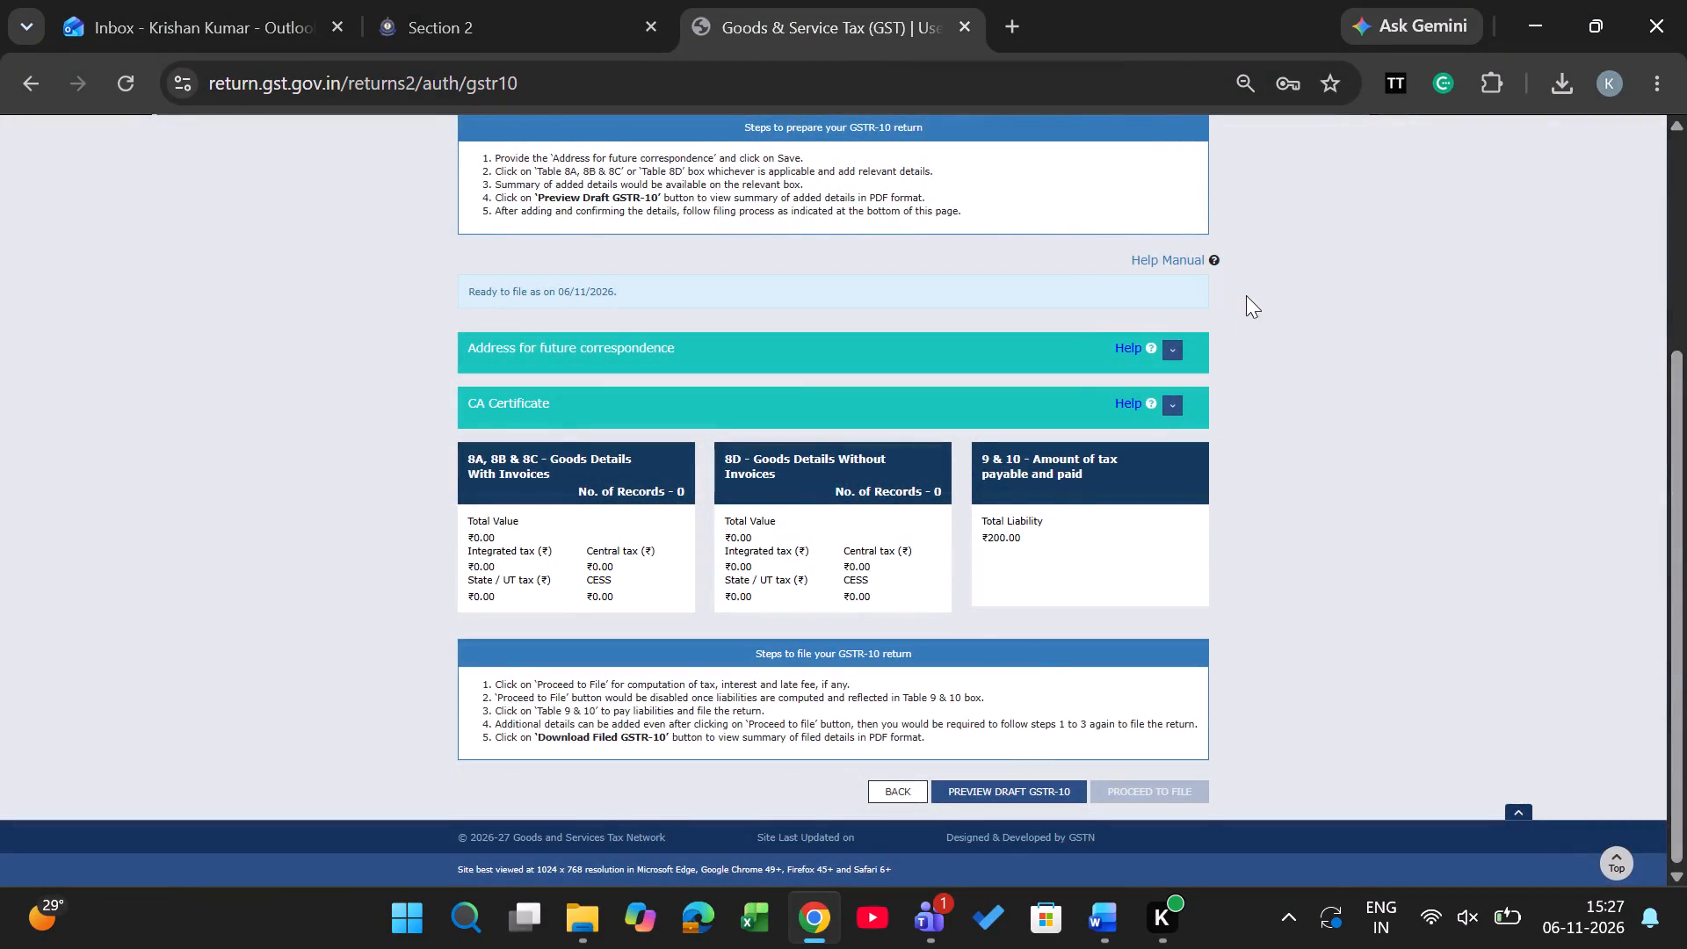
scroll(1237, 294, up, 1)
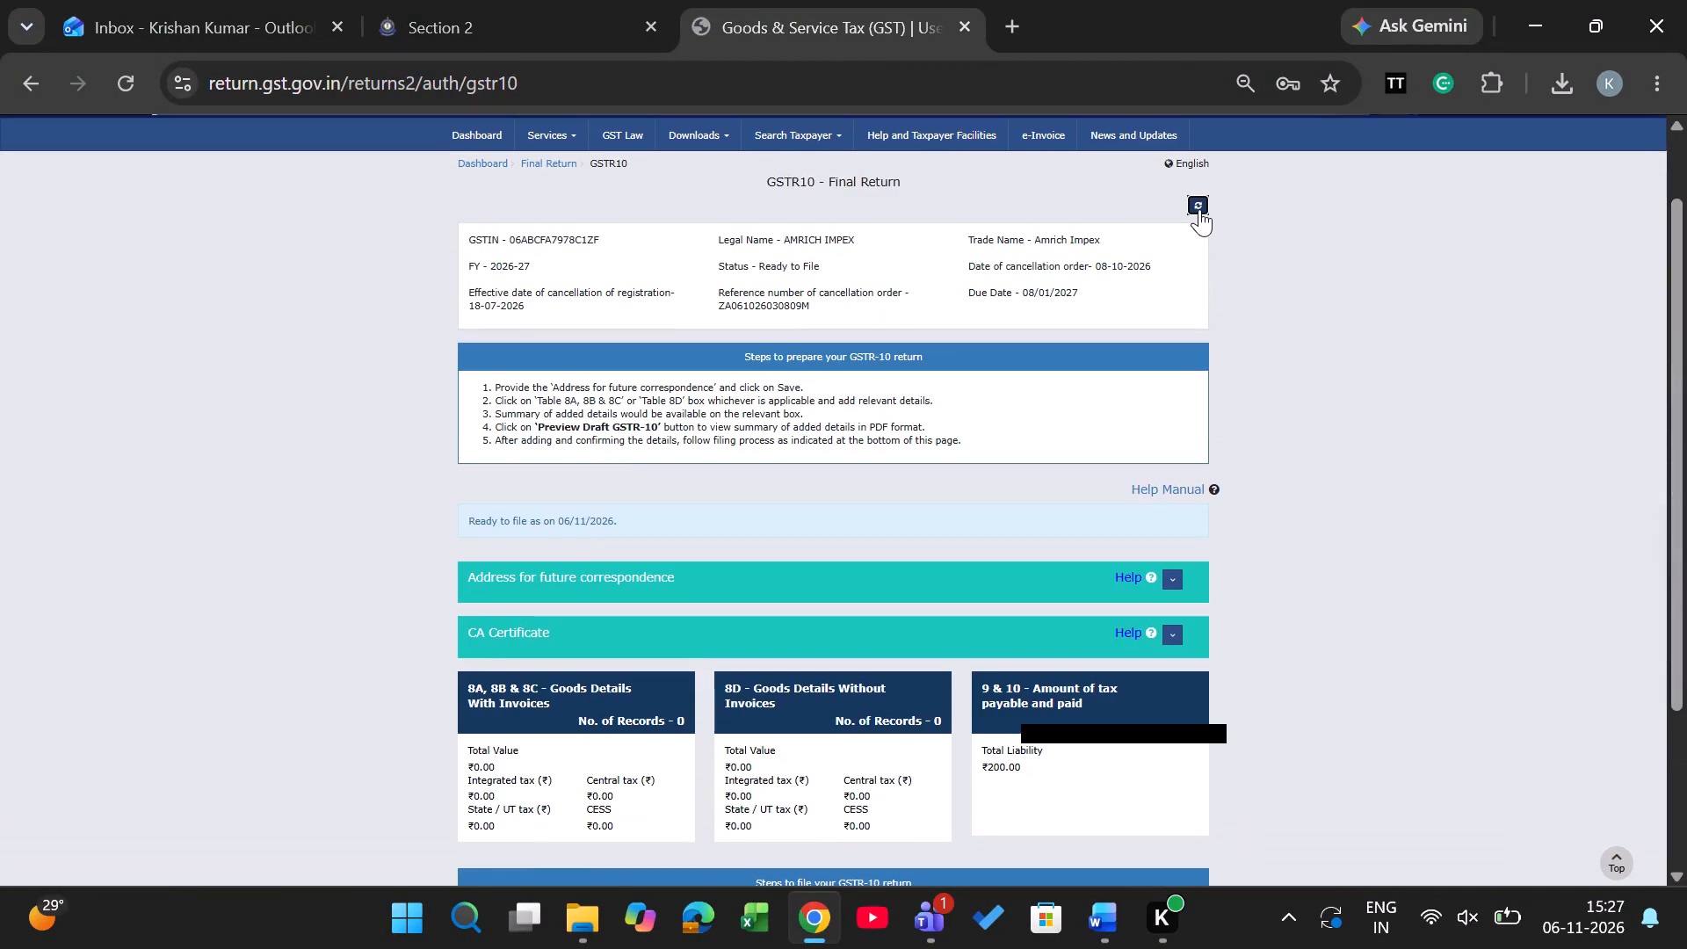
click(1199, 209)
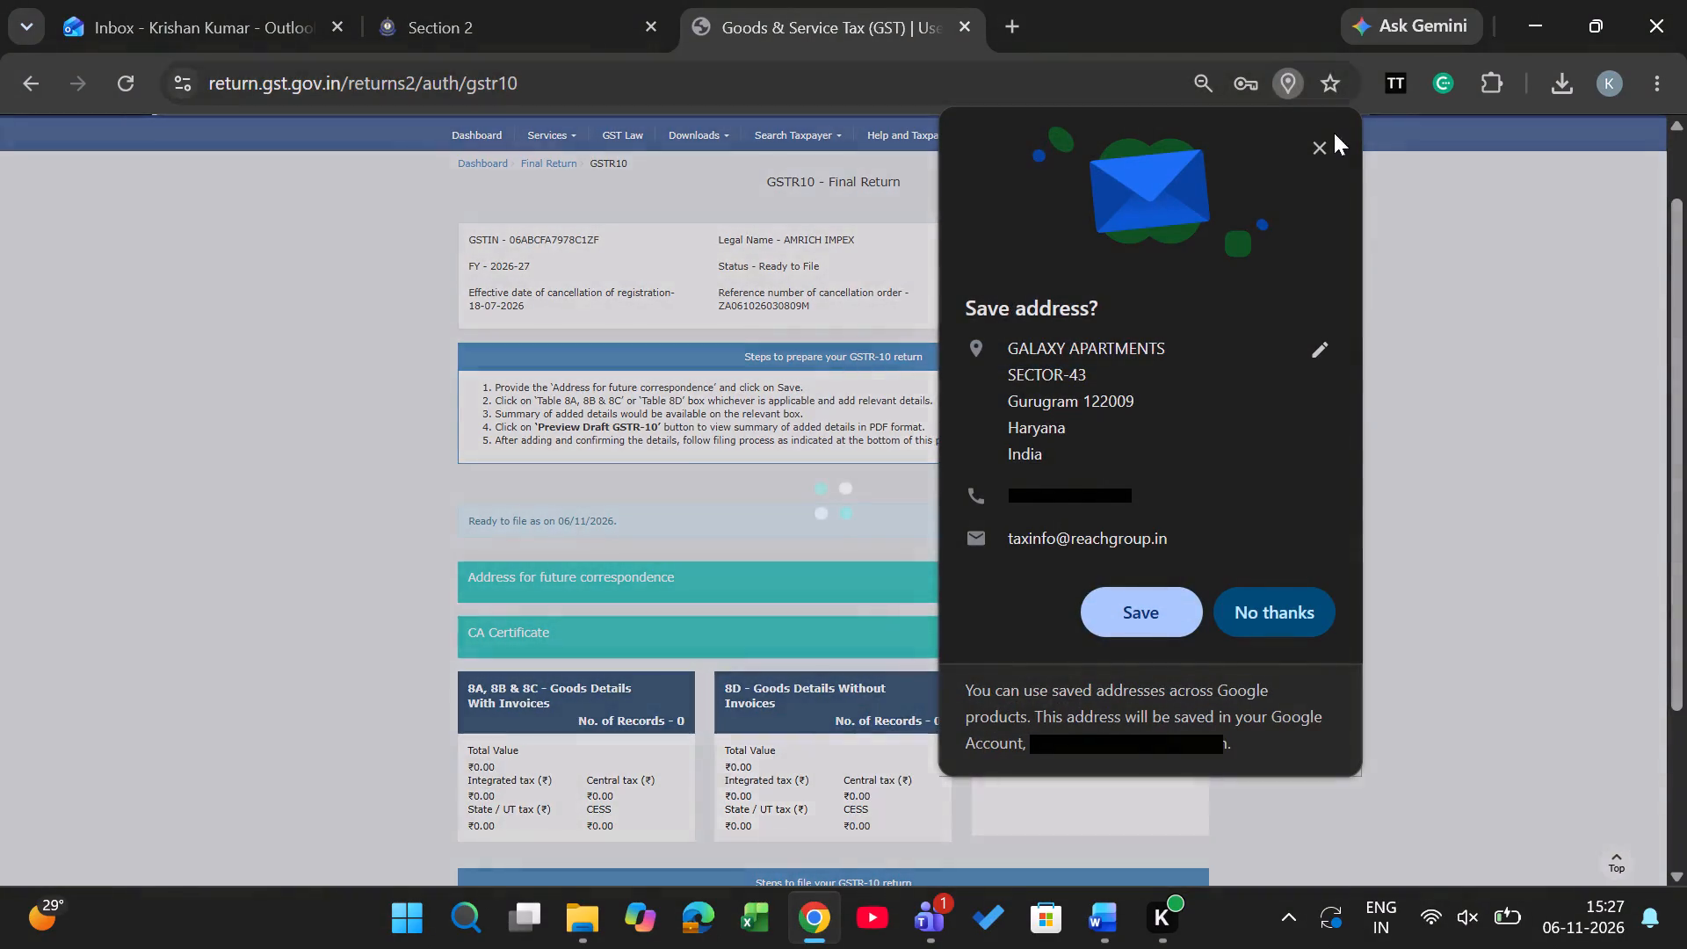
click(1320, 148)
scroll(1102, 615, down, 2)
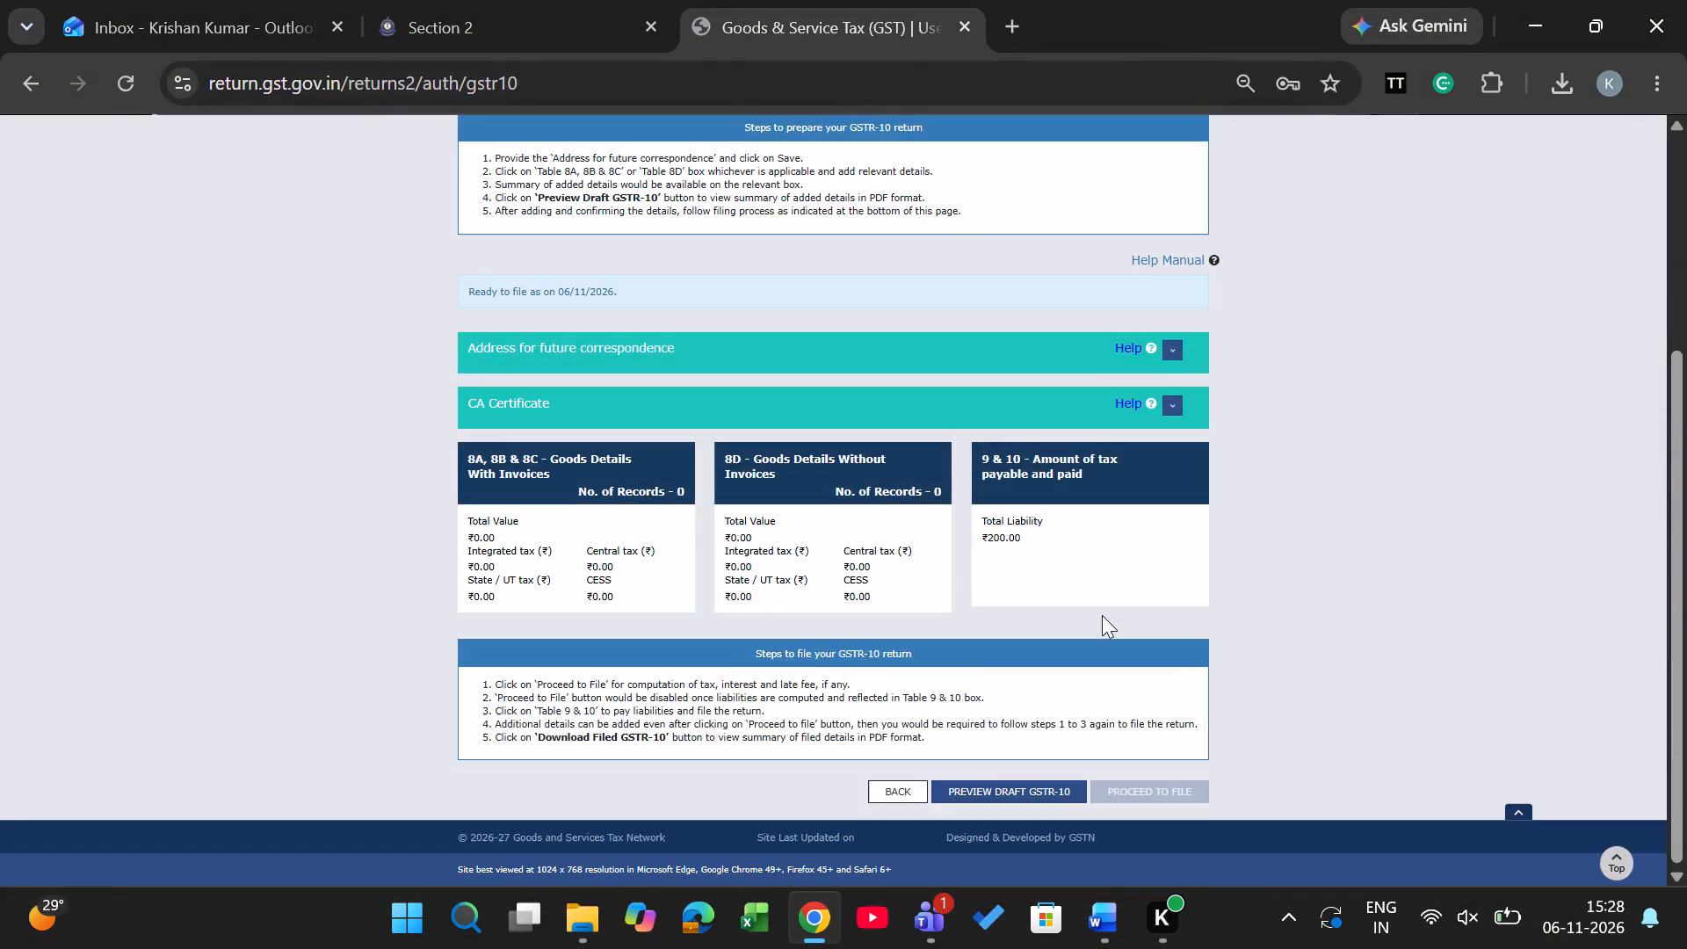
scroll(1102, 615, down, 2)
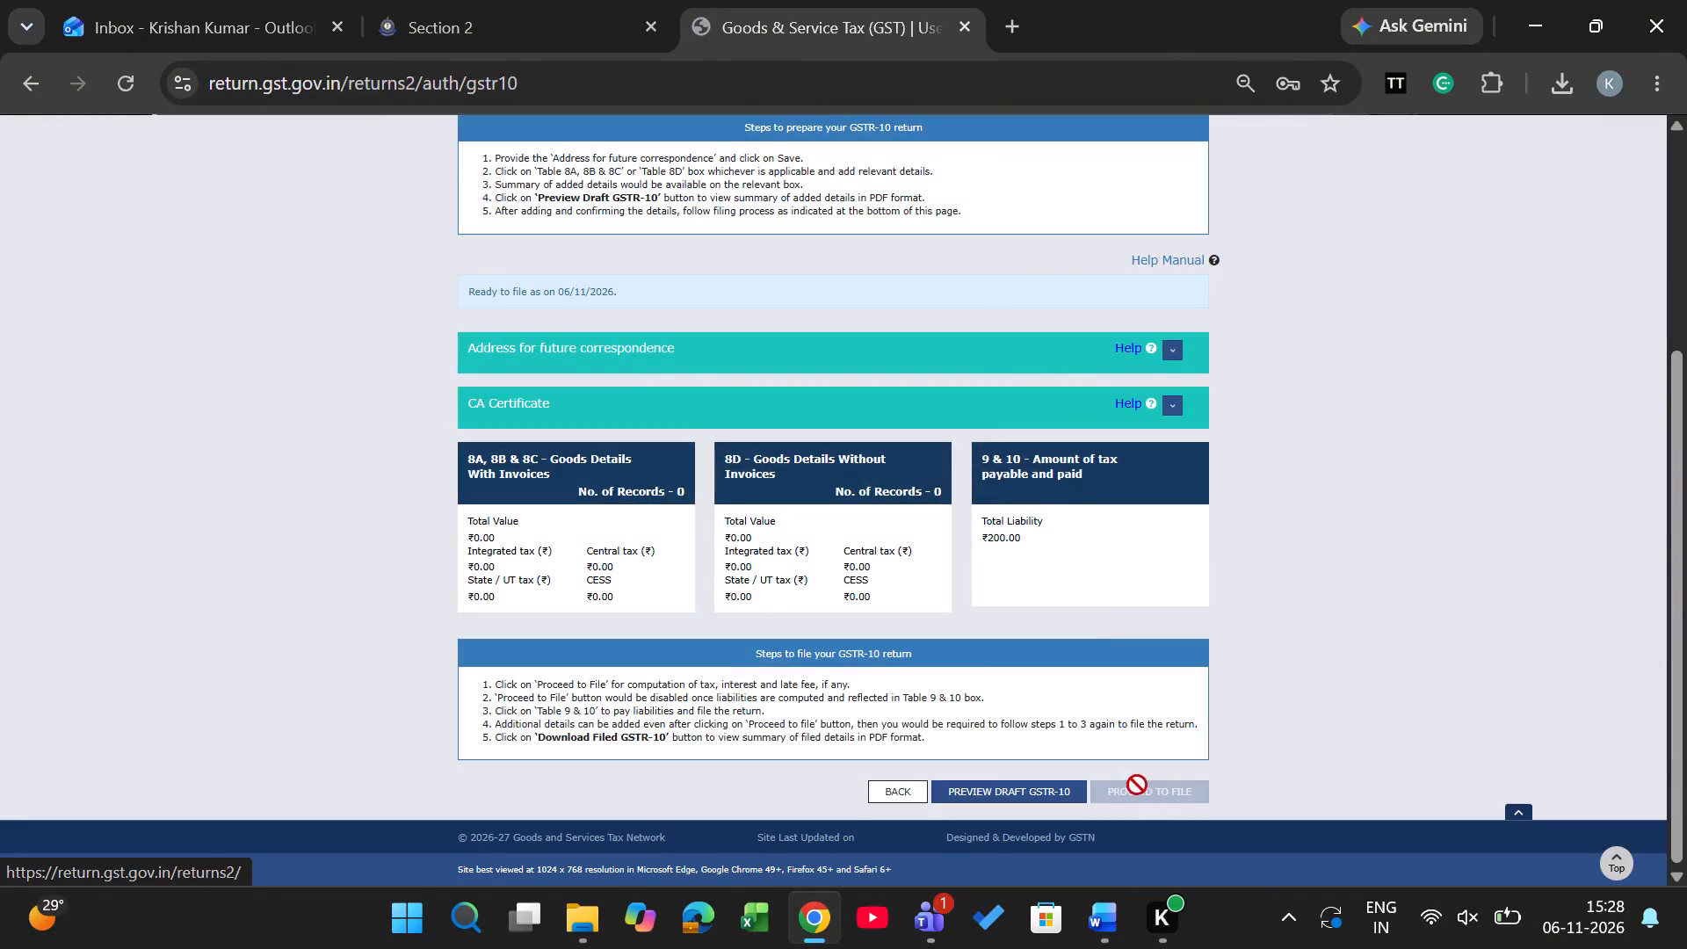
Open table 9 & 10, Amount of tax payable and paid, accept the declaration and select the authorised signatory.
click(1038, 464)
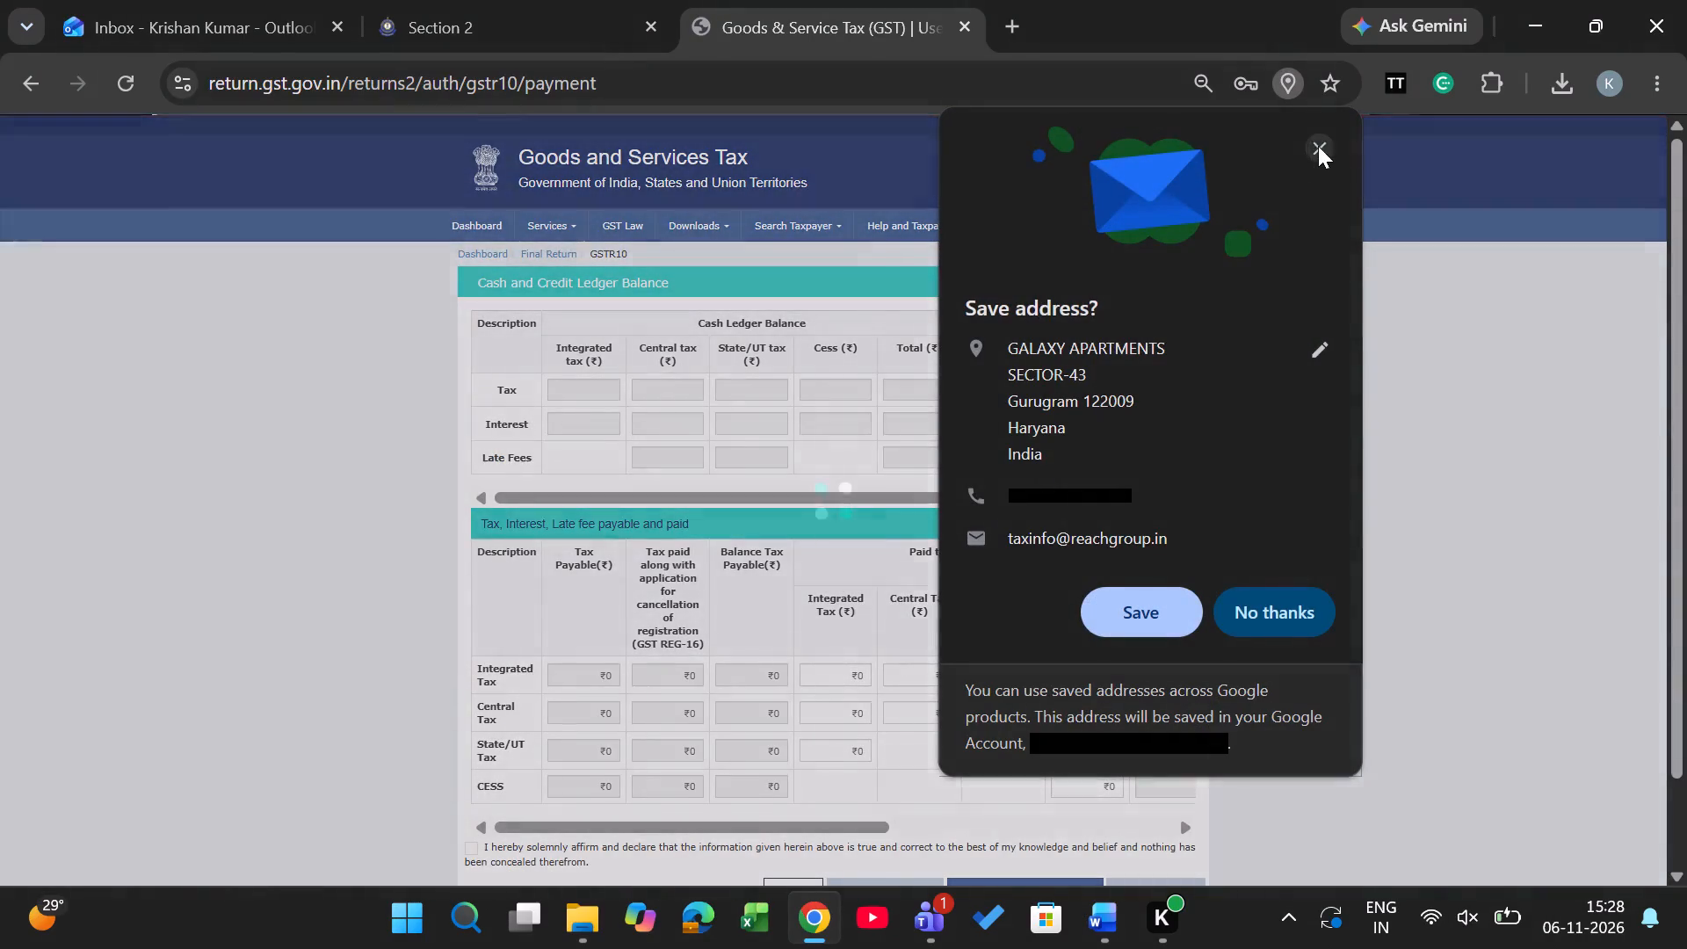
click(1323, 142)
scroll(985, 583, down, 7)
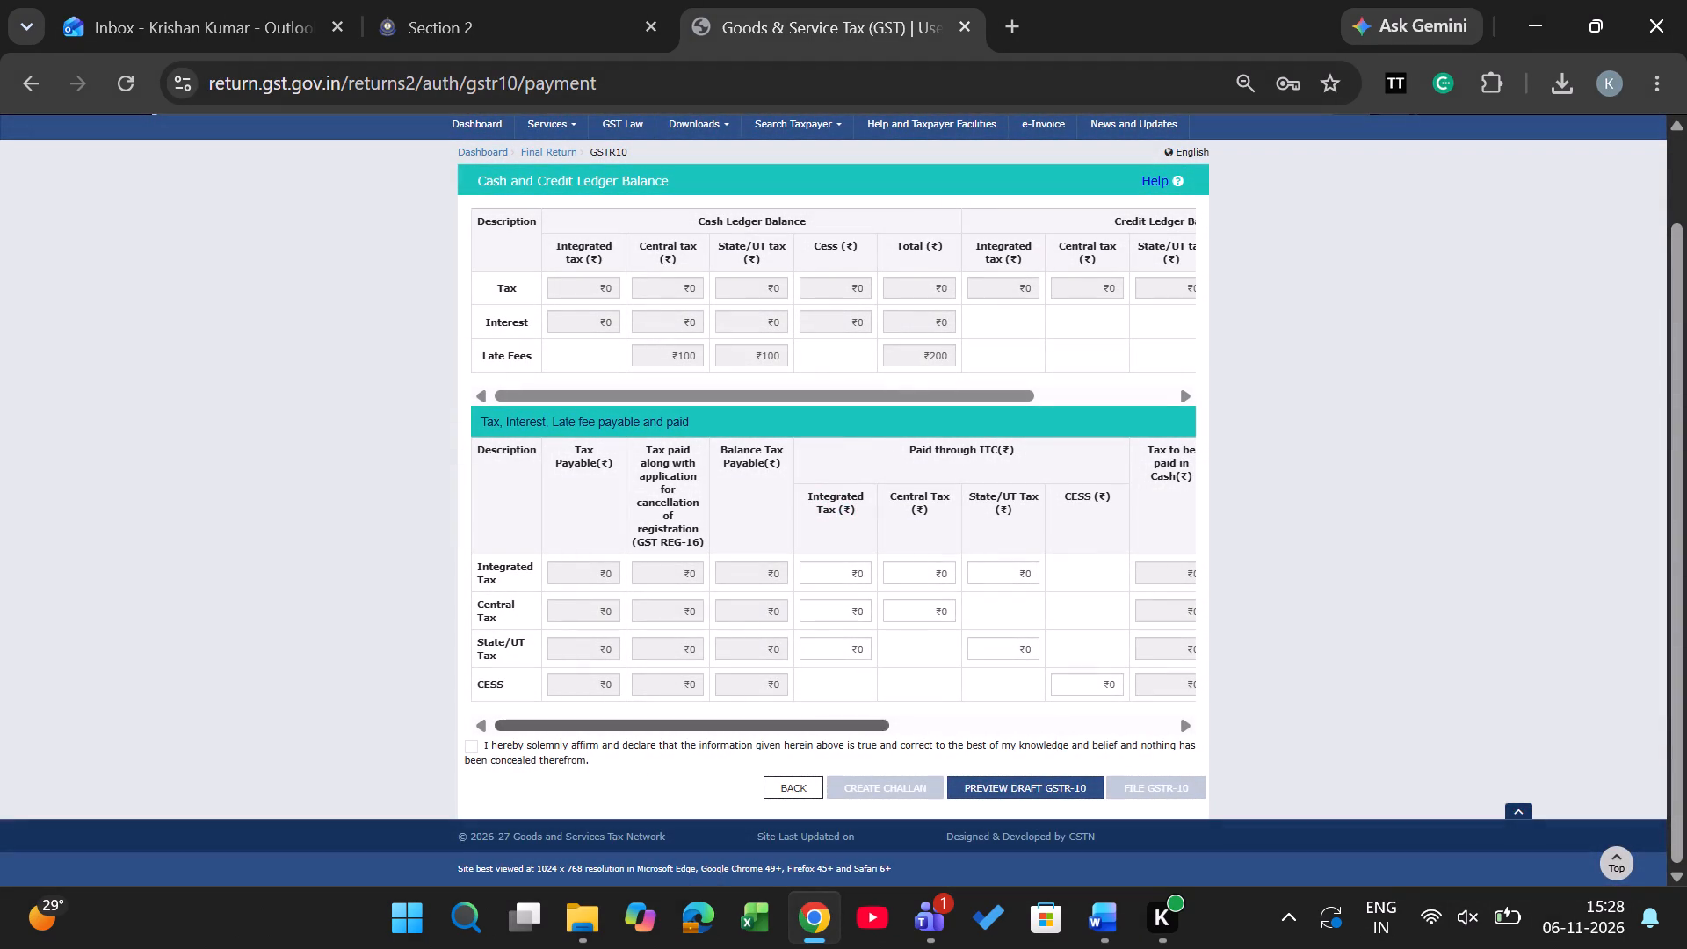
click(1094, 714)
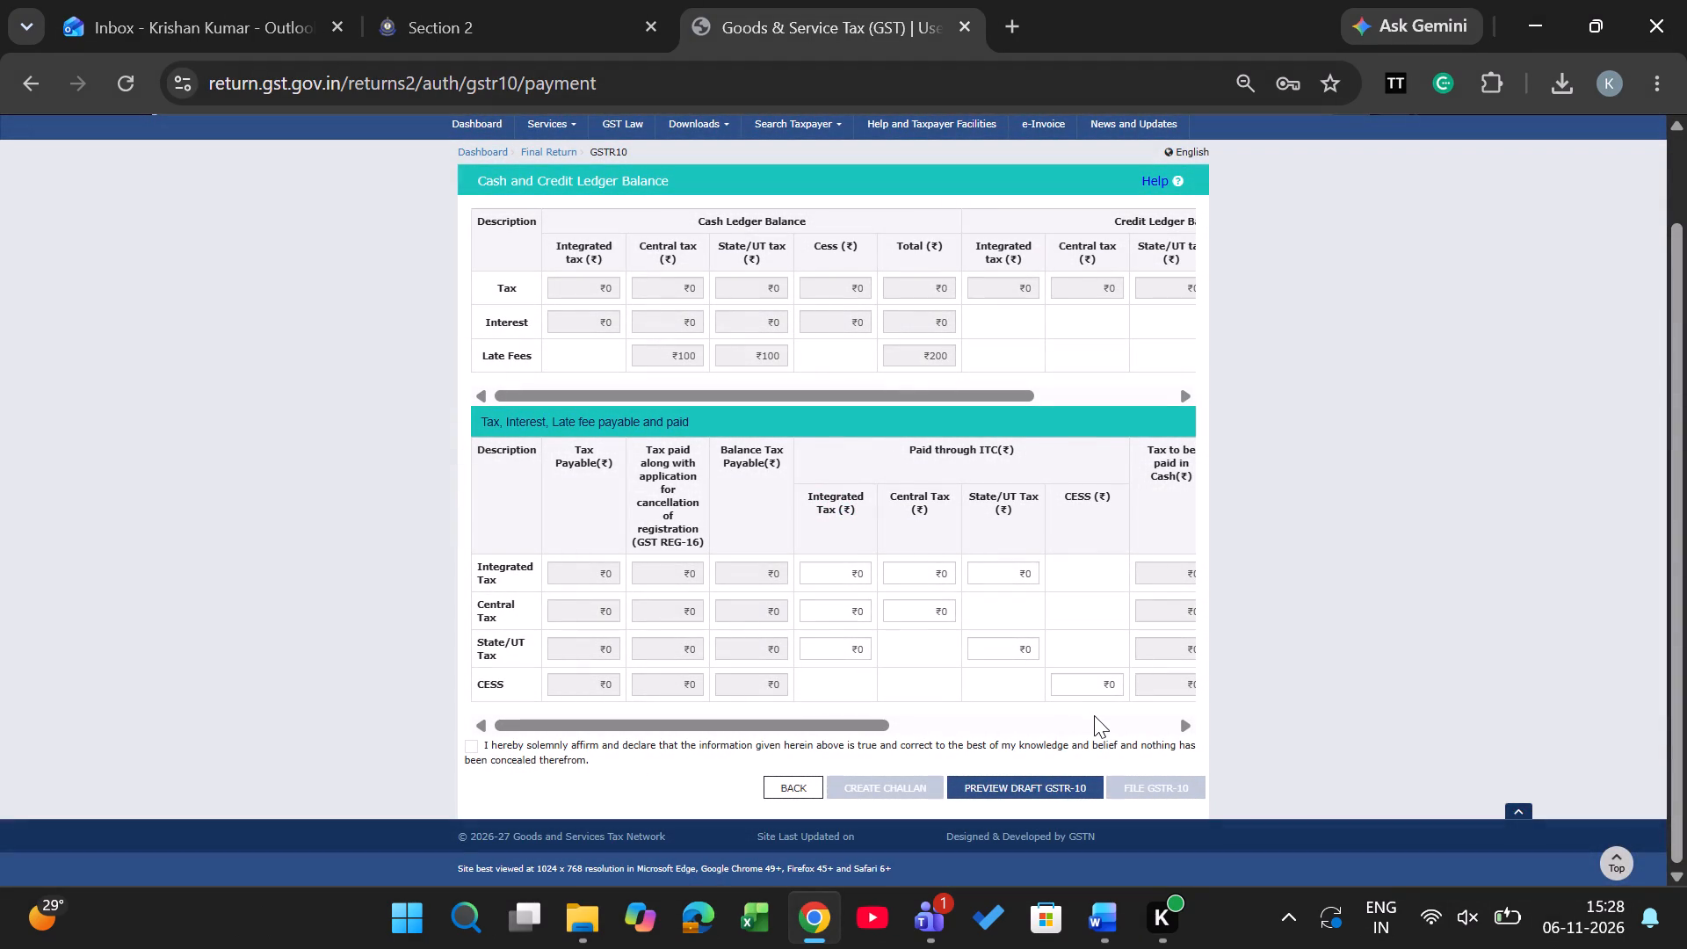
click(1094, 715)
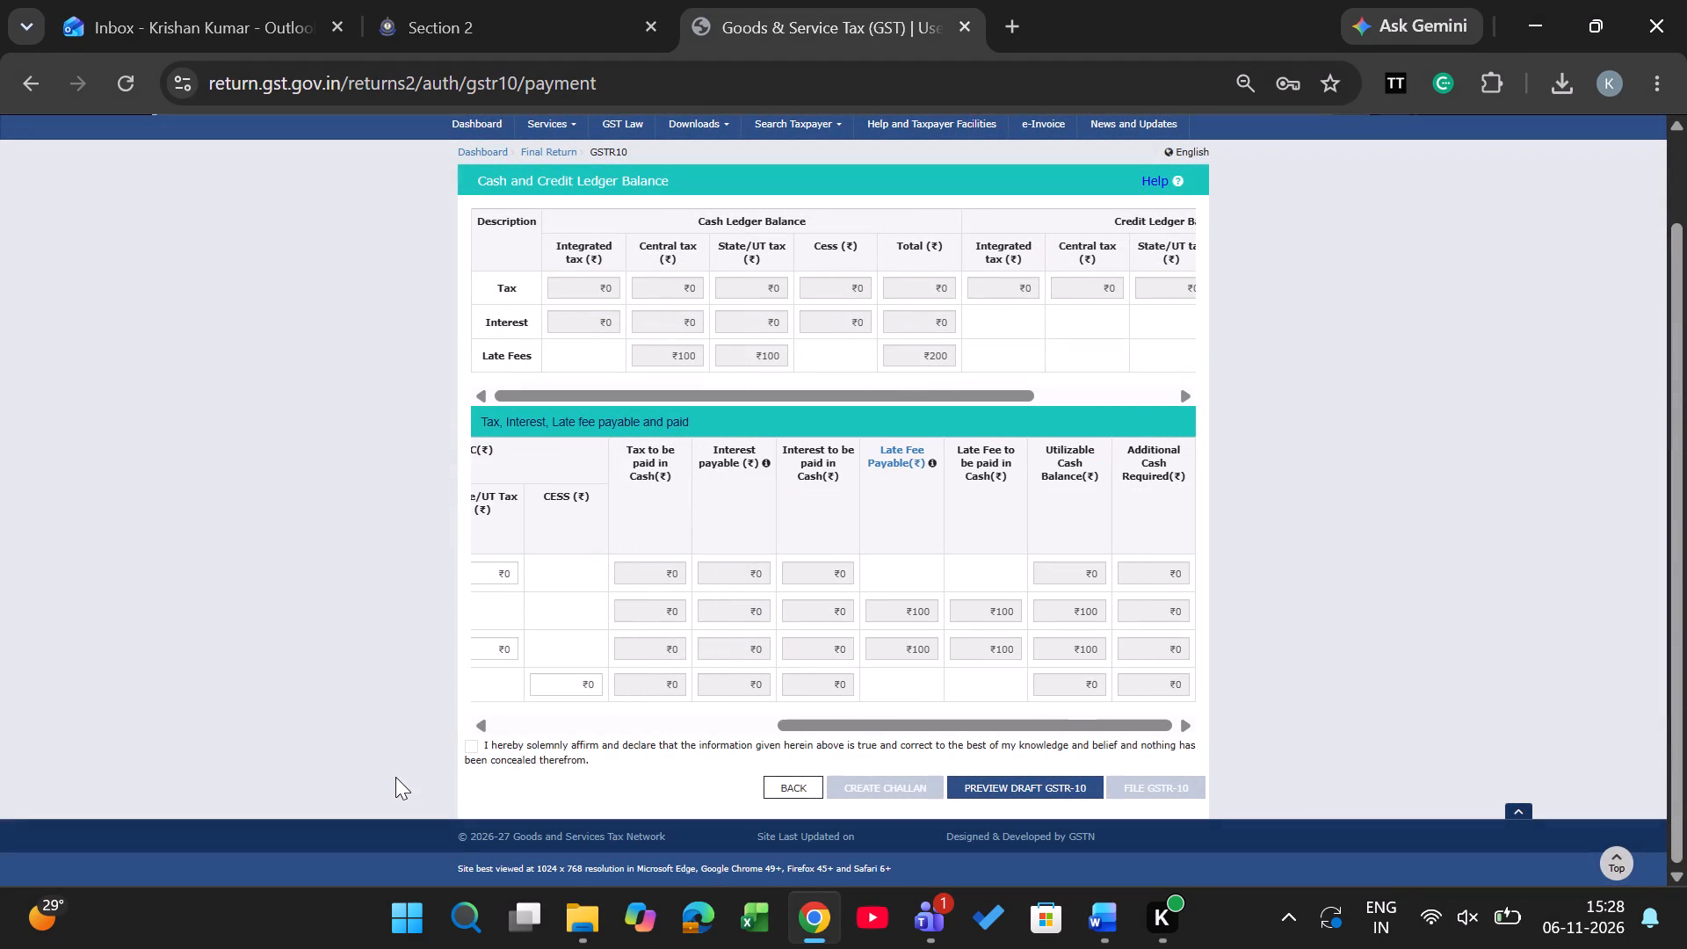
click(473, 749)
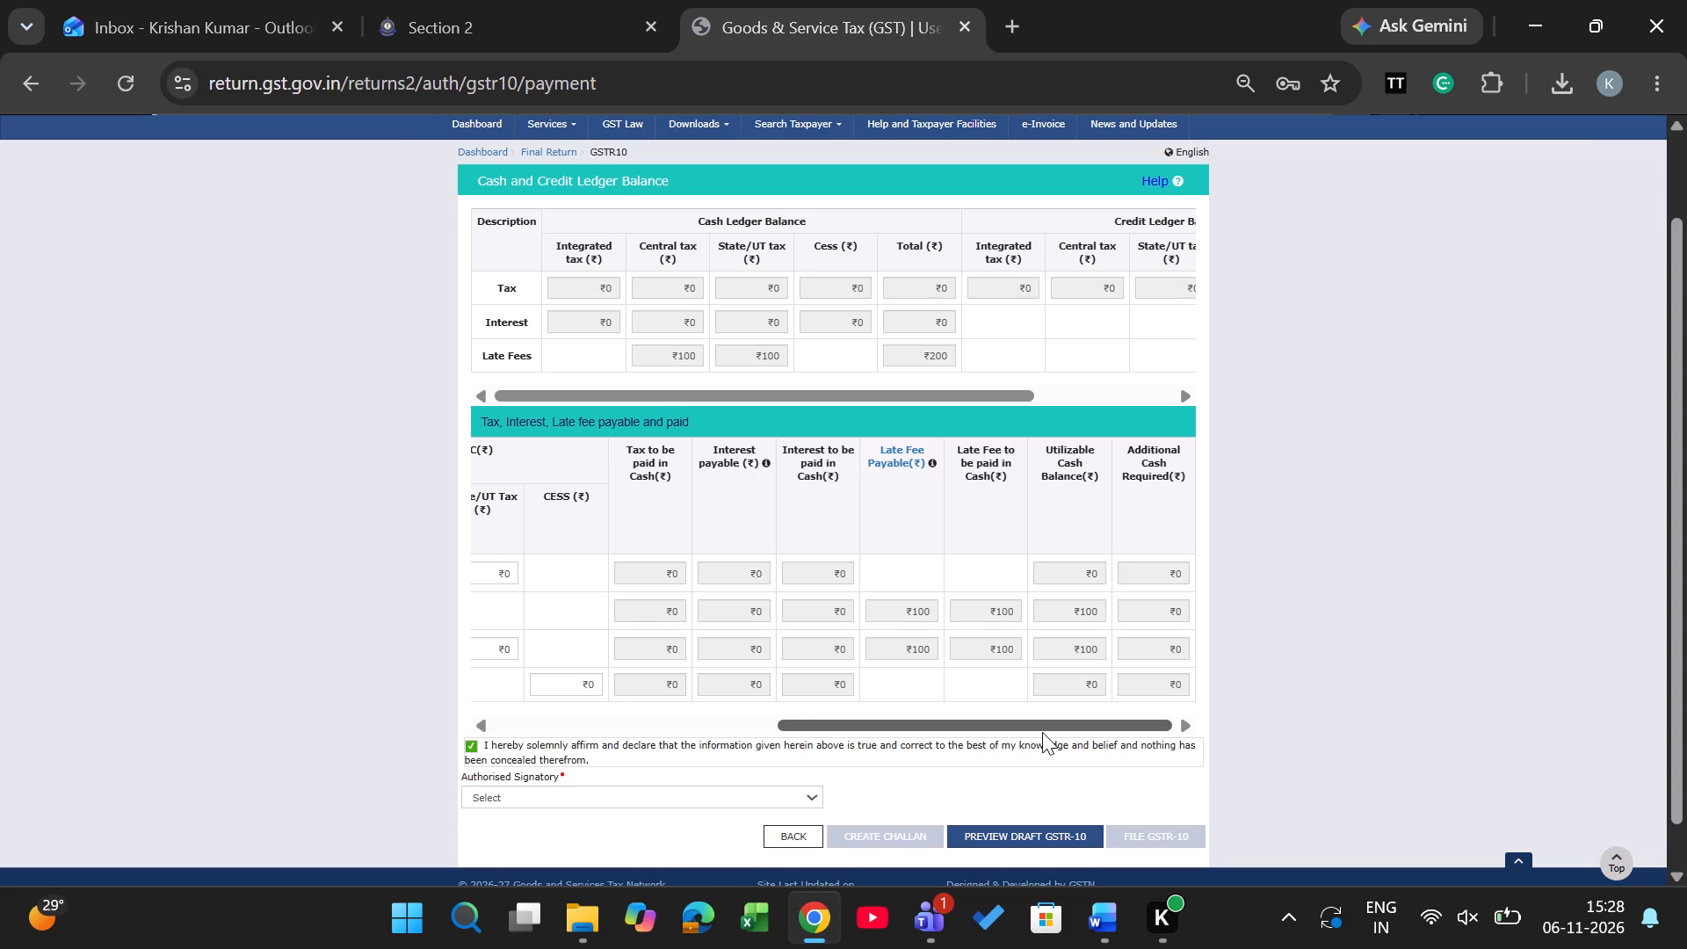
scroll(722, 754, down, 2)
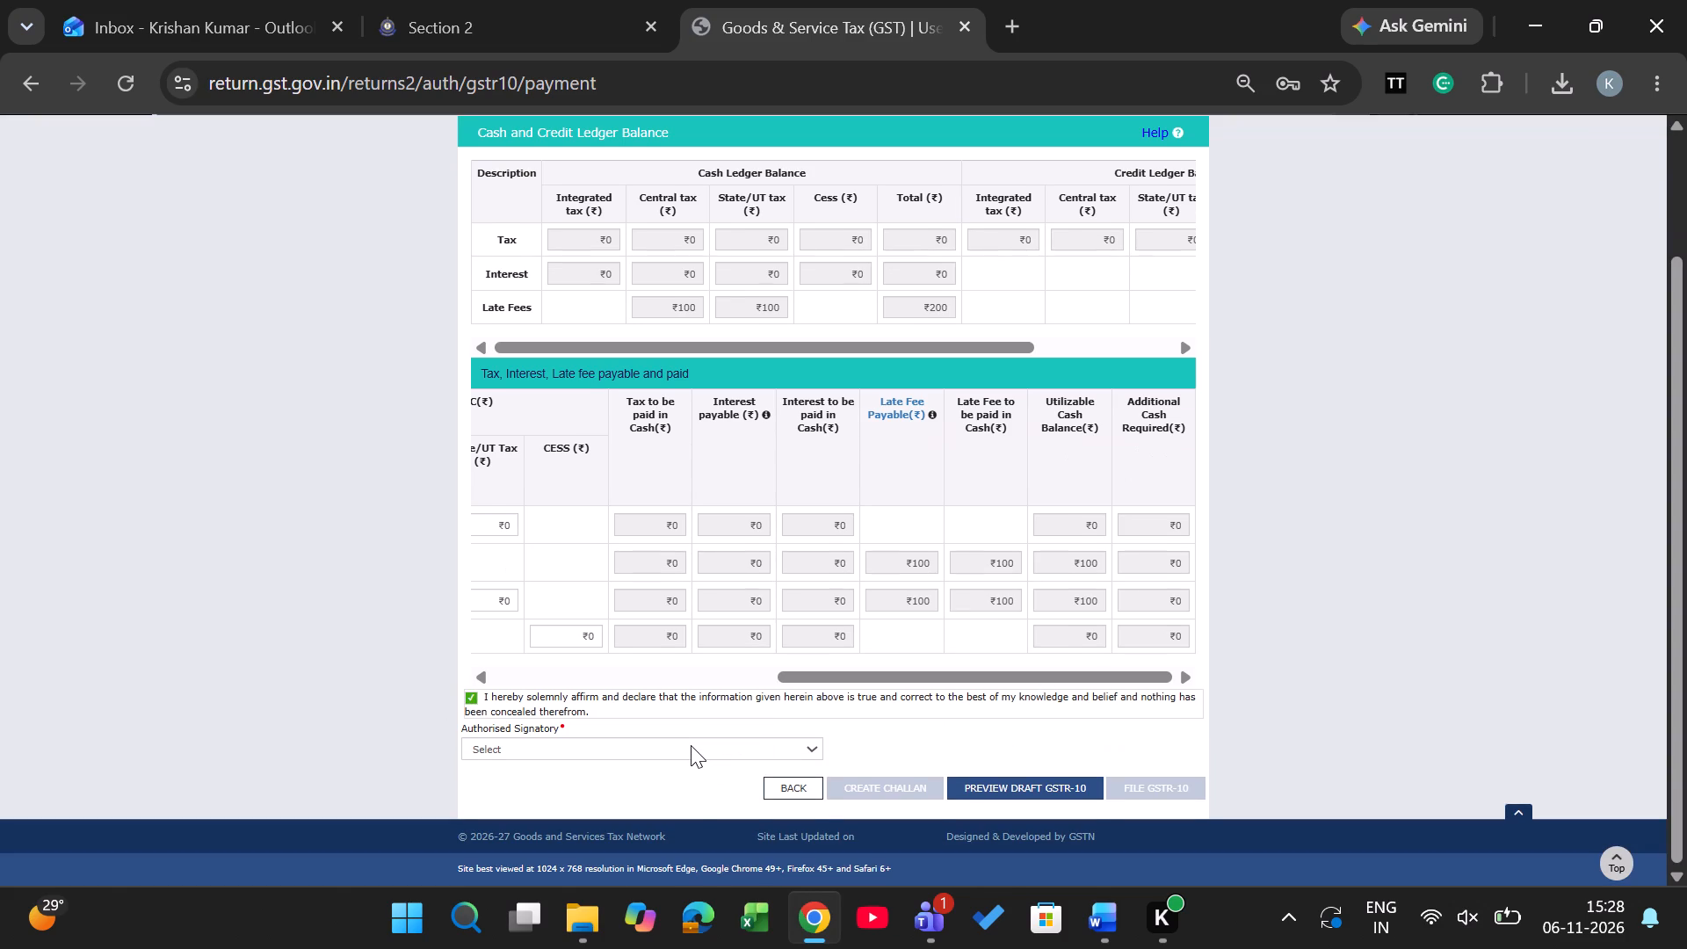
click(691, 745)
click(568, 803)
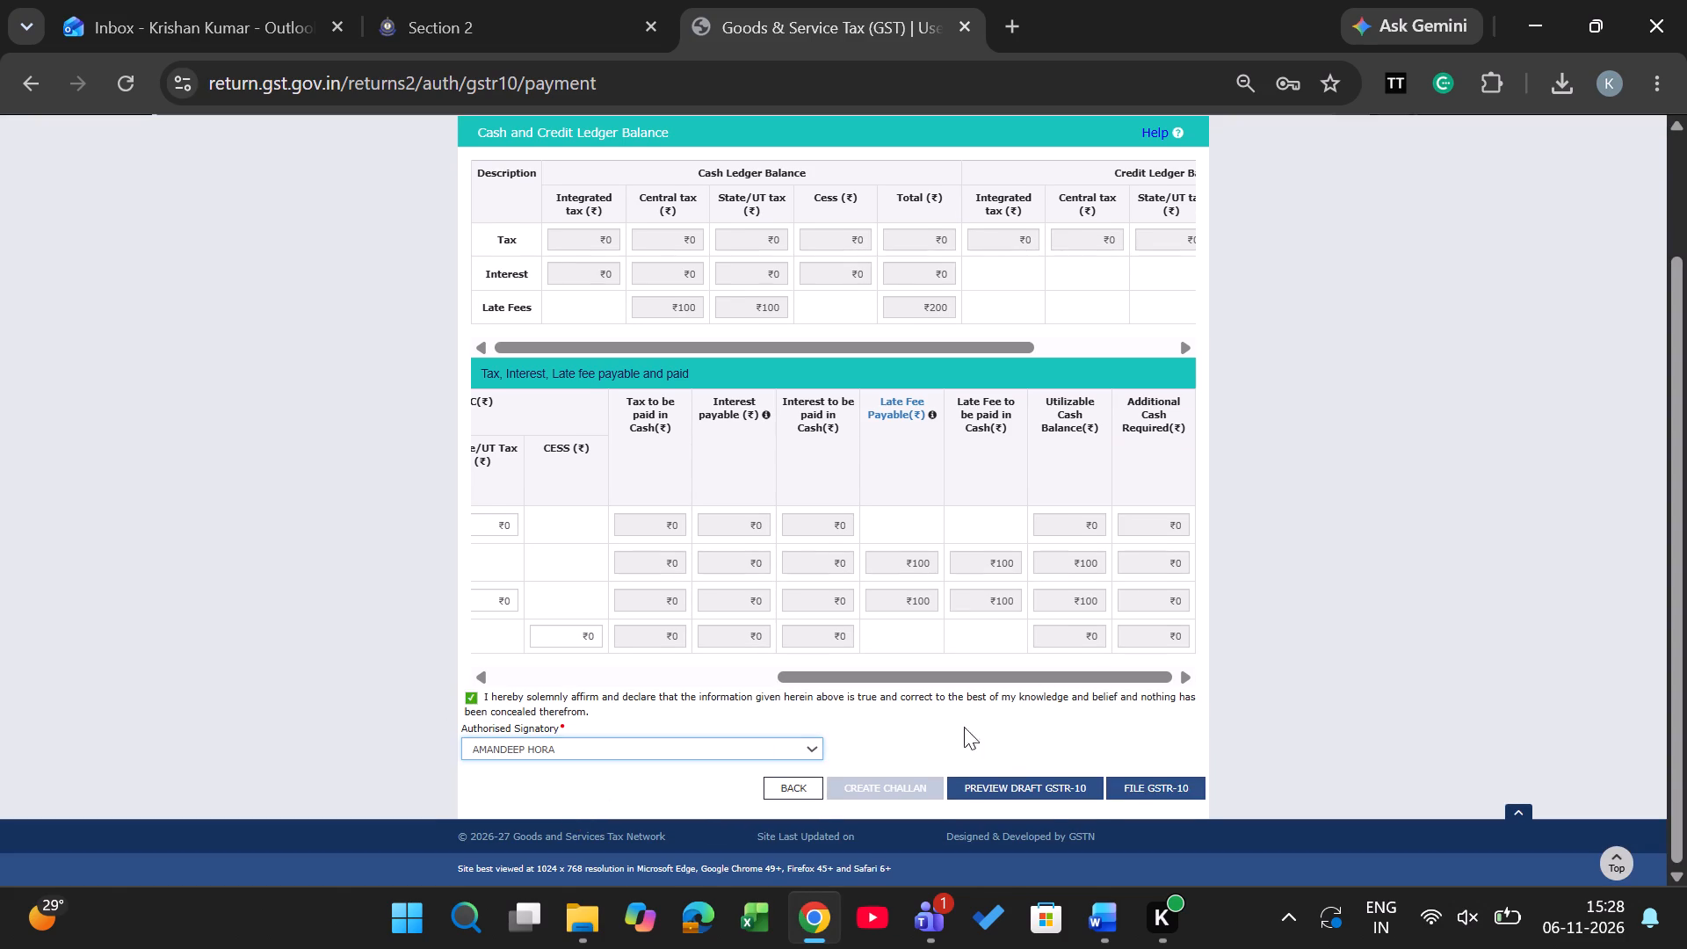
Download the draft GSTR-10 PDF and review it through to table 10, Interest, late fee payable and paid.
click(1031, 793)
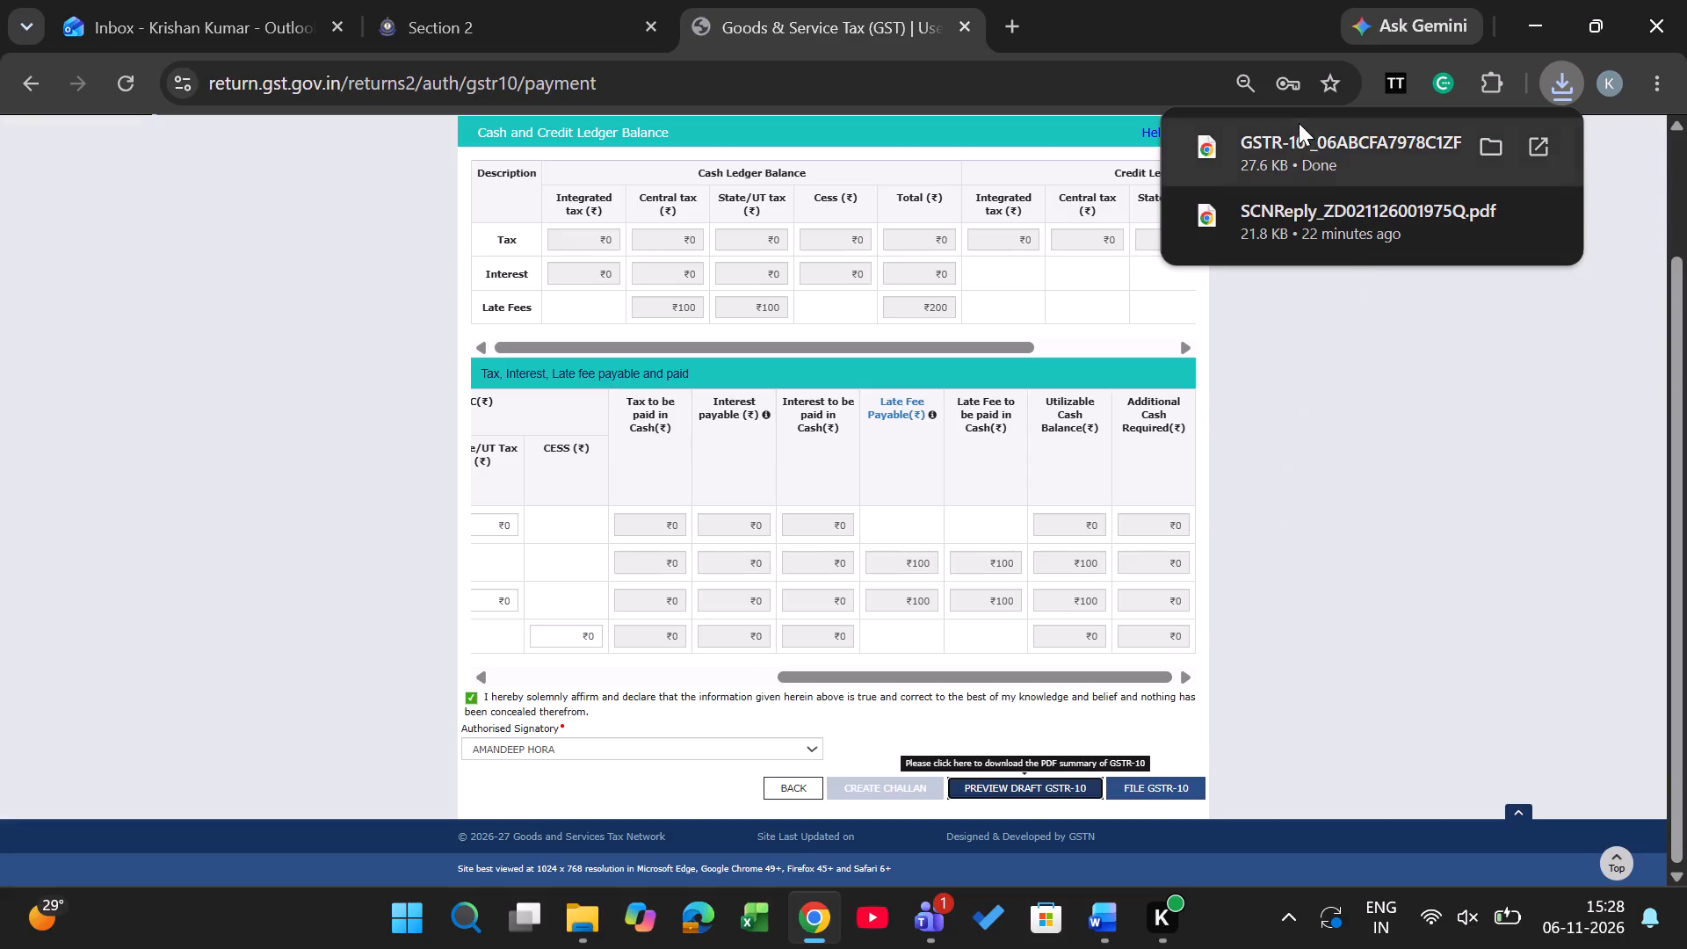
click(1302, 131)
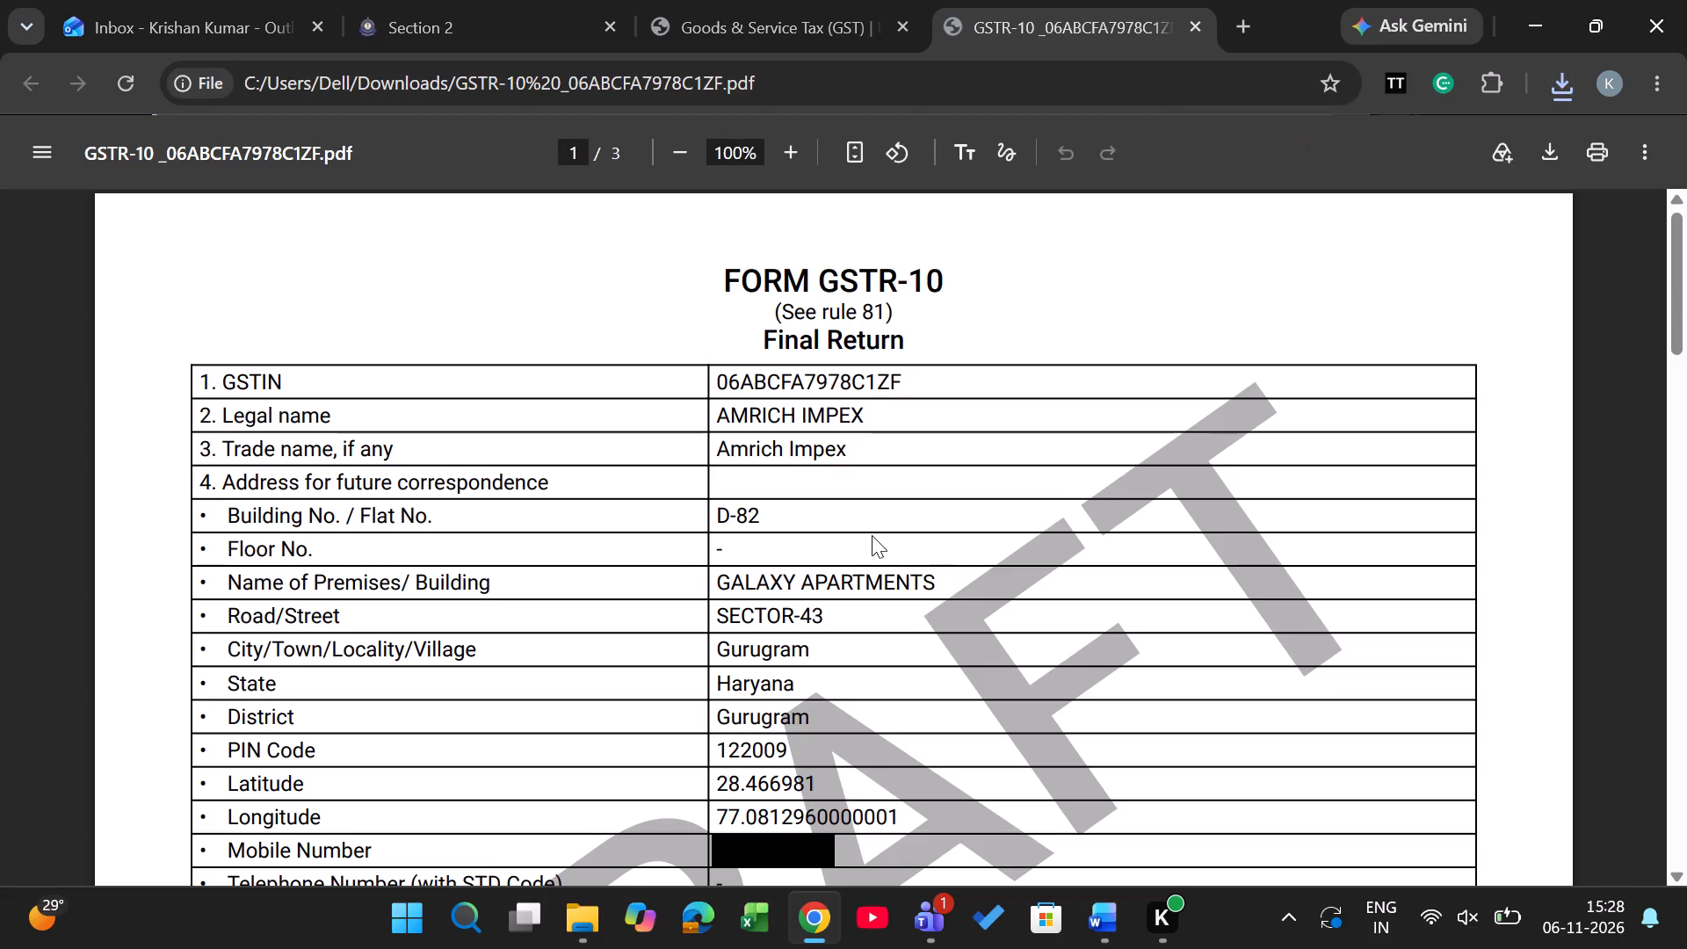
scroll(872, 535, down, 7)
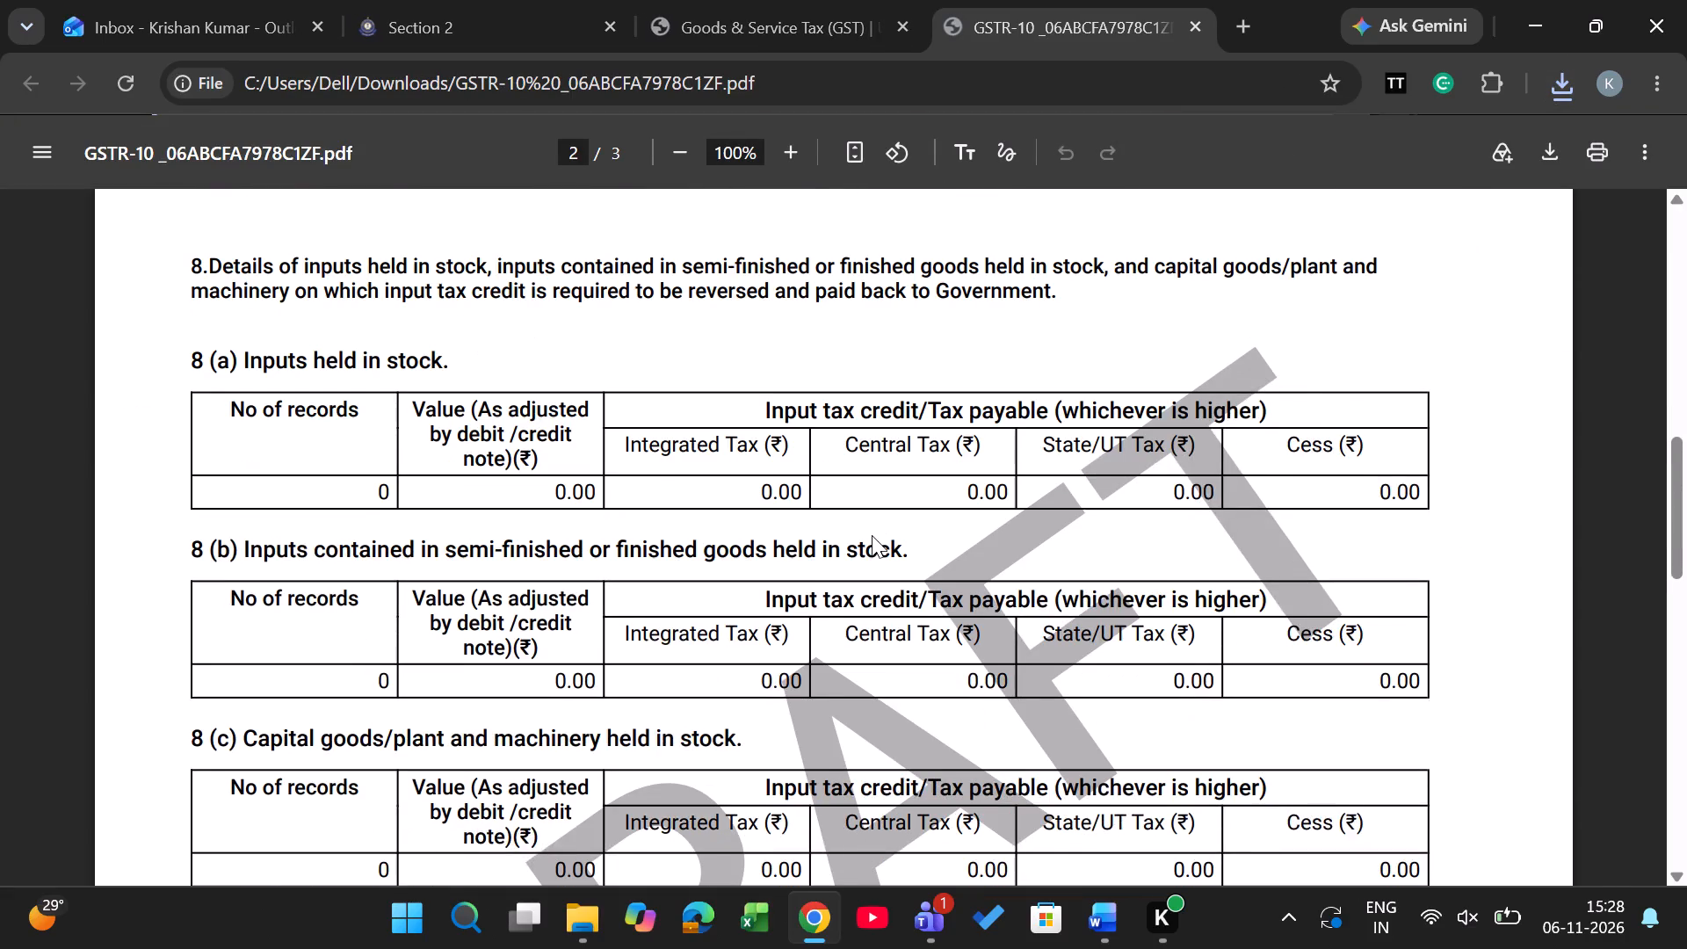
scroll(872, 535, down, 7)
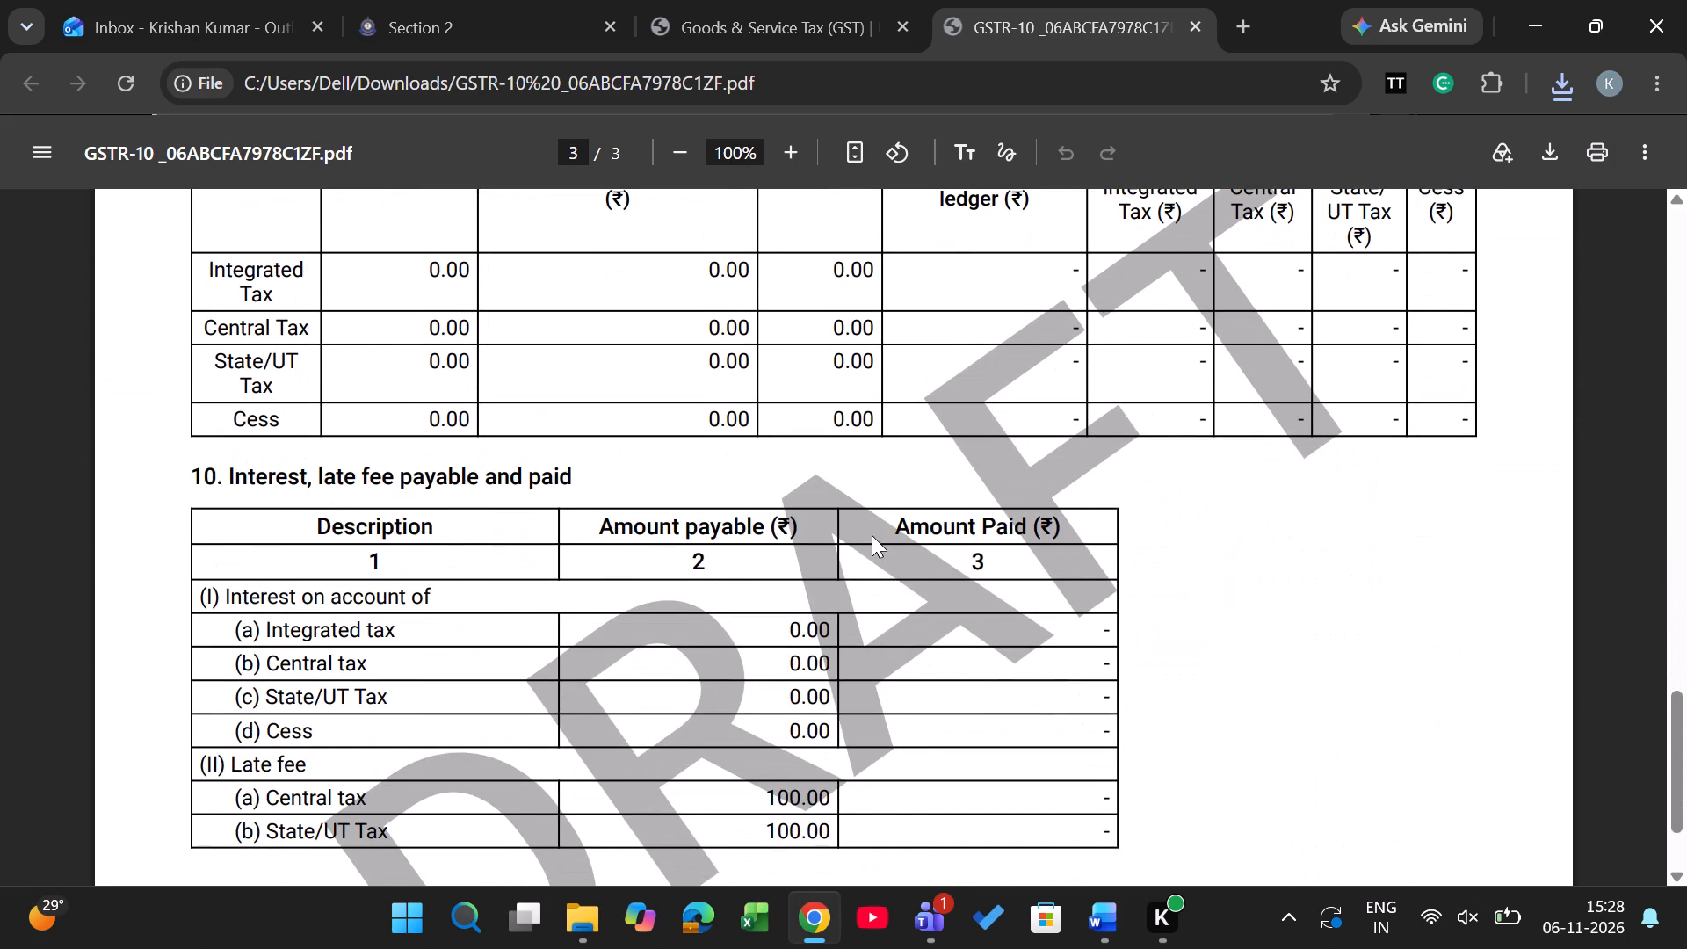
scroll(872, 535, down, 1)
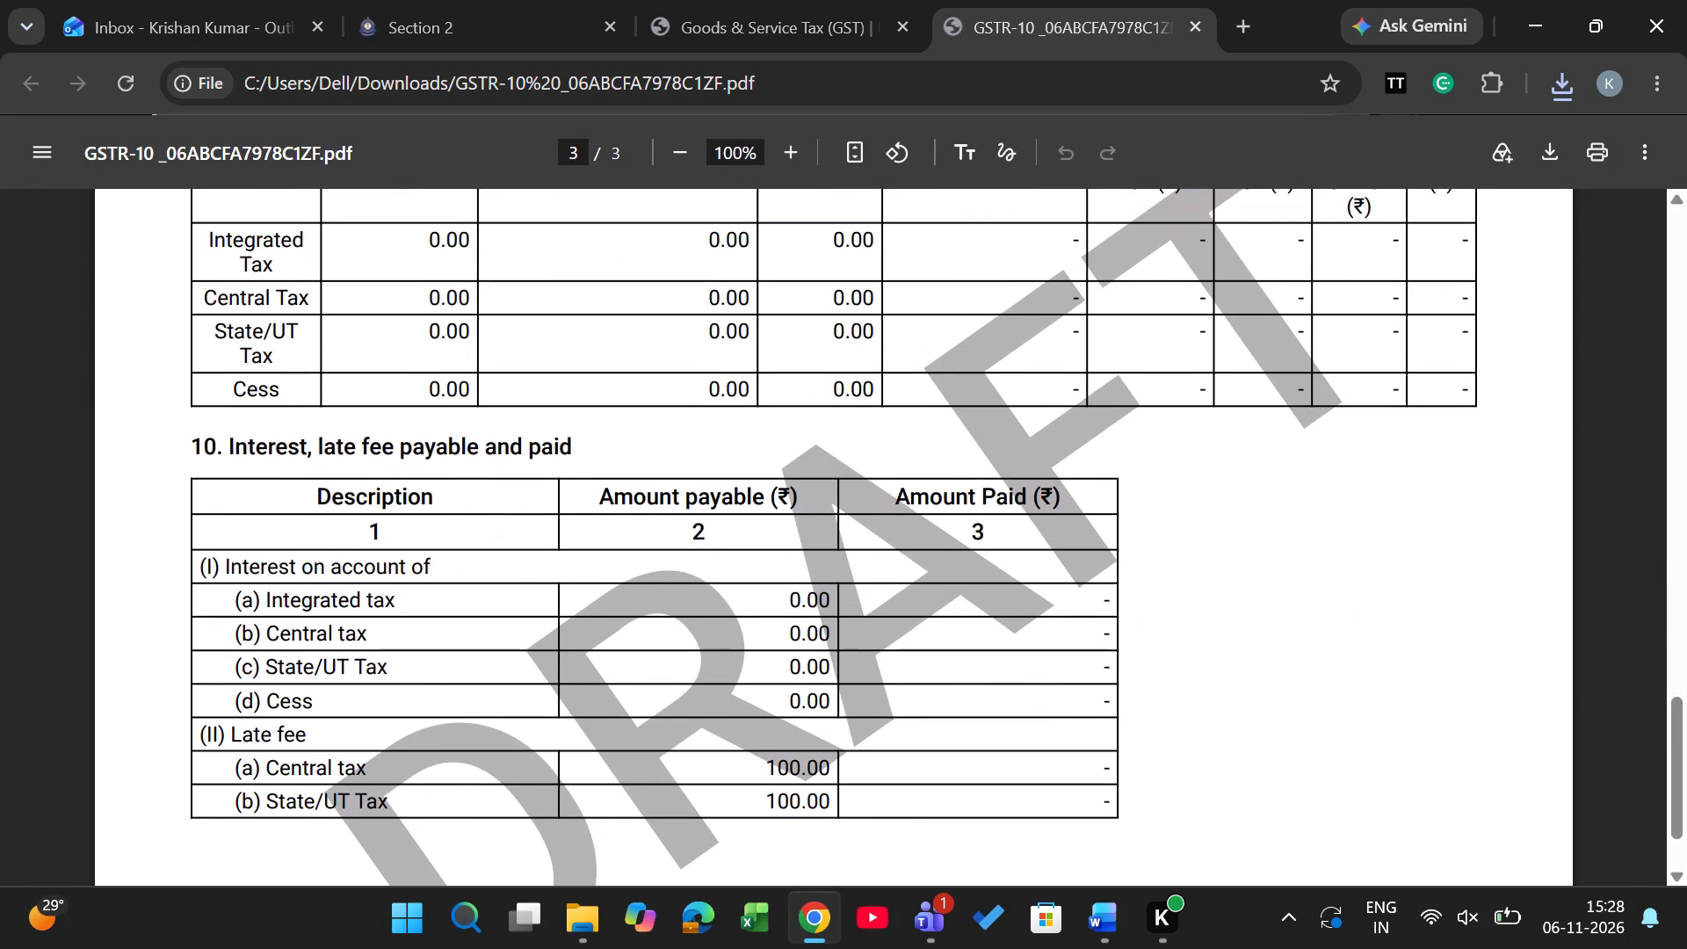
scroll(963, 753, down, 3)
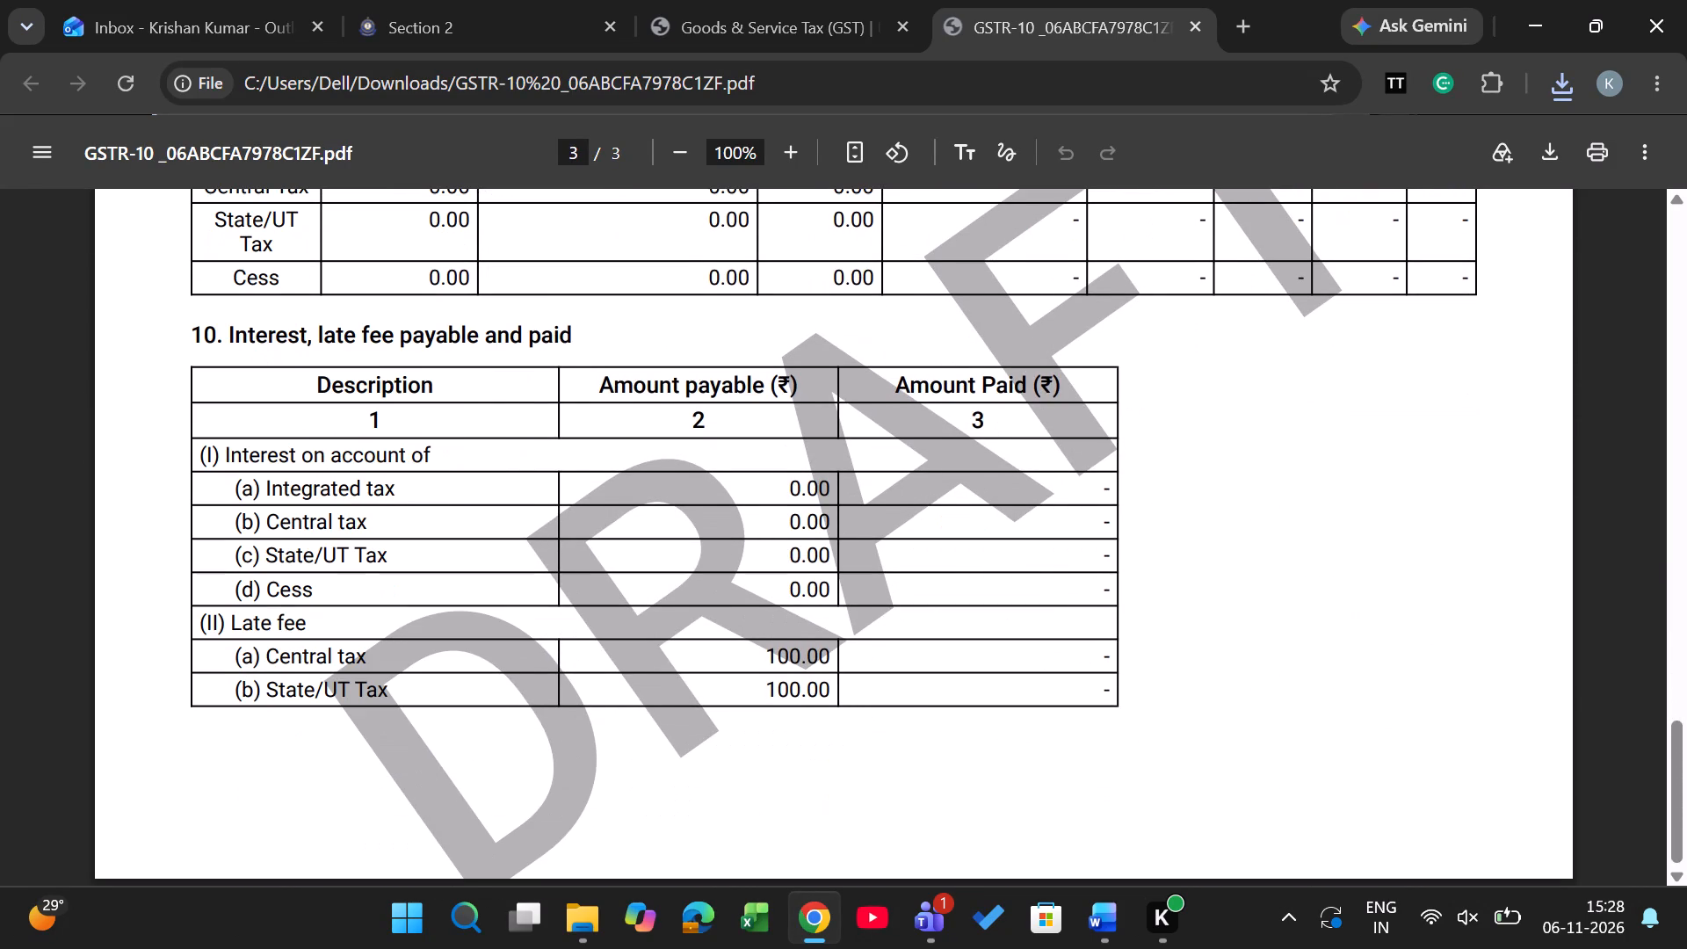
Go back to the GSTR-10 payment page and check the payable and paid columns against the cash ledger balance.
click(748, 18)
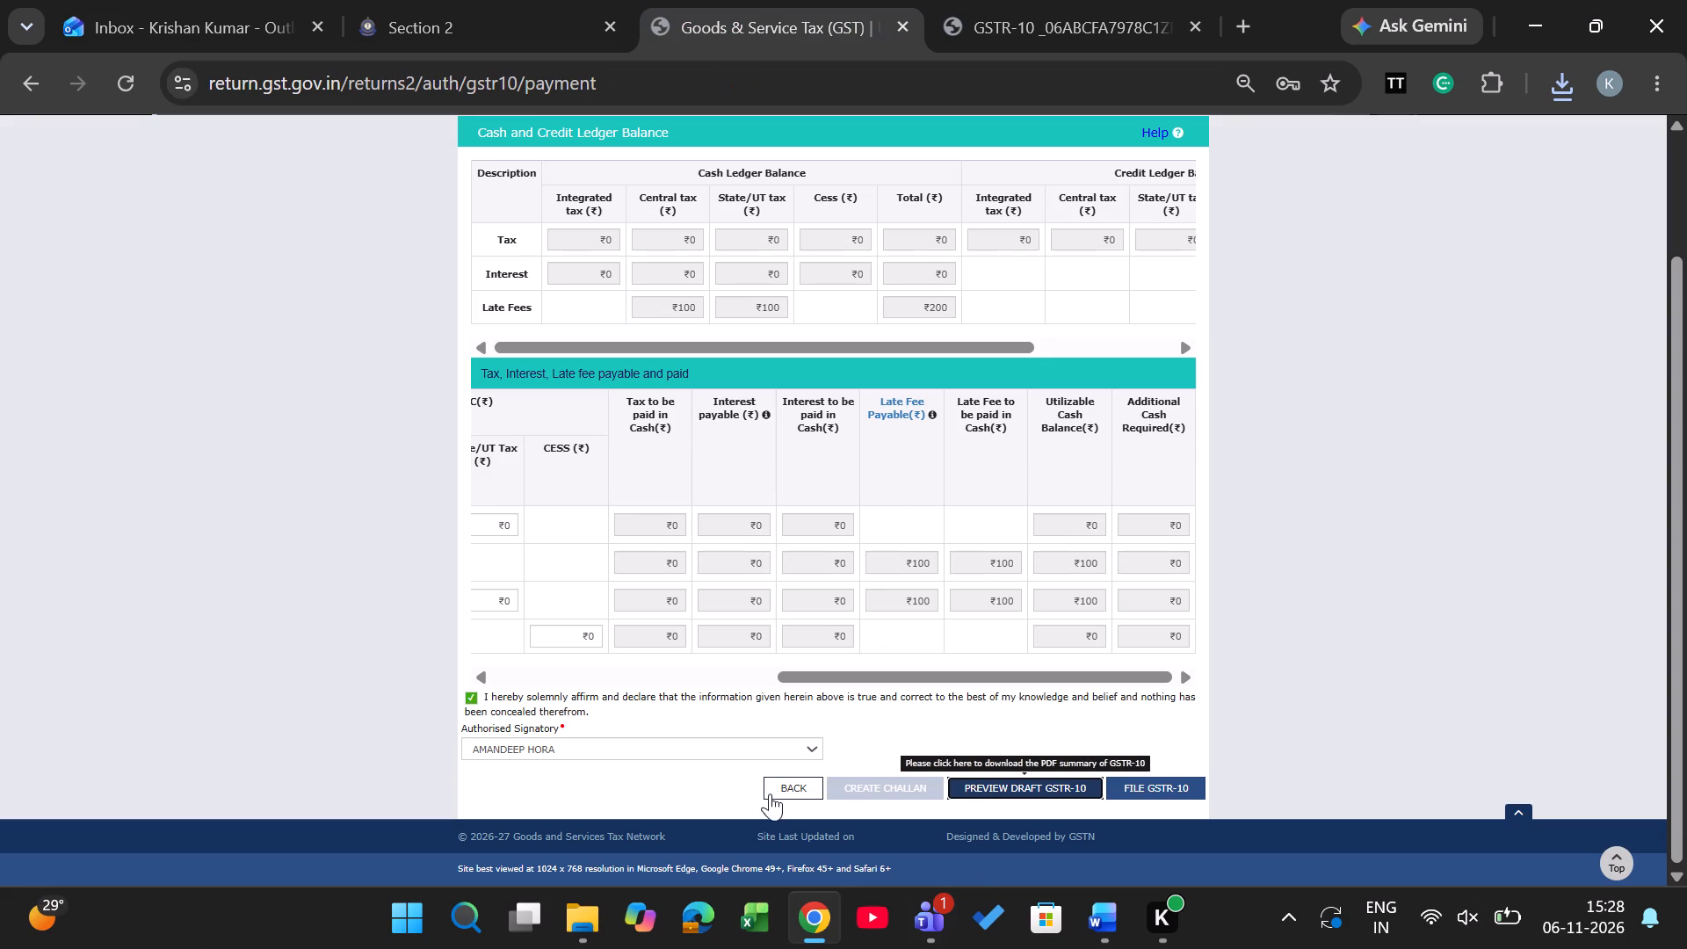
scroll(1002, 560, left, 1)
scroll(653, 592, right, 5)
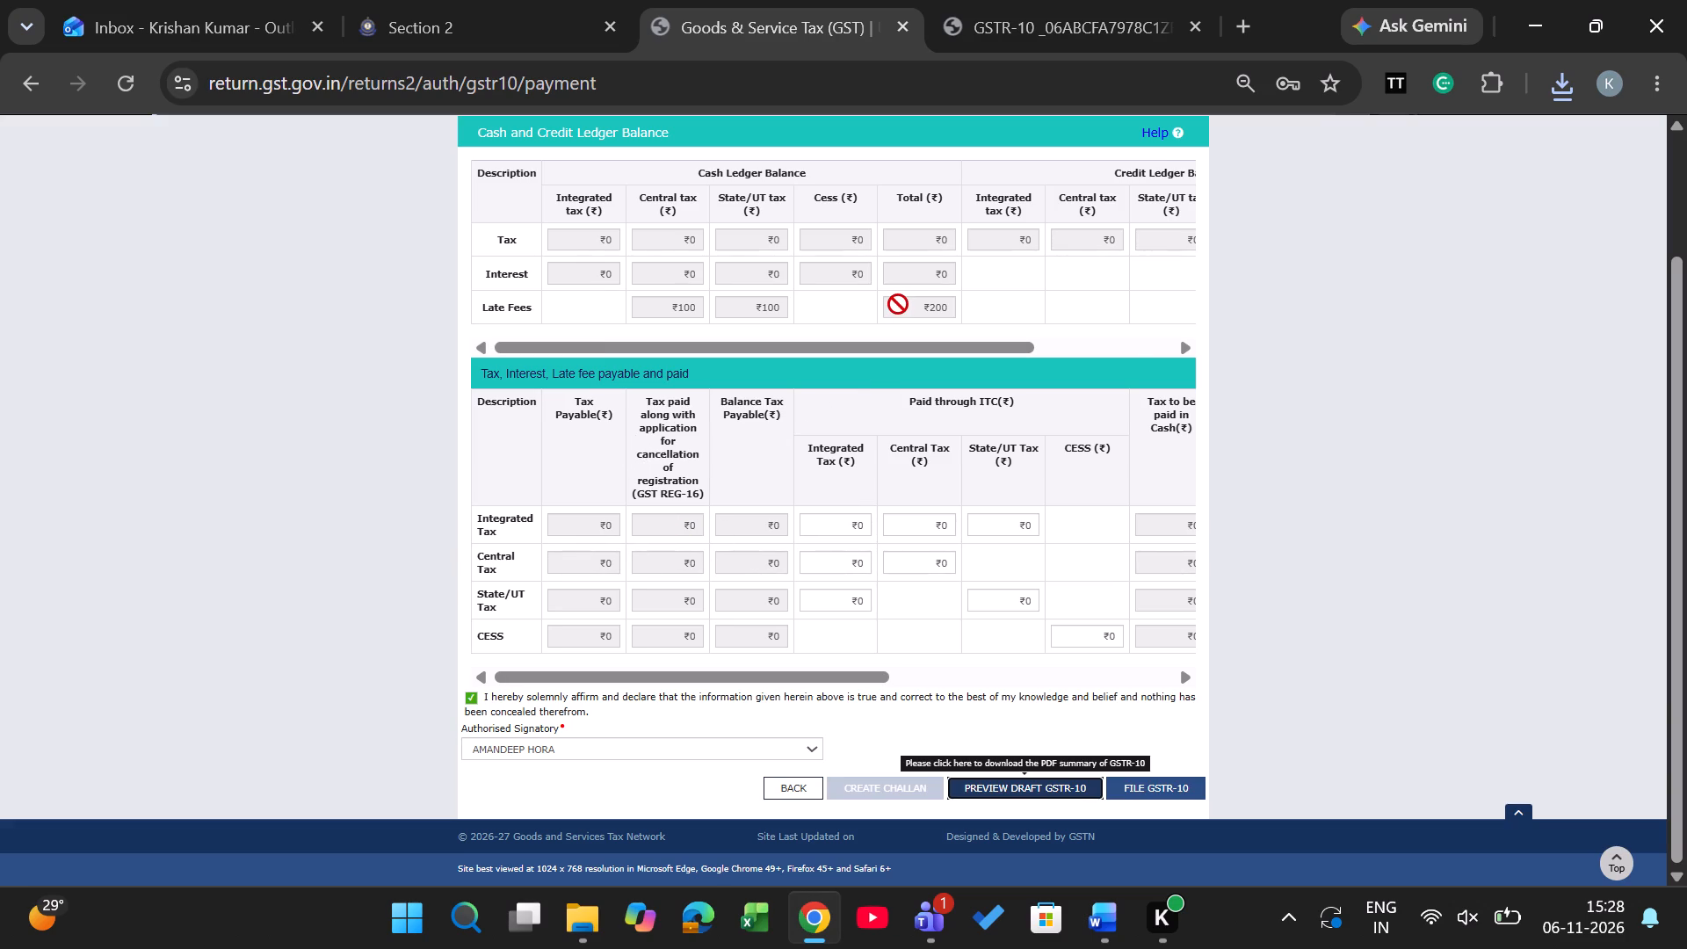
scroll(898, 304, left, 4)
scroll(898, 304, right, 6)
Examine the late fee, utilizable cash balance and additional cash columns on the payment page against the cash and credit ledger balances.
scroll(967, 622, left, 6)
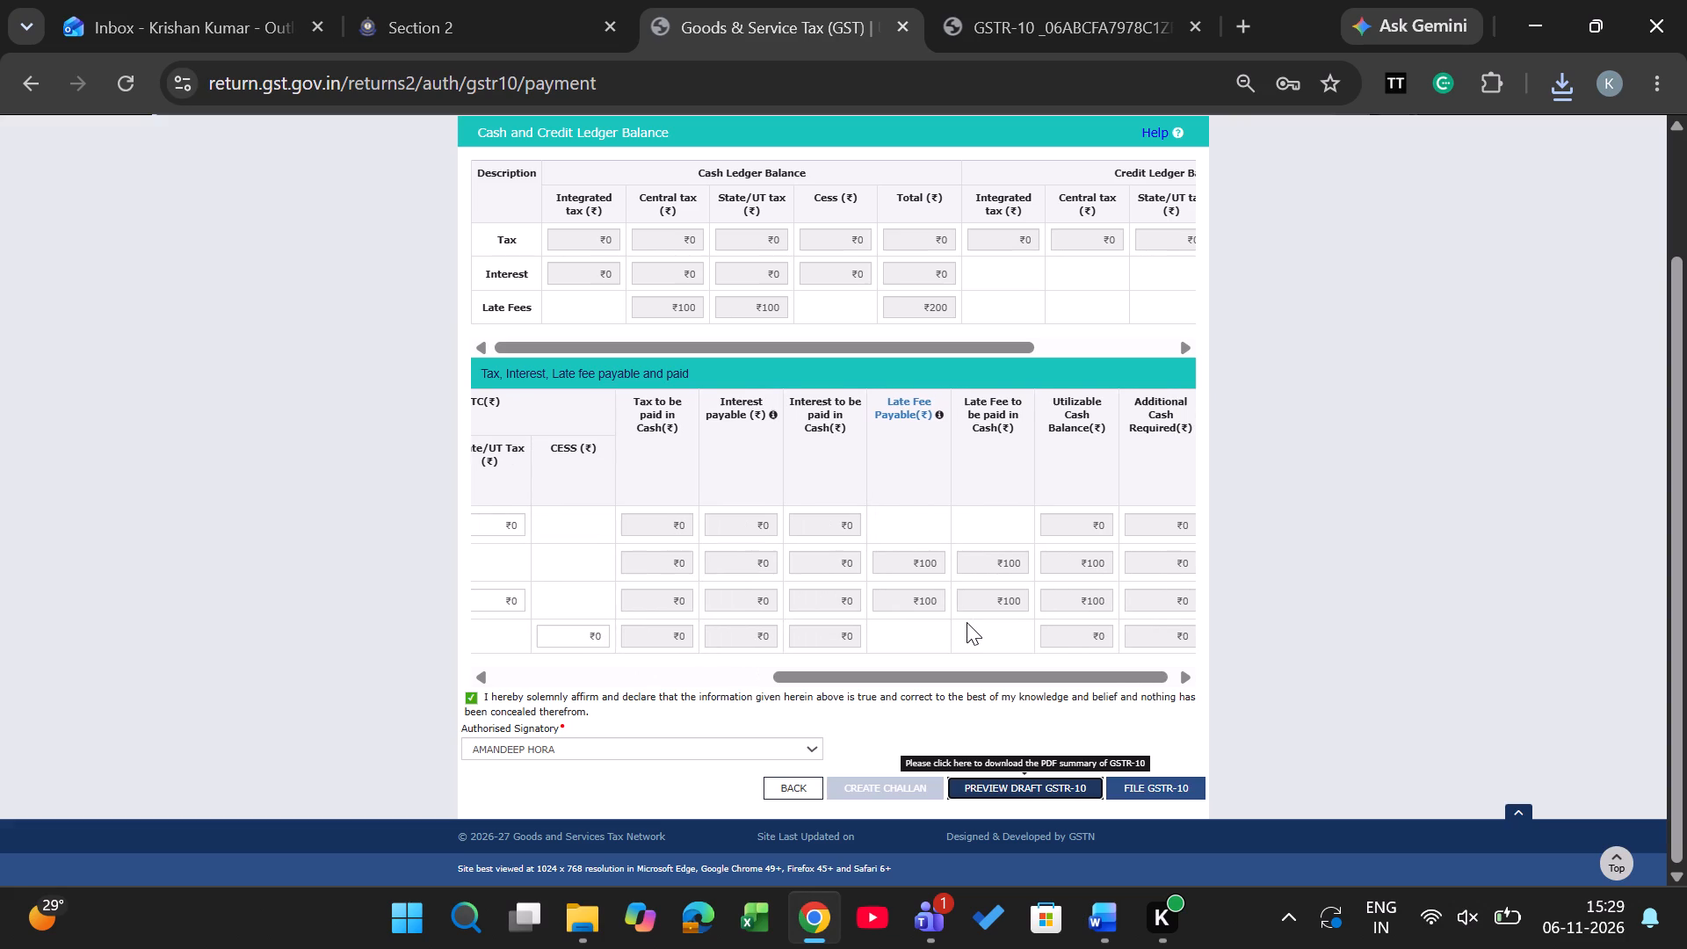
scroll(967, 622, left, 1)
click(1100, 570)
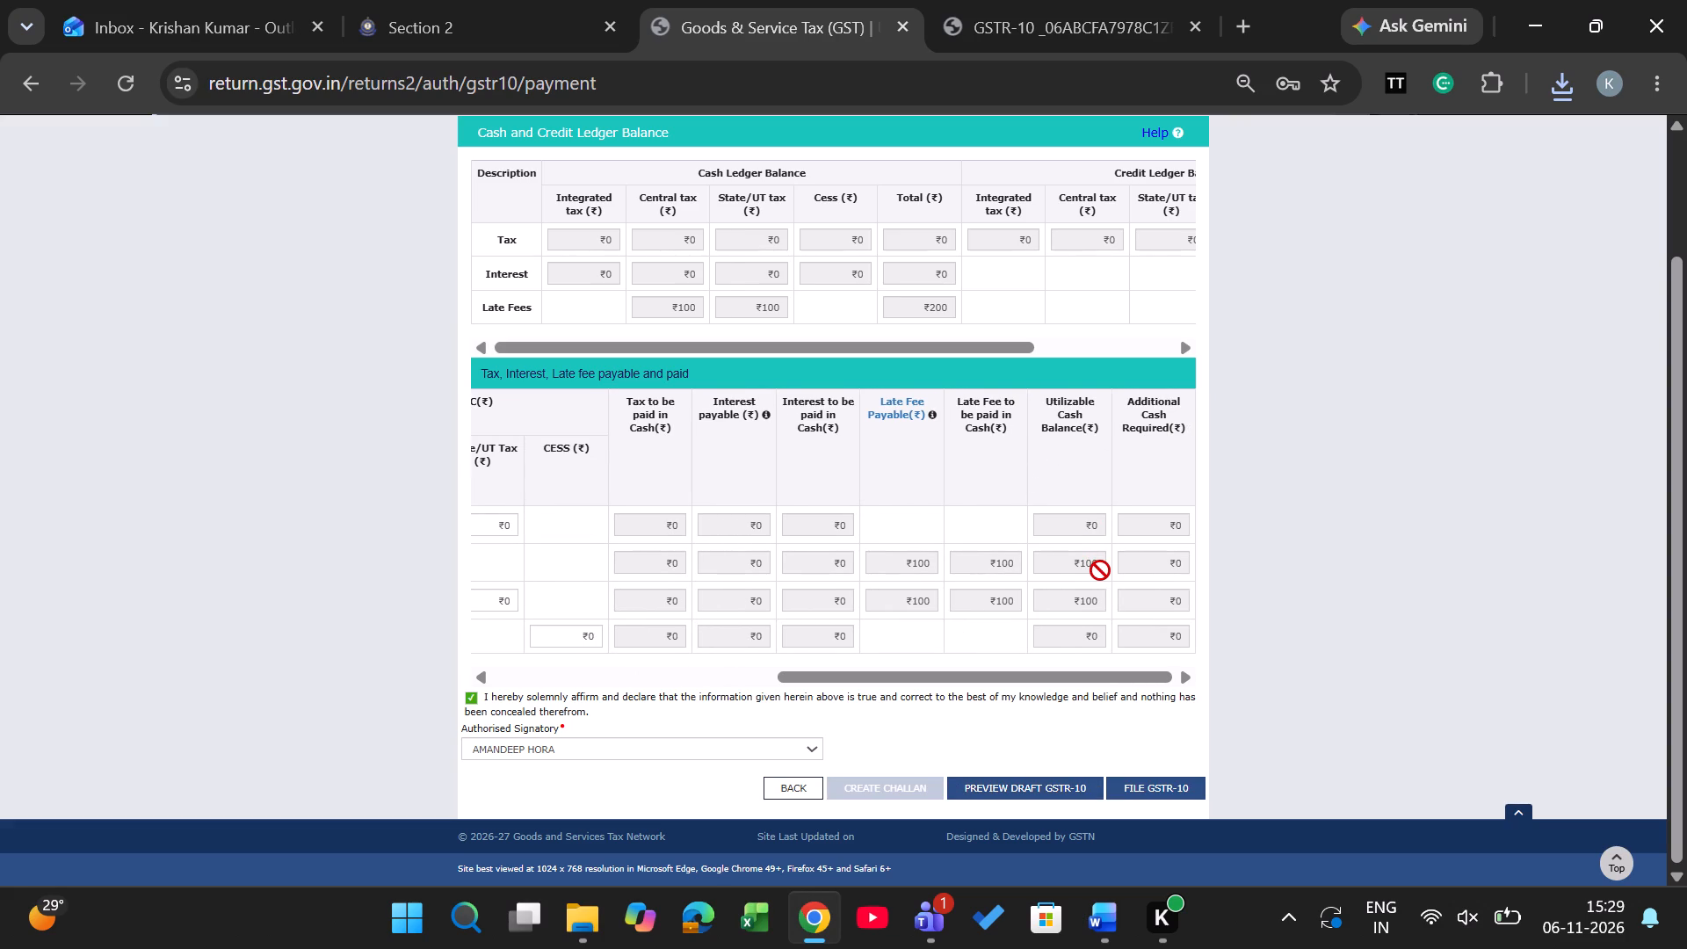
scroll(929, 442, up, 2)
scroll(929, 442, right, 4)
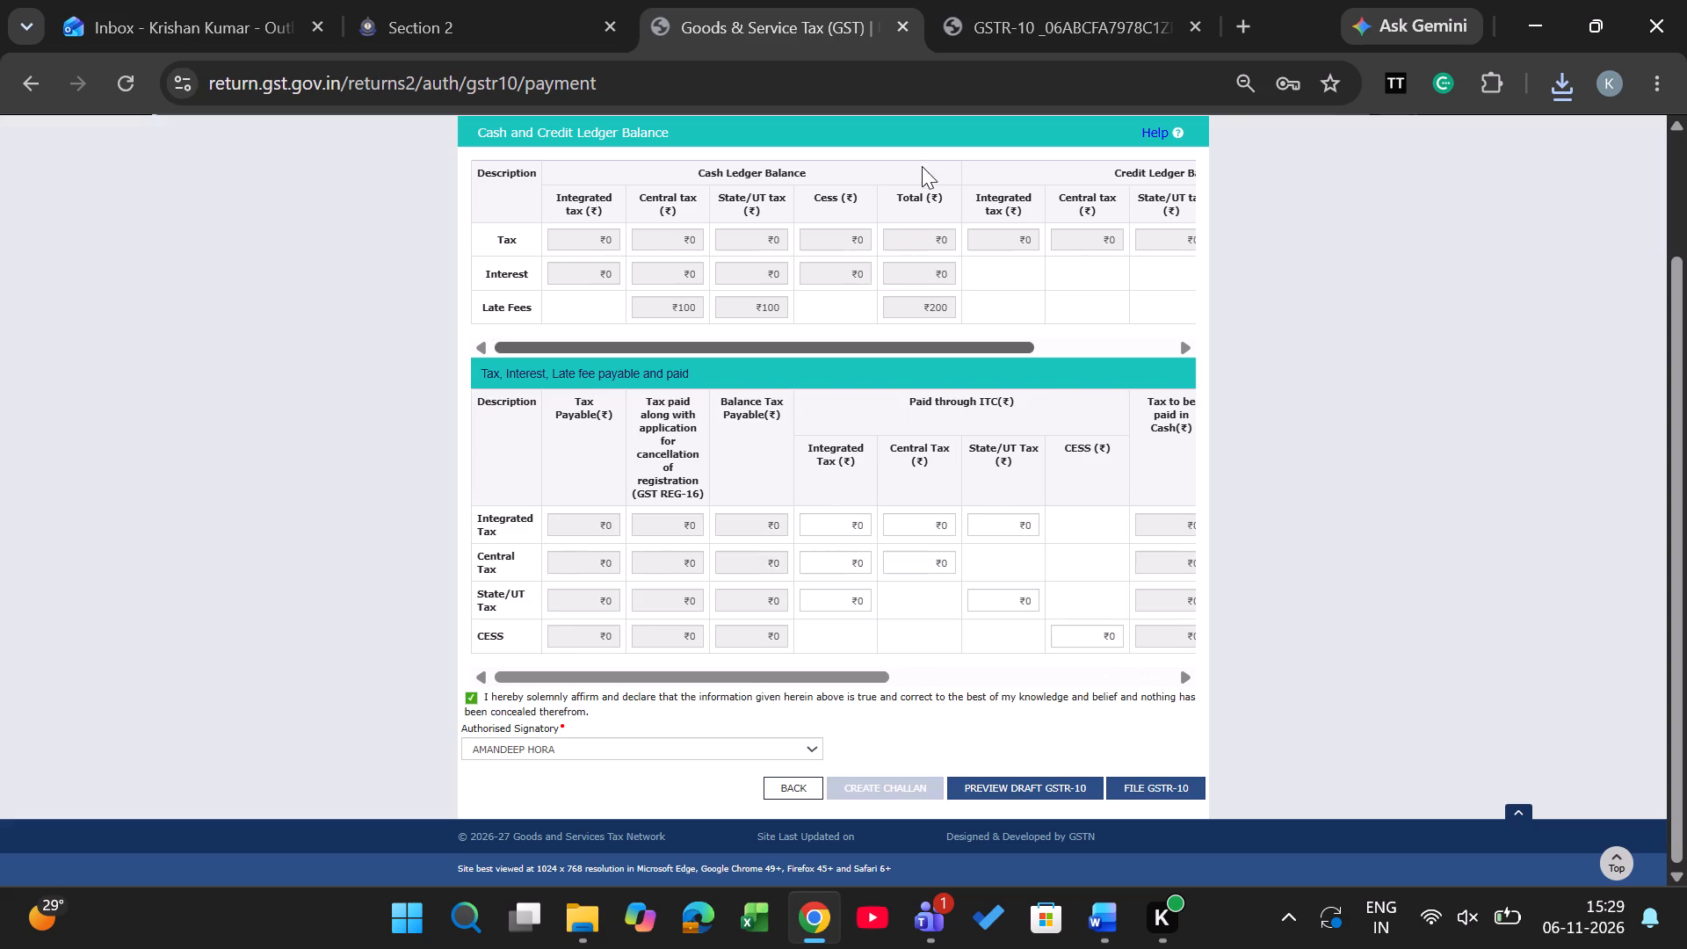
scroll(909, 280, left, 5)
scroll(909, 280, right, 7)
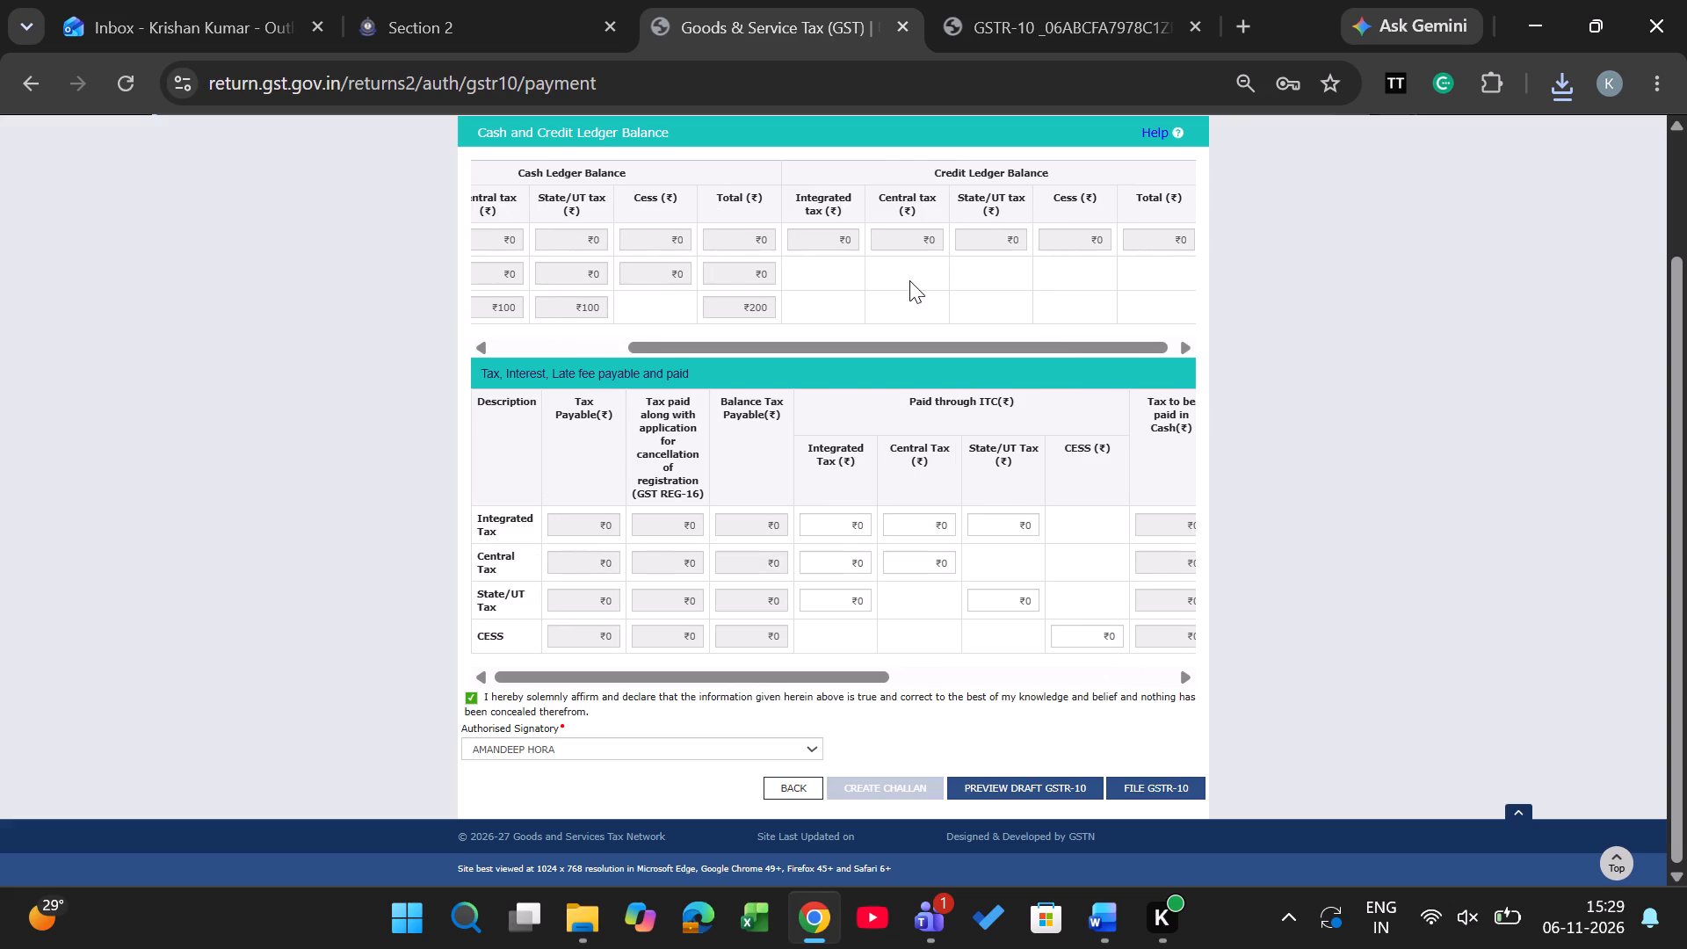
scroll(840, 482, left, 1)
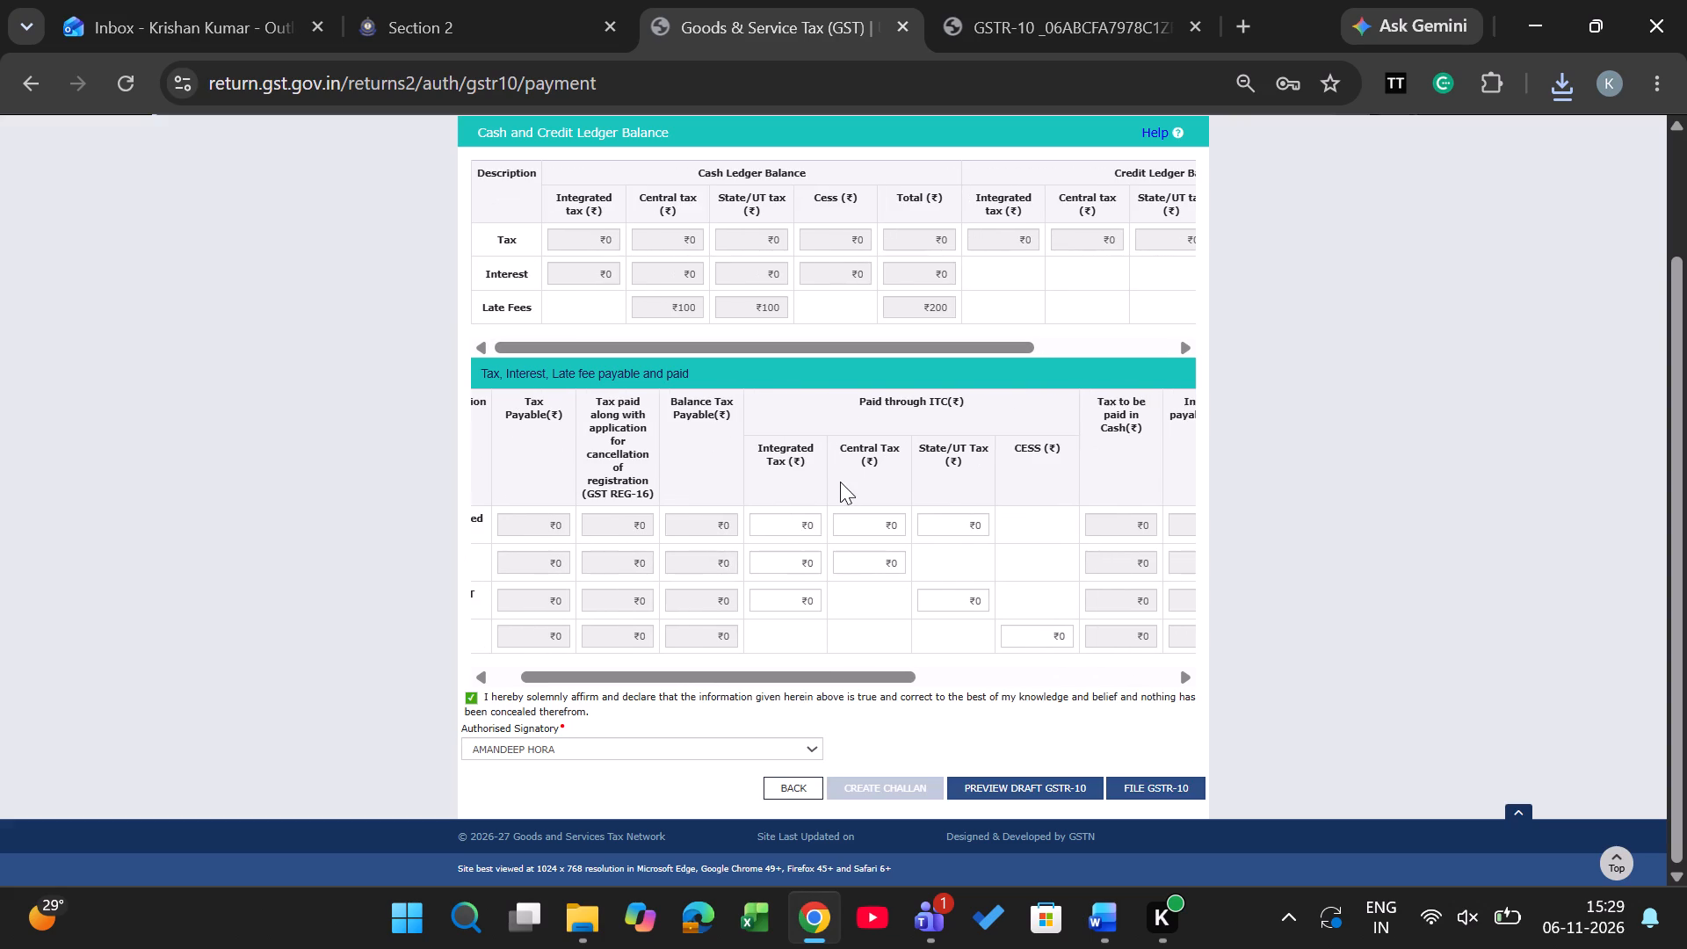
scroll(840, 482, left, 3)
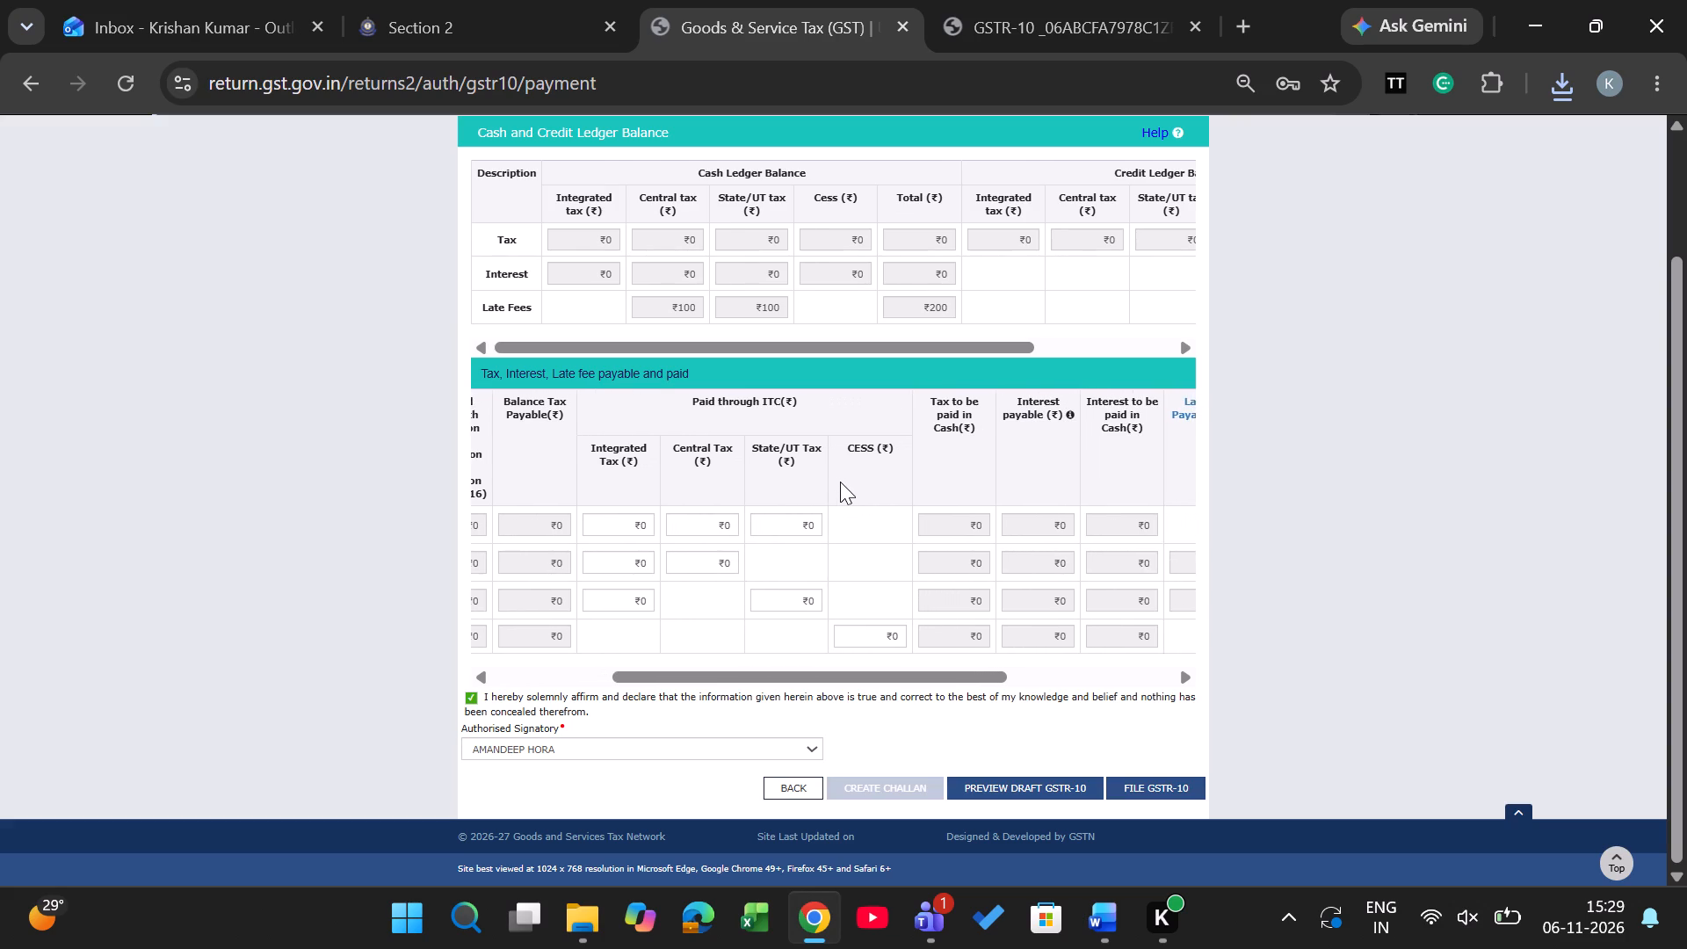
scroll(840, 482, left, 1)
scroll(949, 525, left, 2)
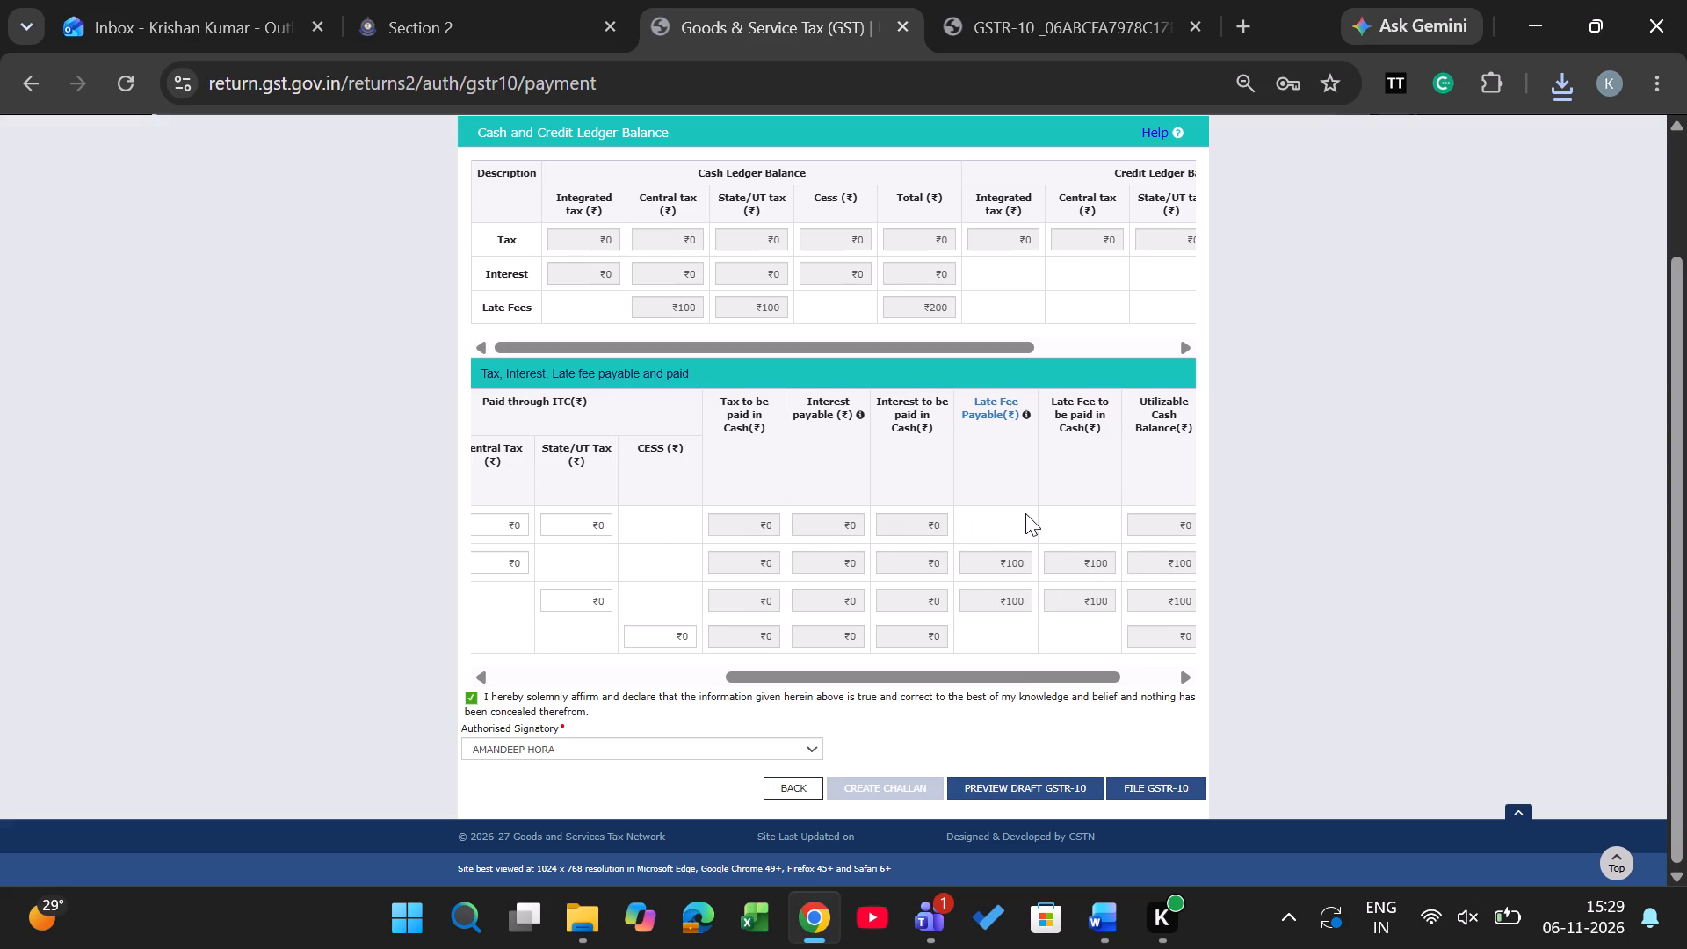
scroll(1025, 513, up, 2)
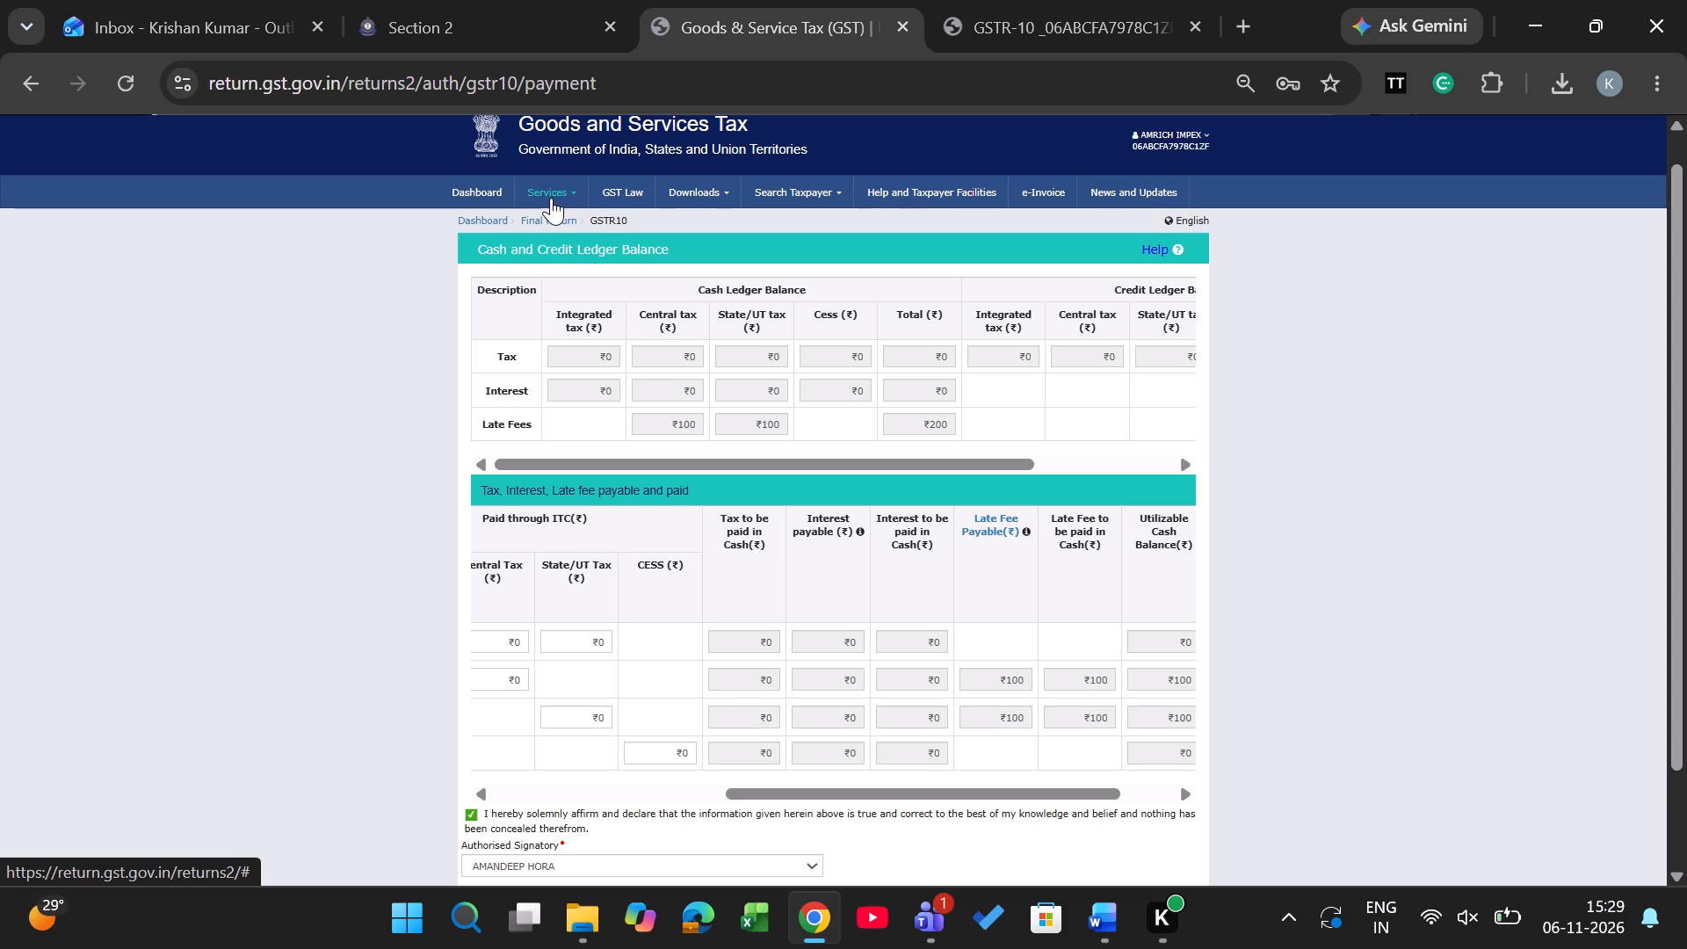
scroll(551, 198, up, 5)
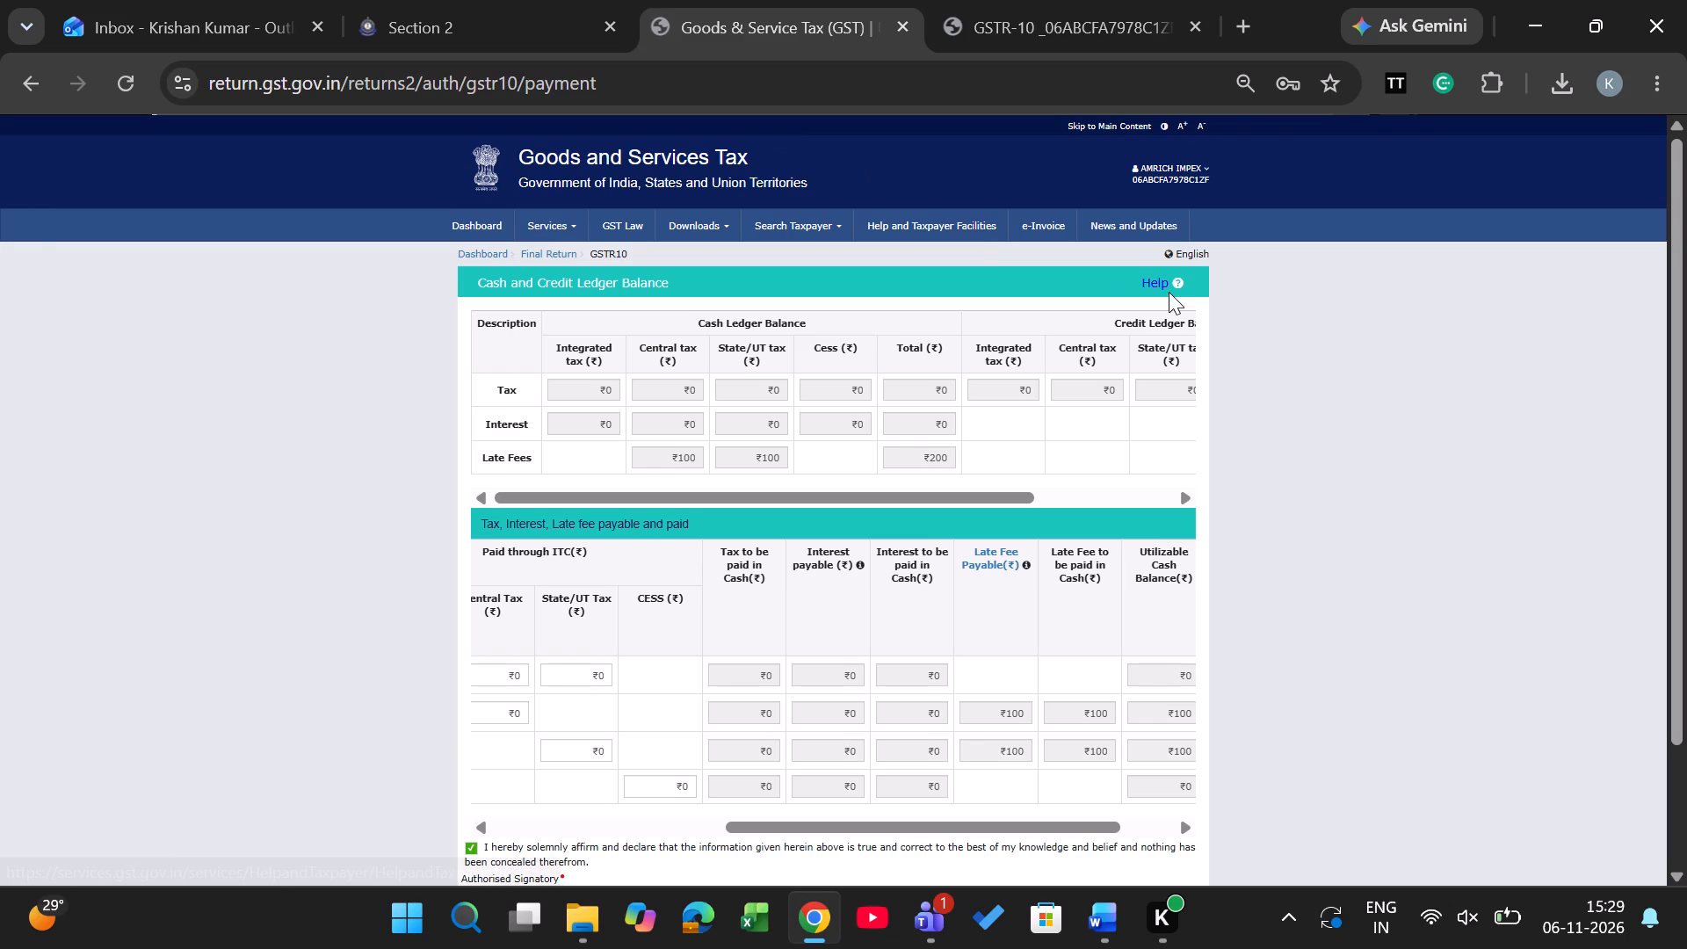
click(1183, 182)
scroll(857, 638, down, 6)
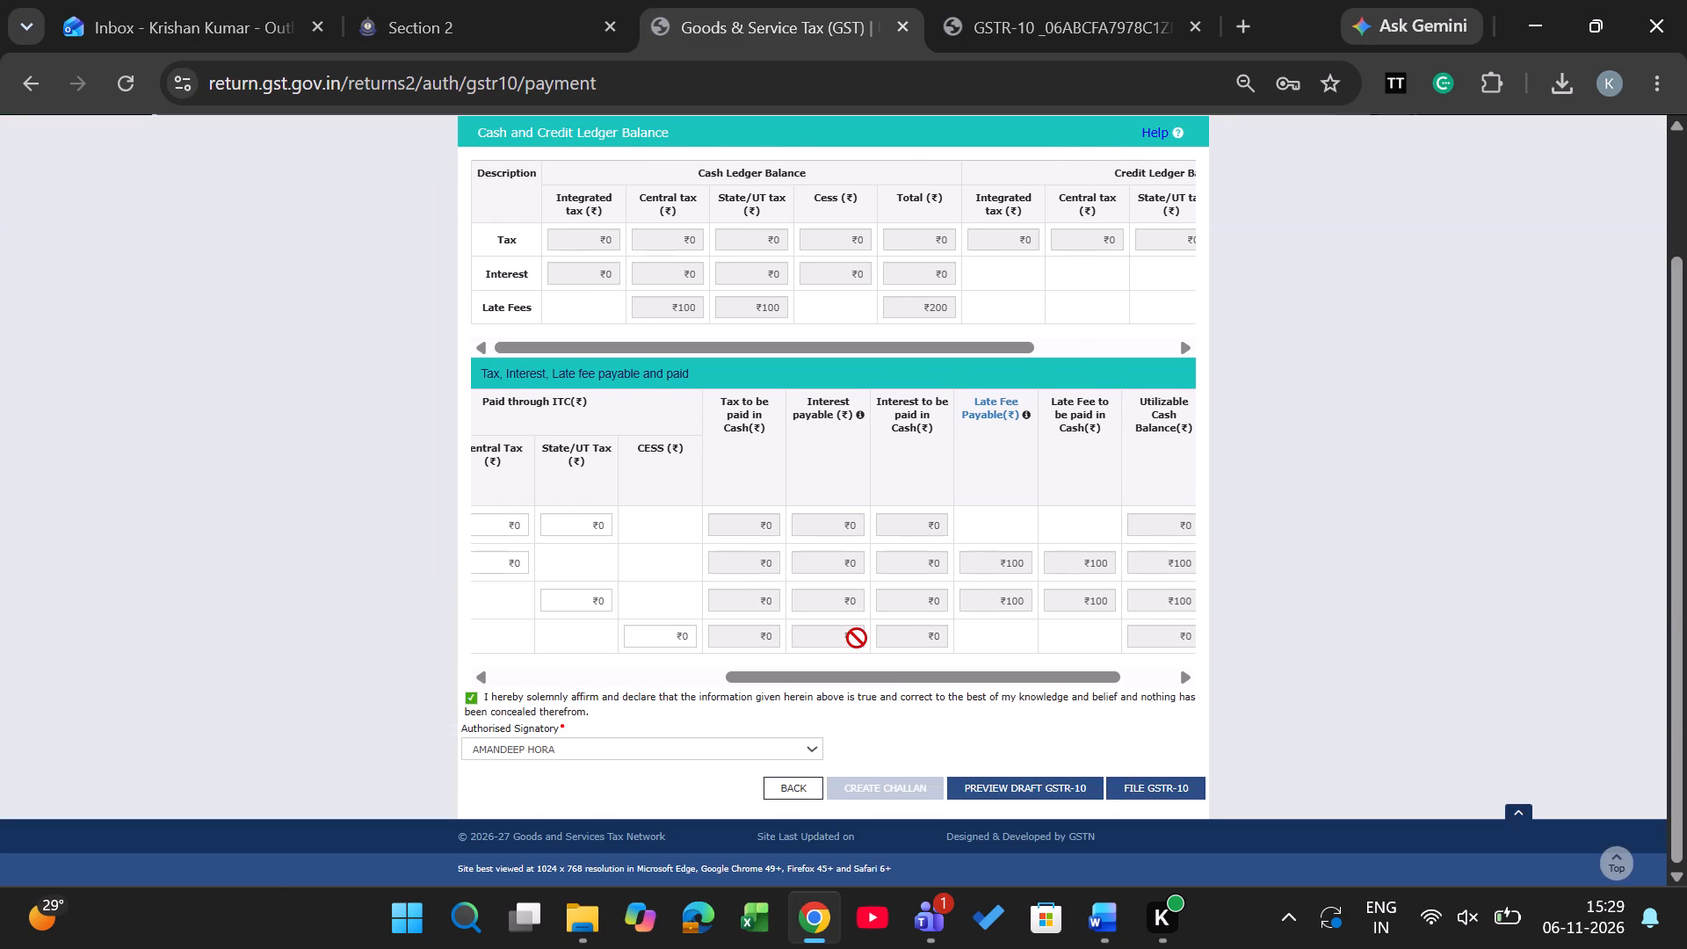
scroll(990, 514, left, 4)
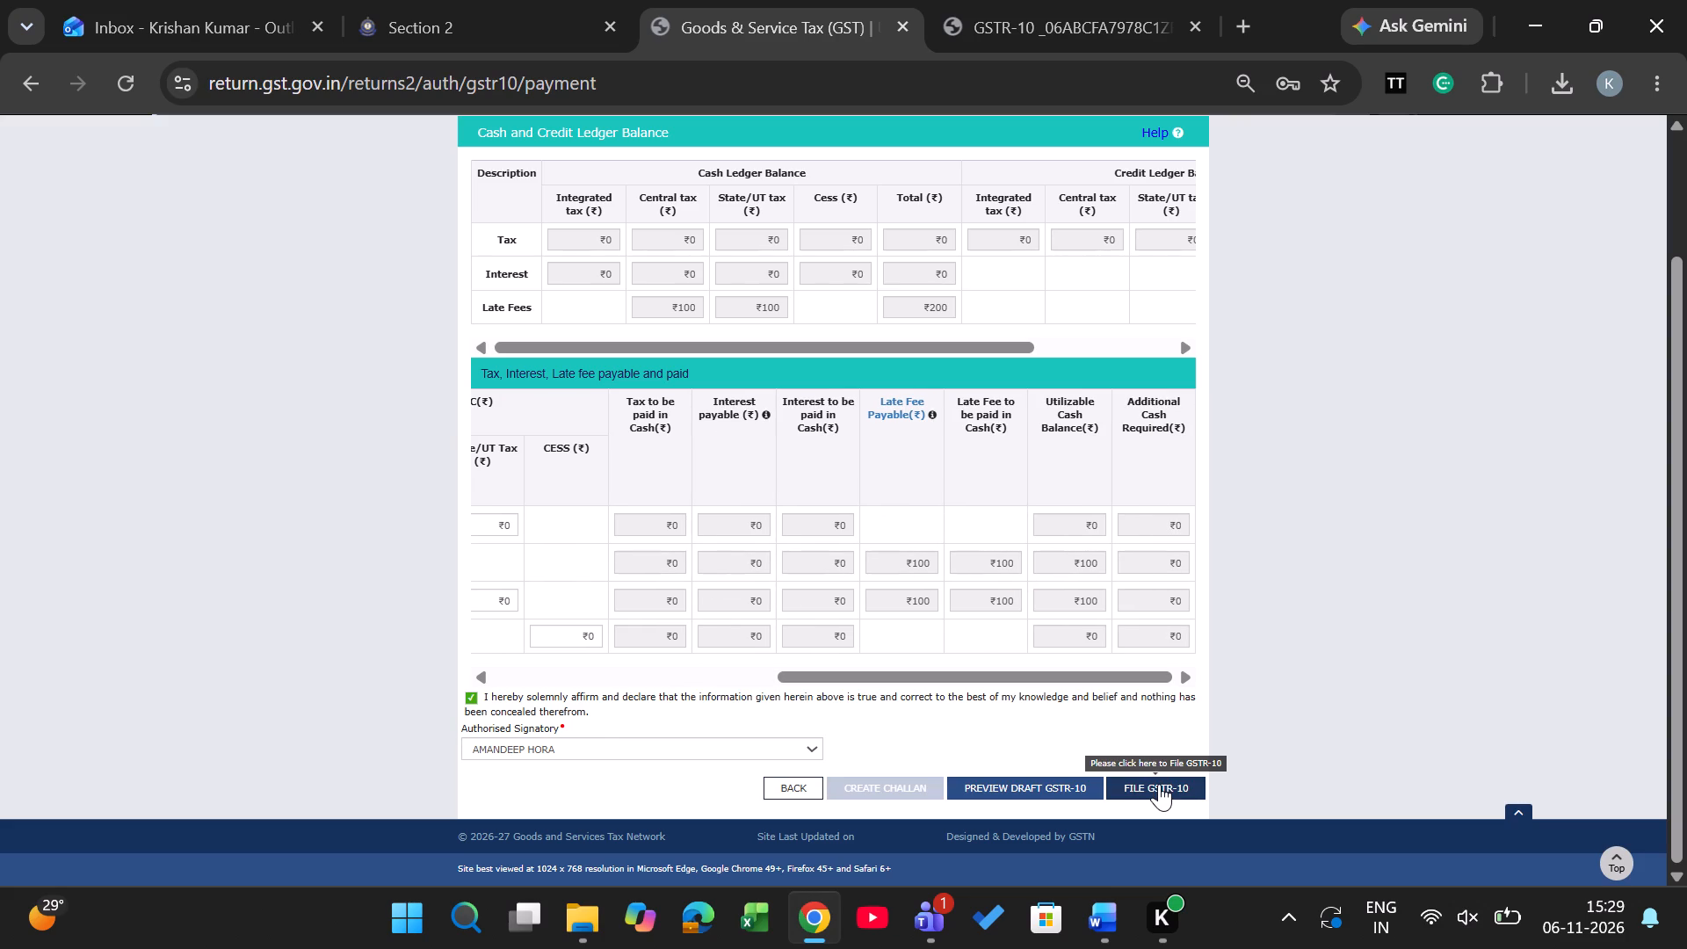
scroll(793, 666, up, 6)
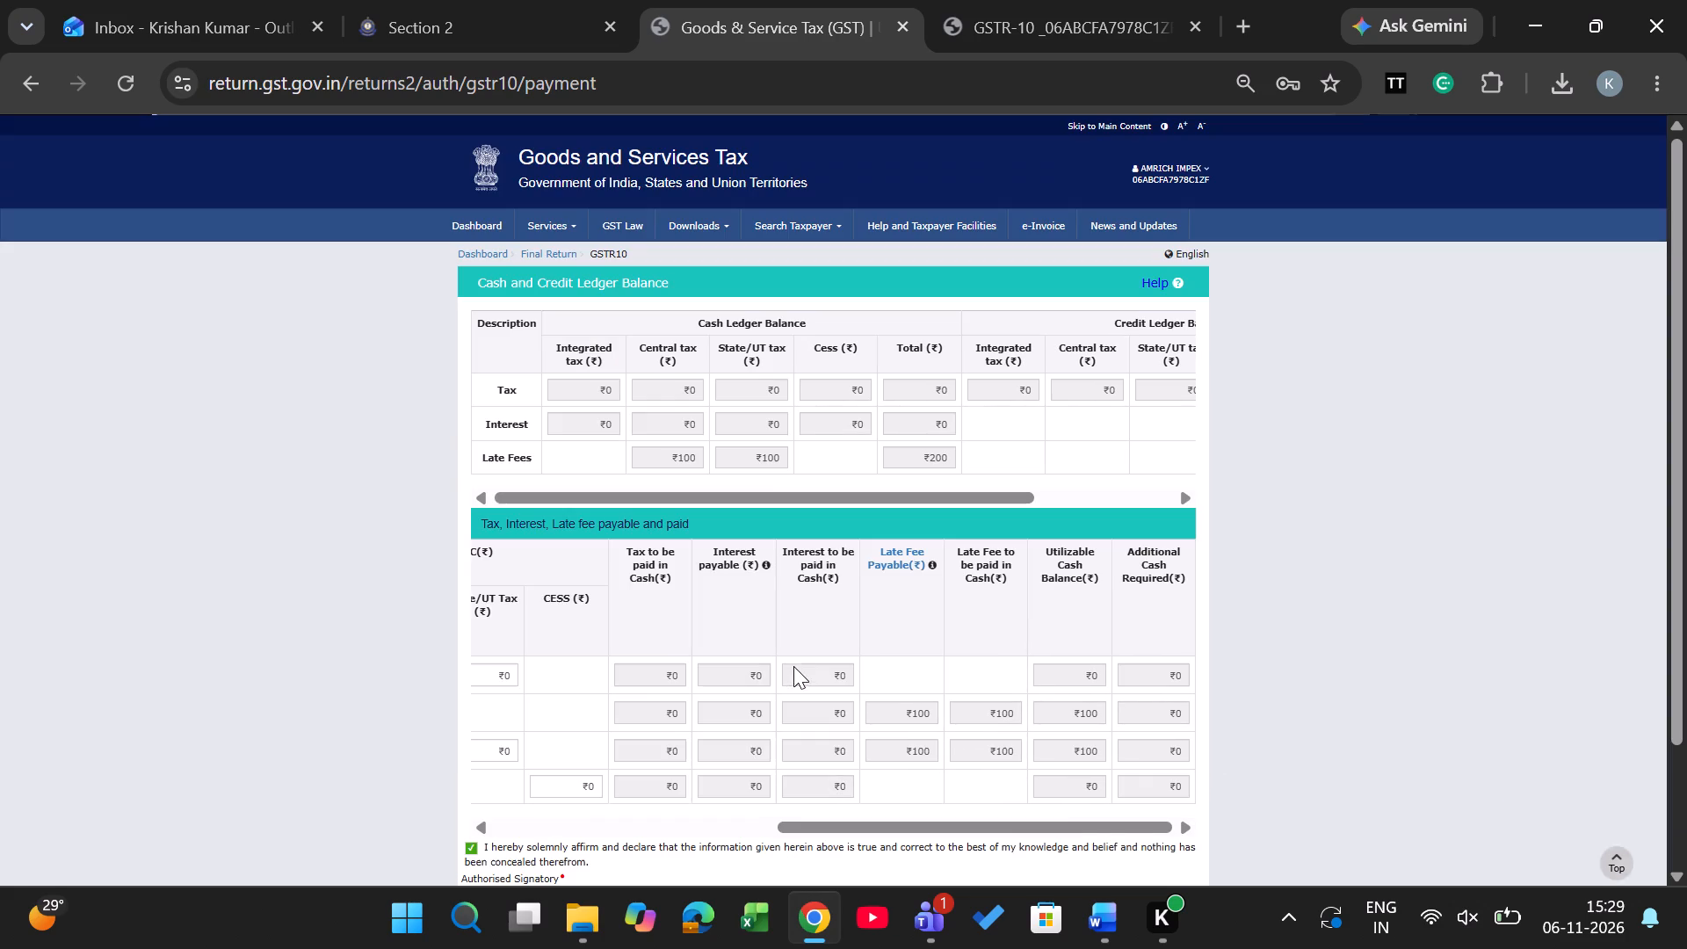
scroll(737, 712, down, 6)
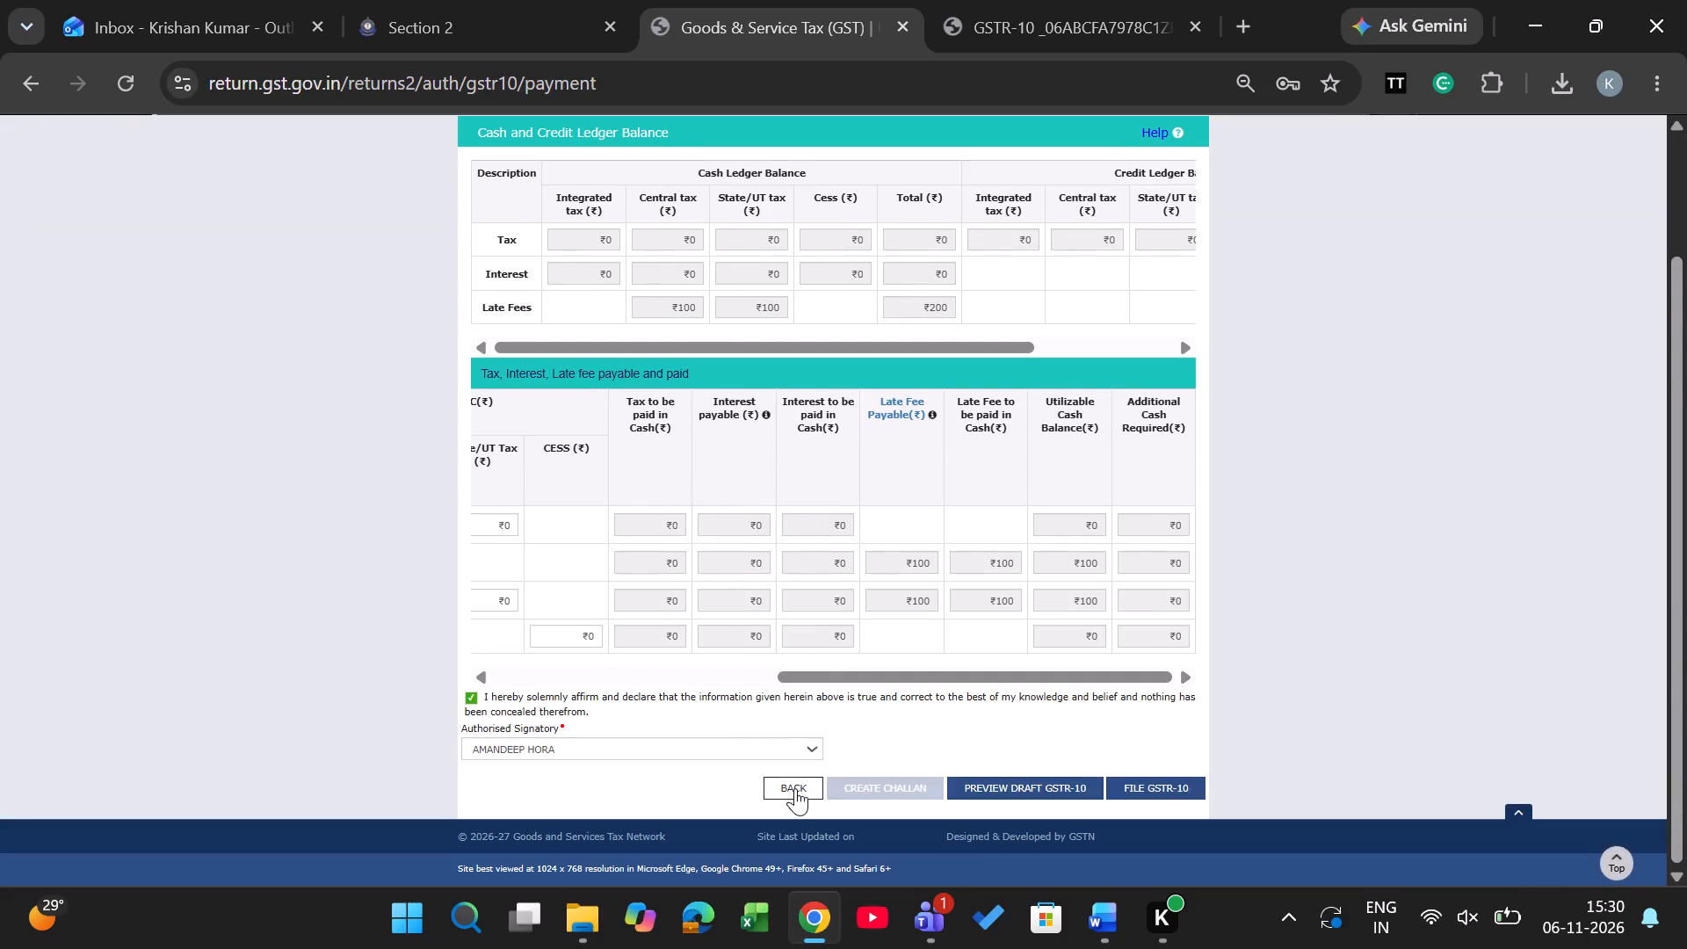
Go back to the GSTR-10 final return page and accept the browser's offer to save the address.
click(795, 788)
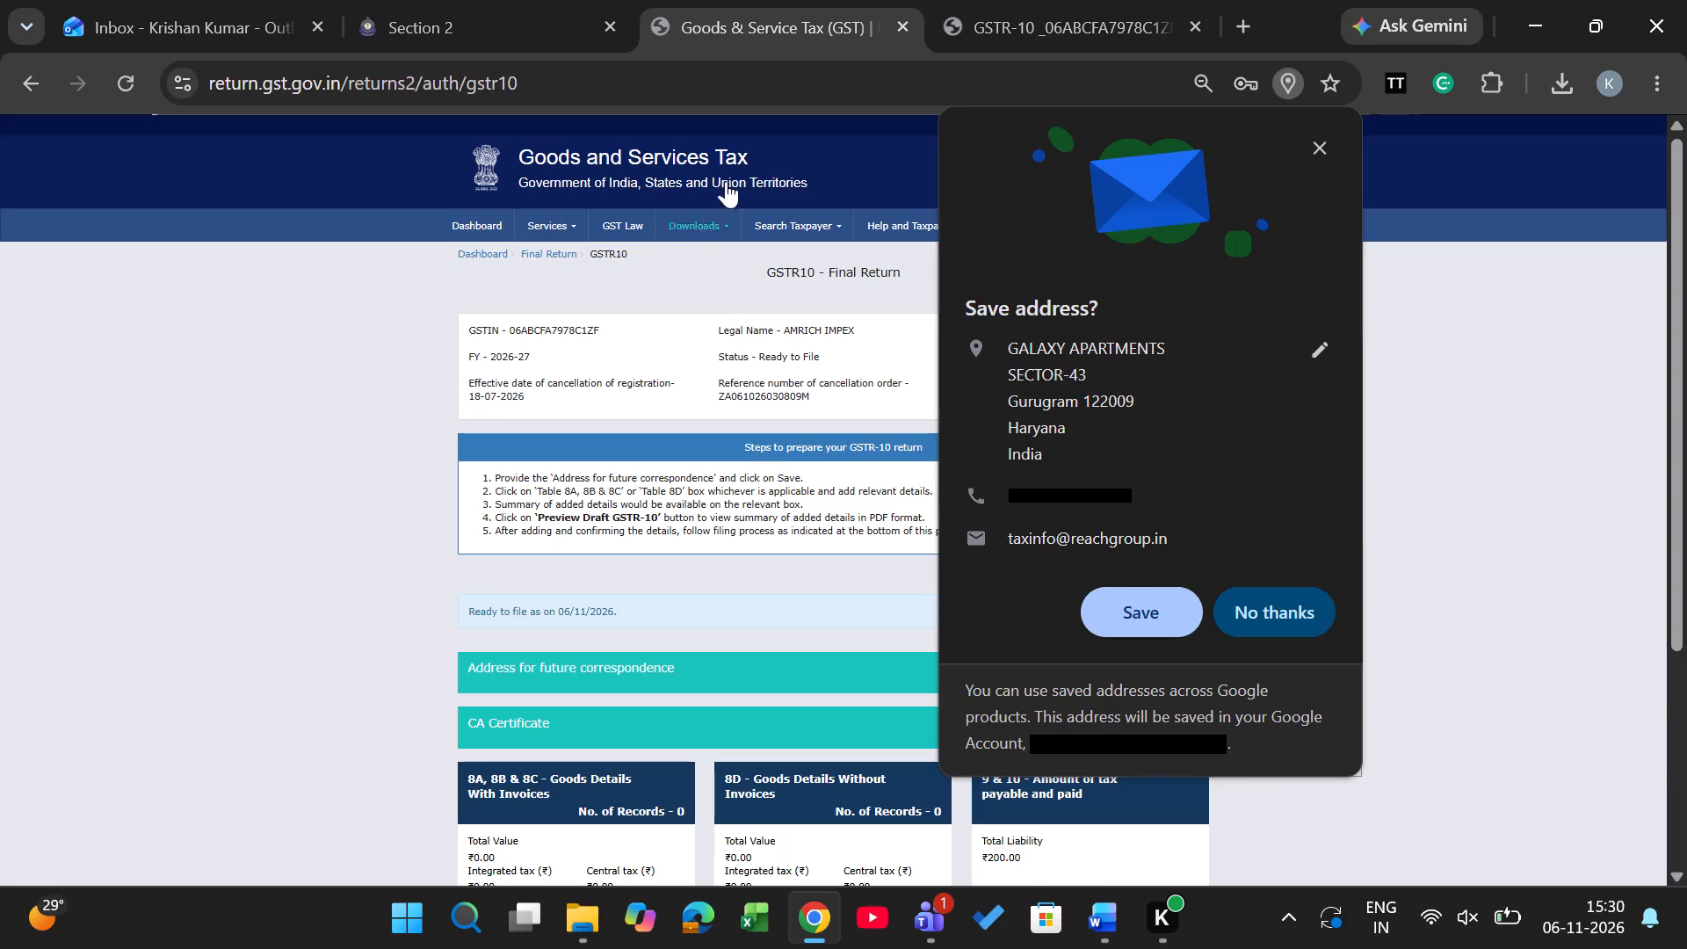
click(1179, 616)
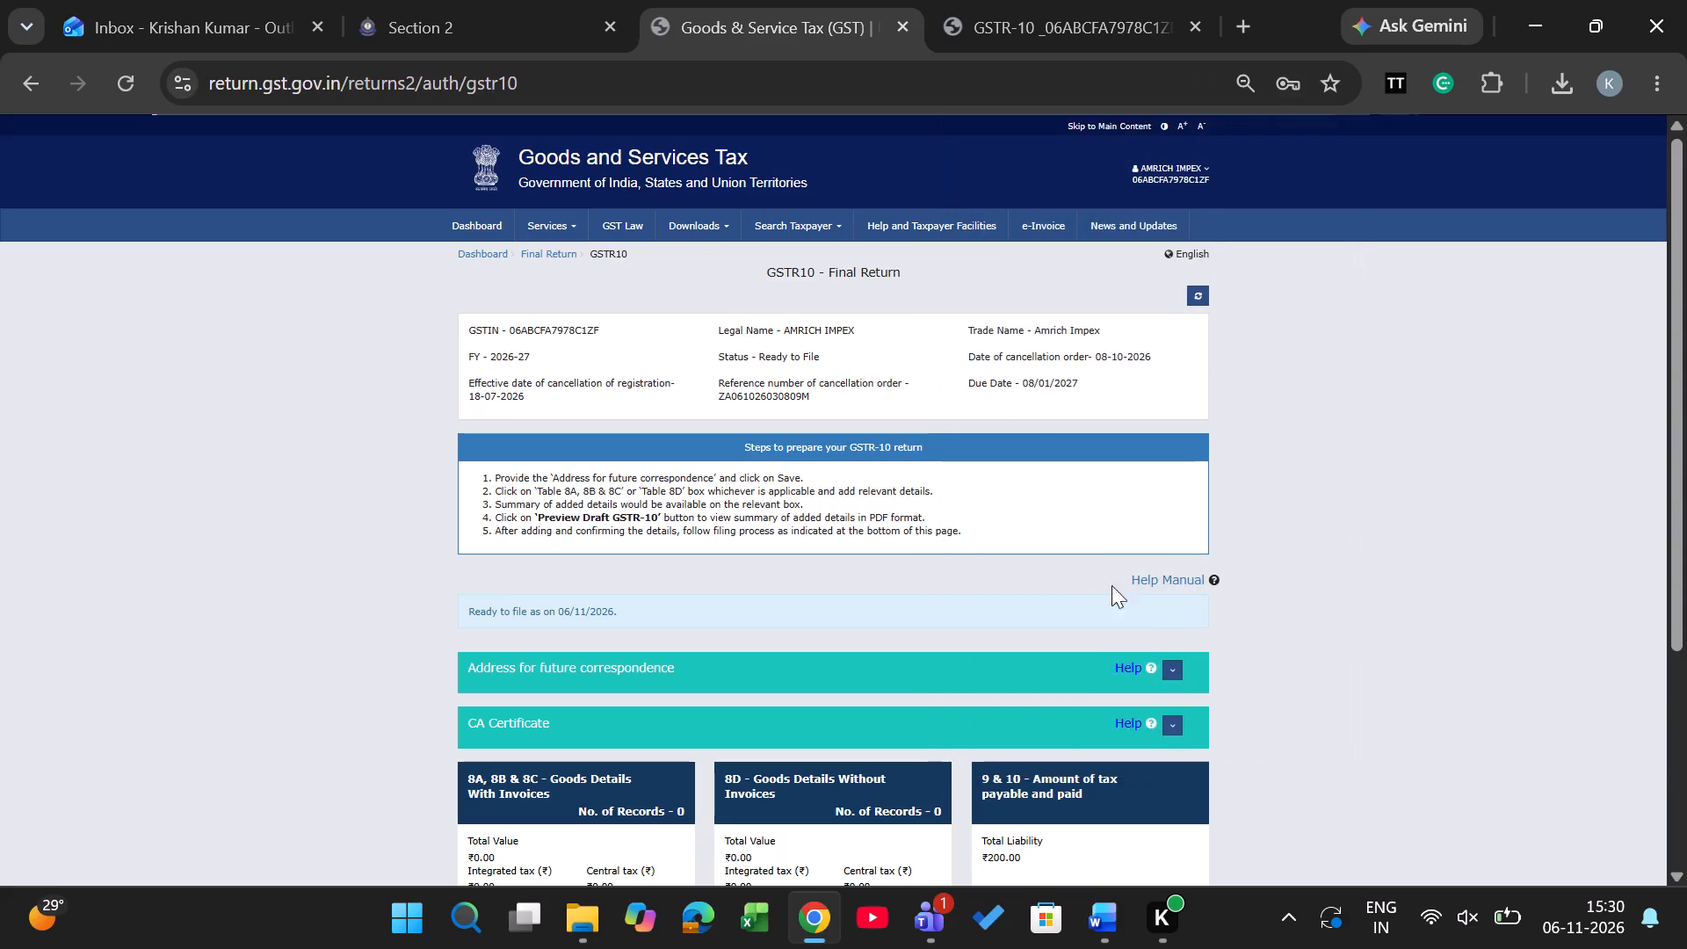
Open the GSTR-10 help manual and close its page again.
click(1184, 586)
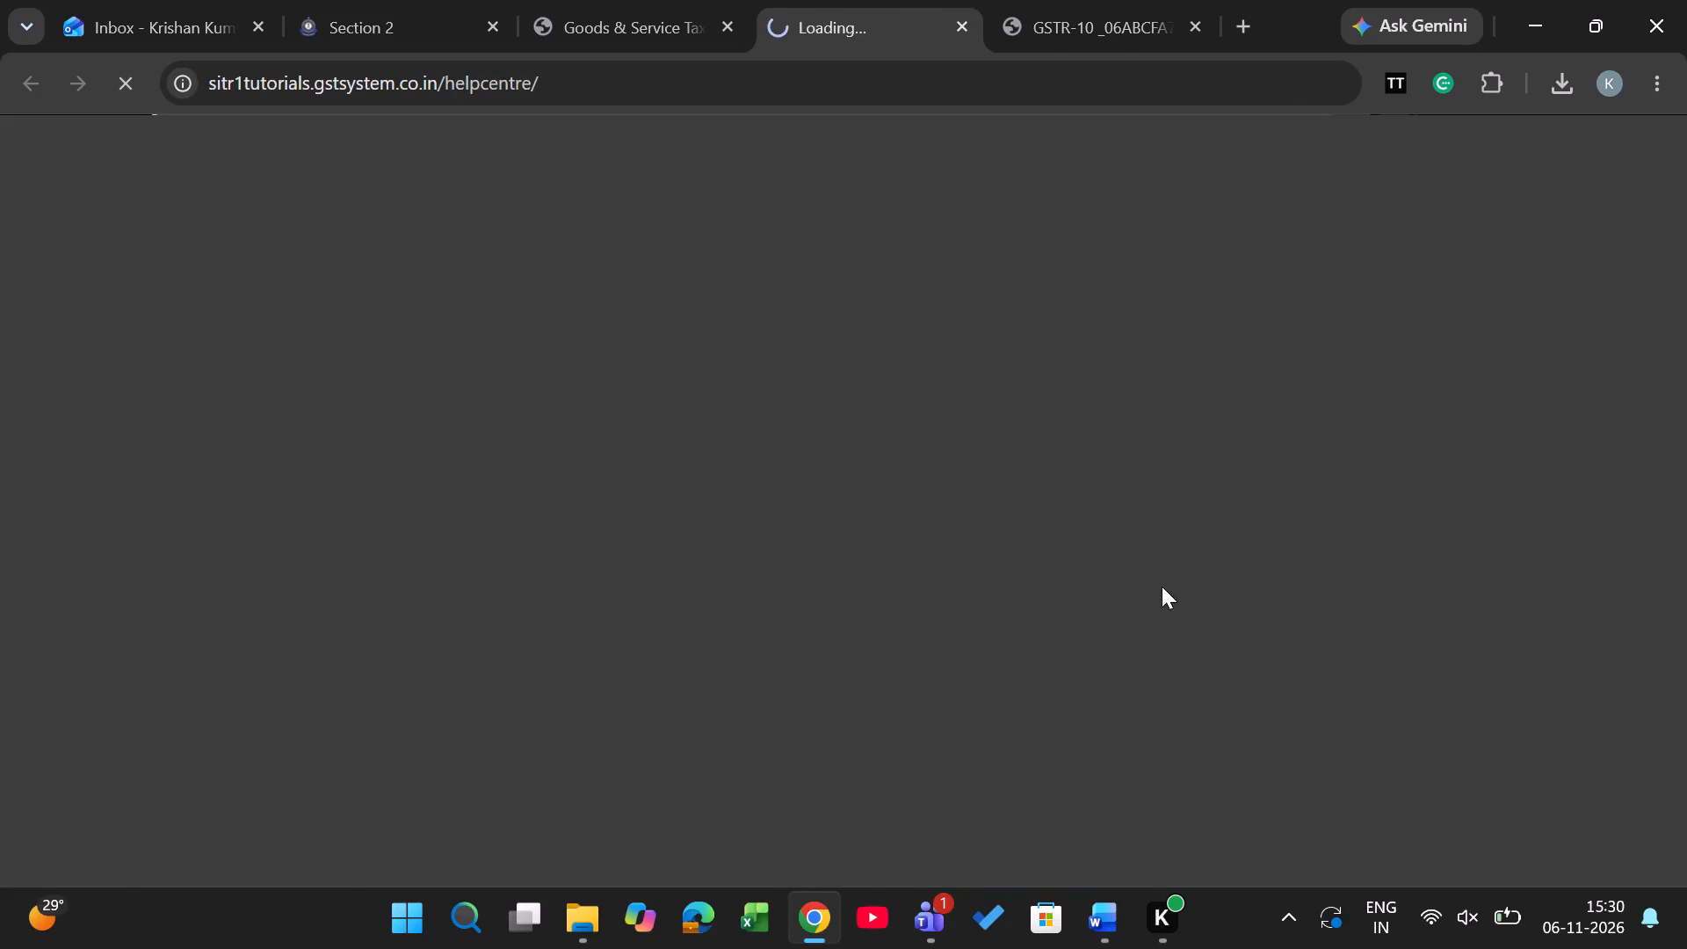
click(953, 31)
Check table 8A, 8B & 8C, Goods Details With Invoices, for records and return to the final return page.
scroll(929, 347, down, 5)
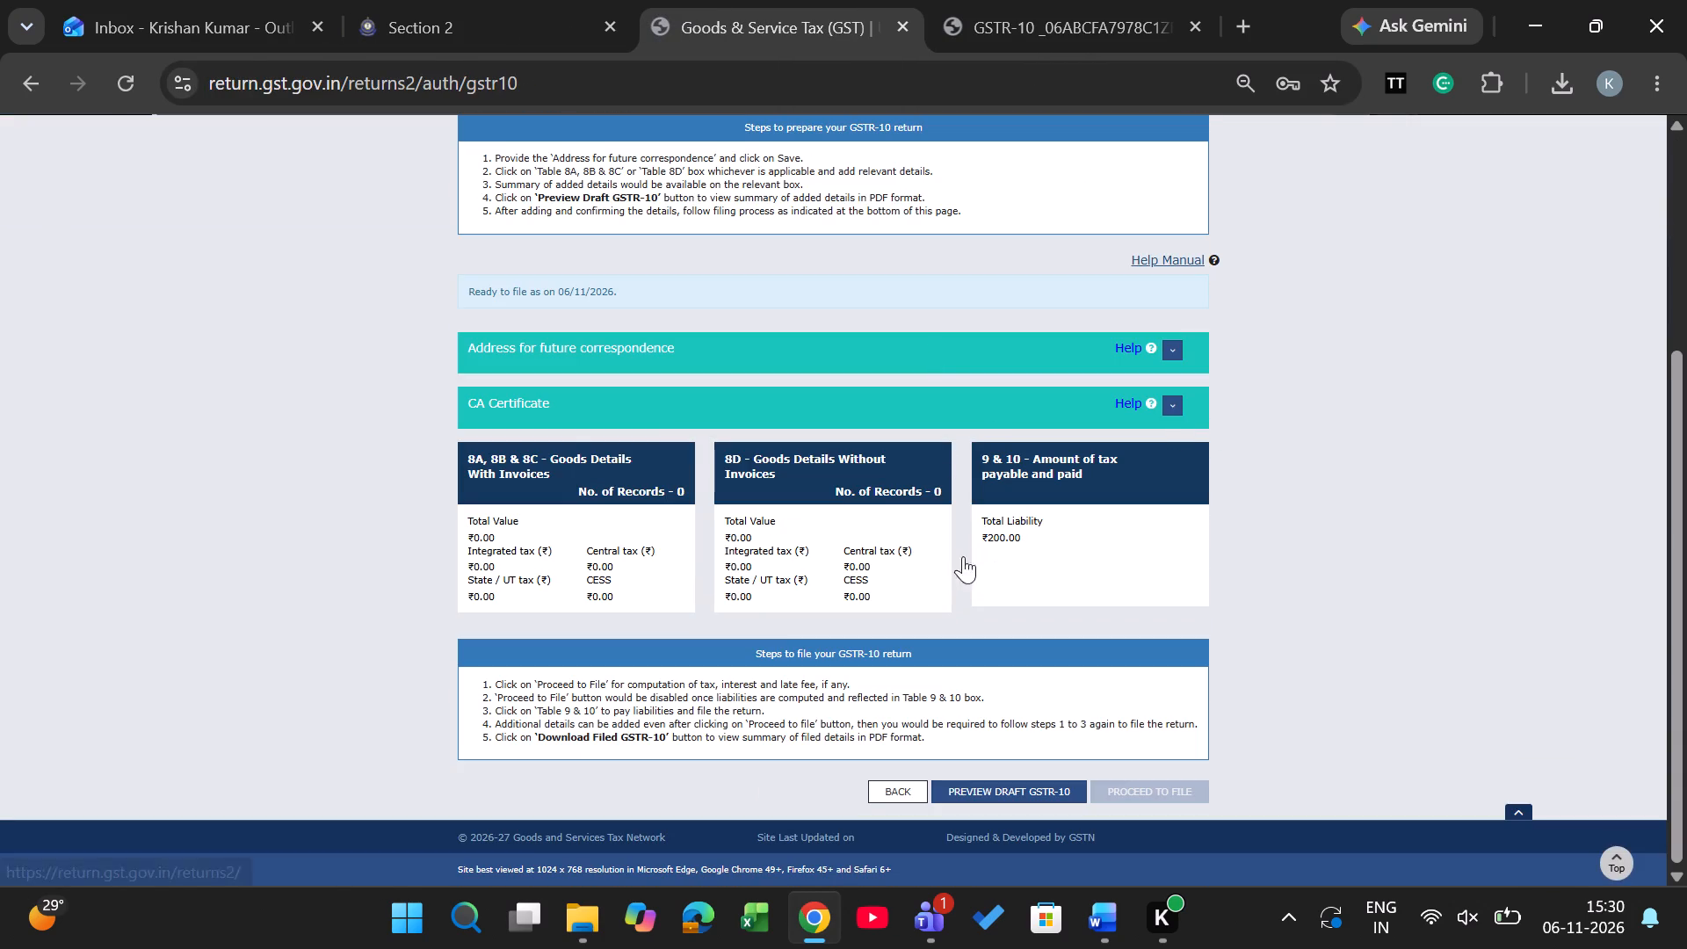
click(634, 539)
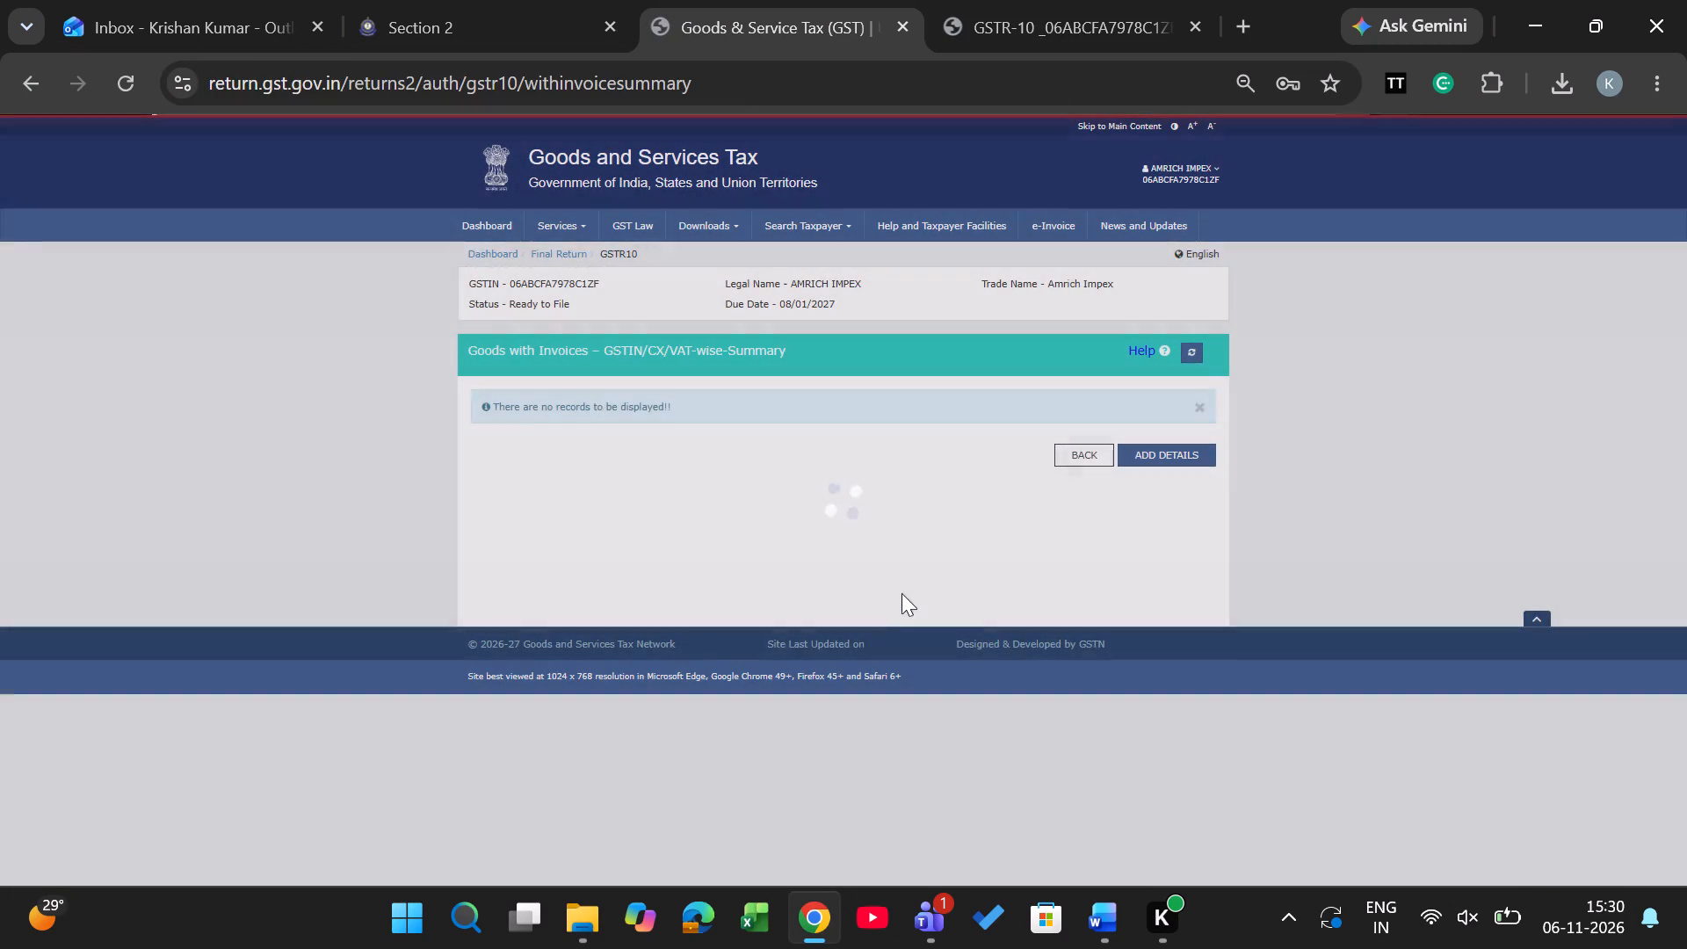
click(1076, 452)
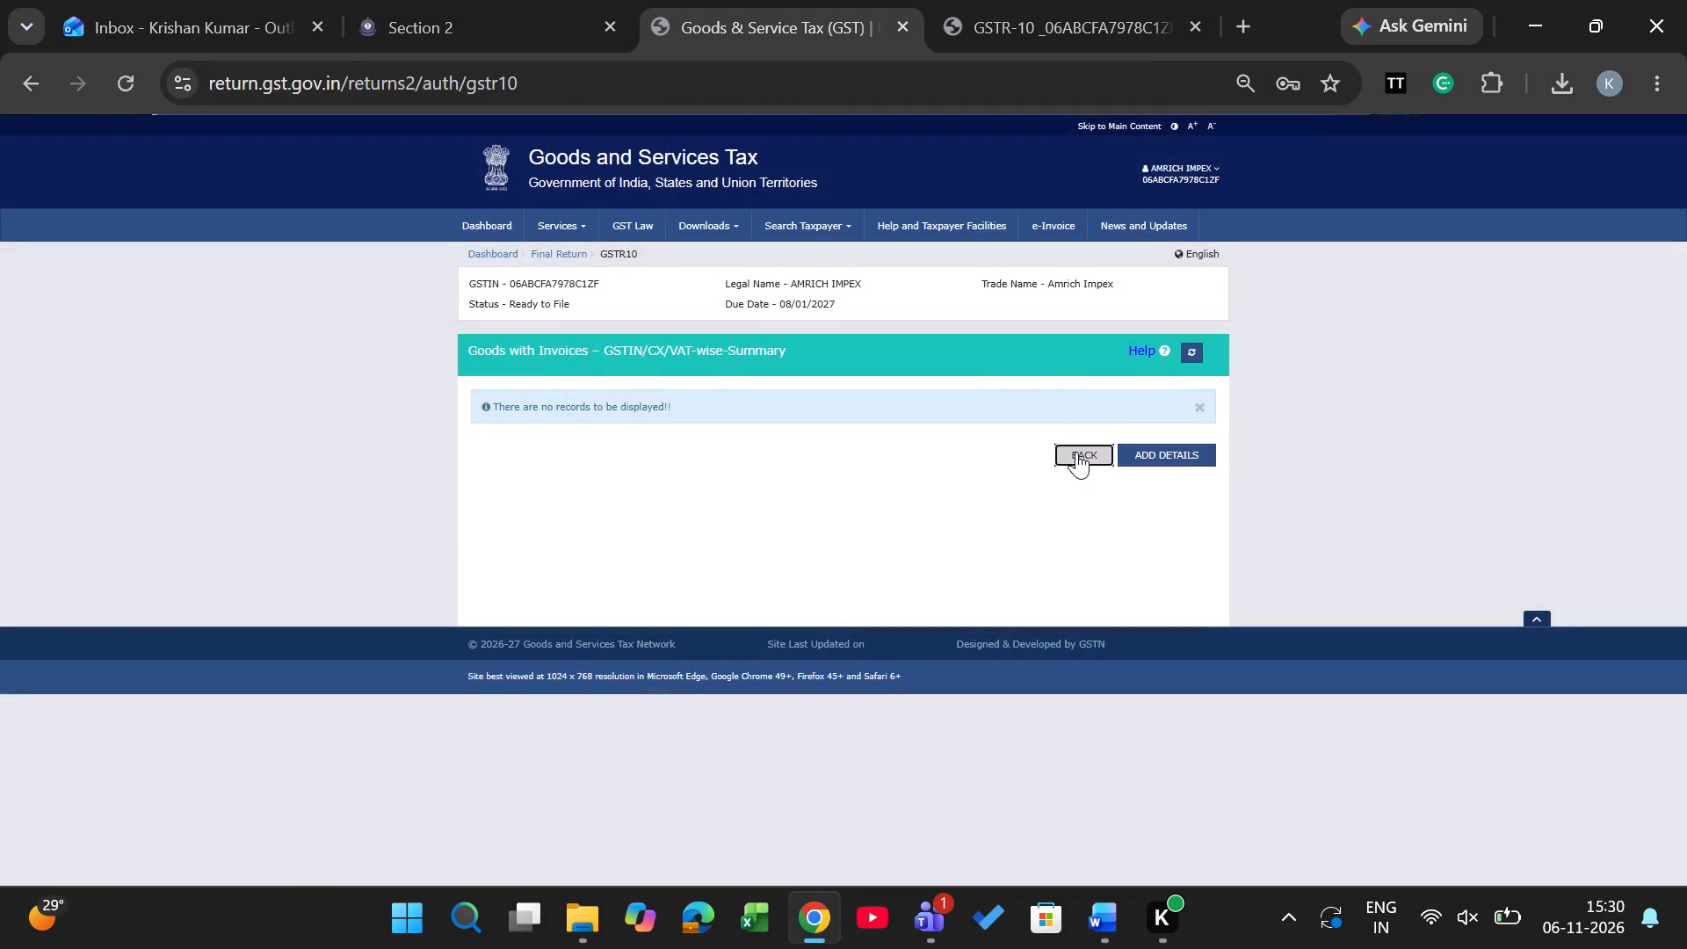
Refresh the GSTR-10 filing status on the final return page.
scroll(939, 561, down, 3)
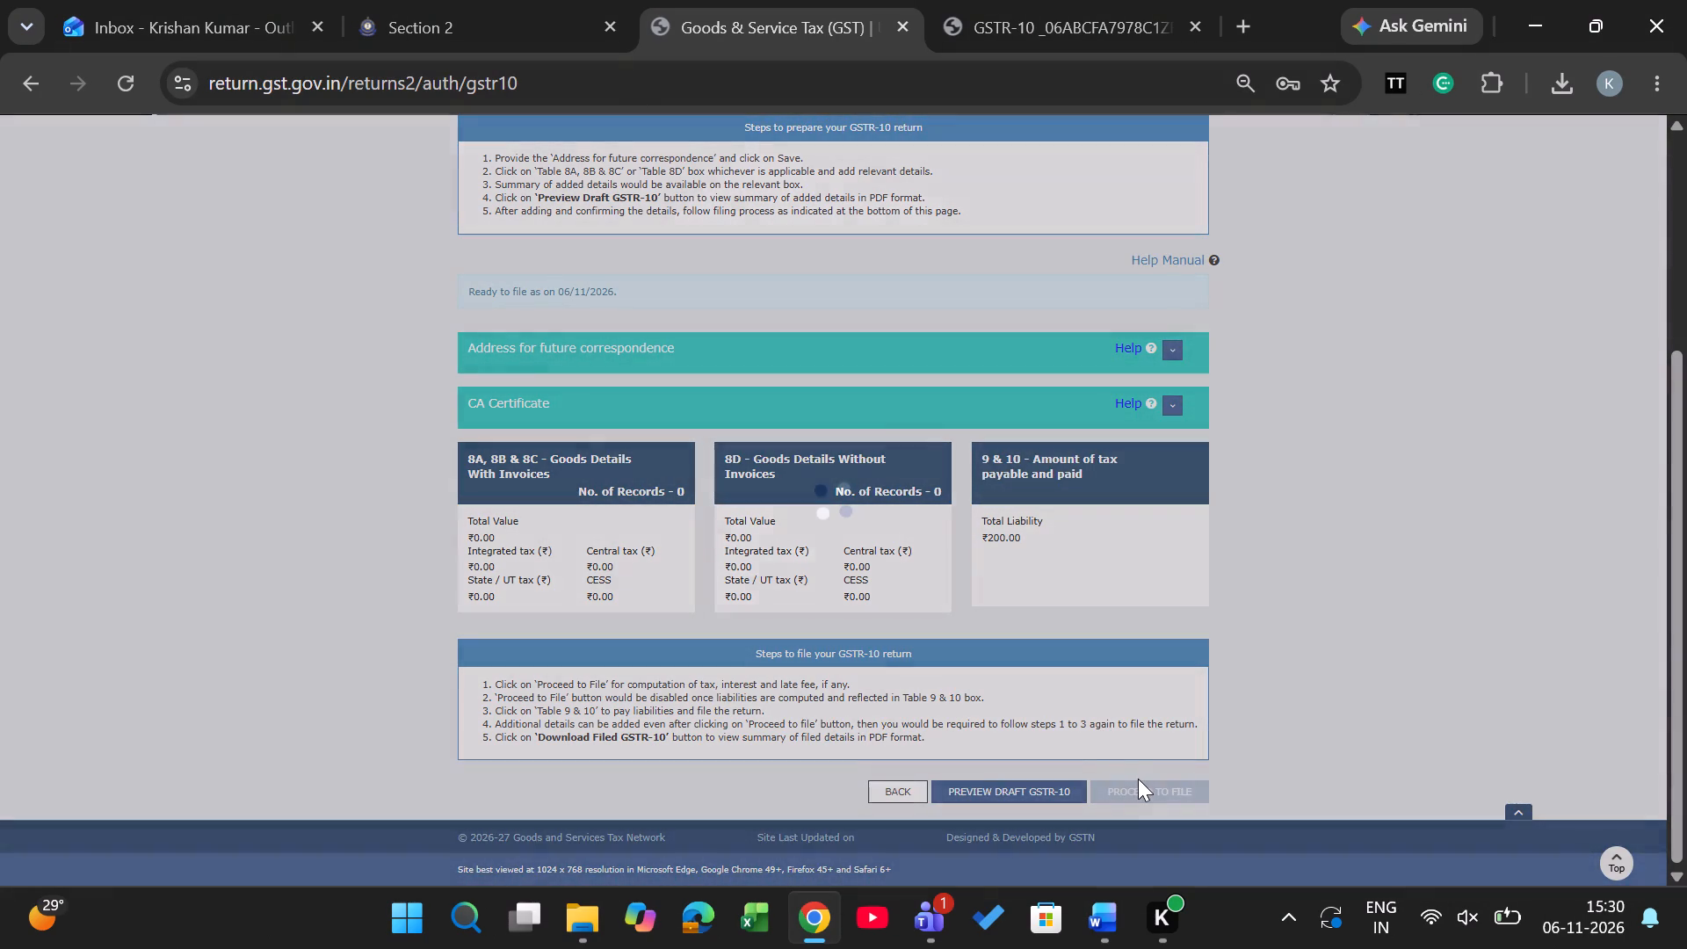
scroll(1102, 309, up, 2)
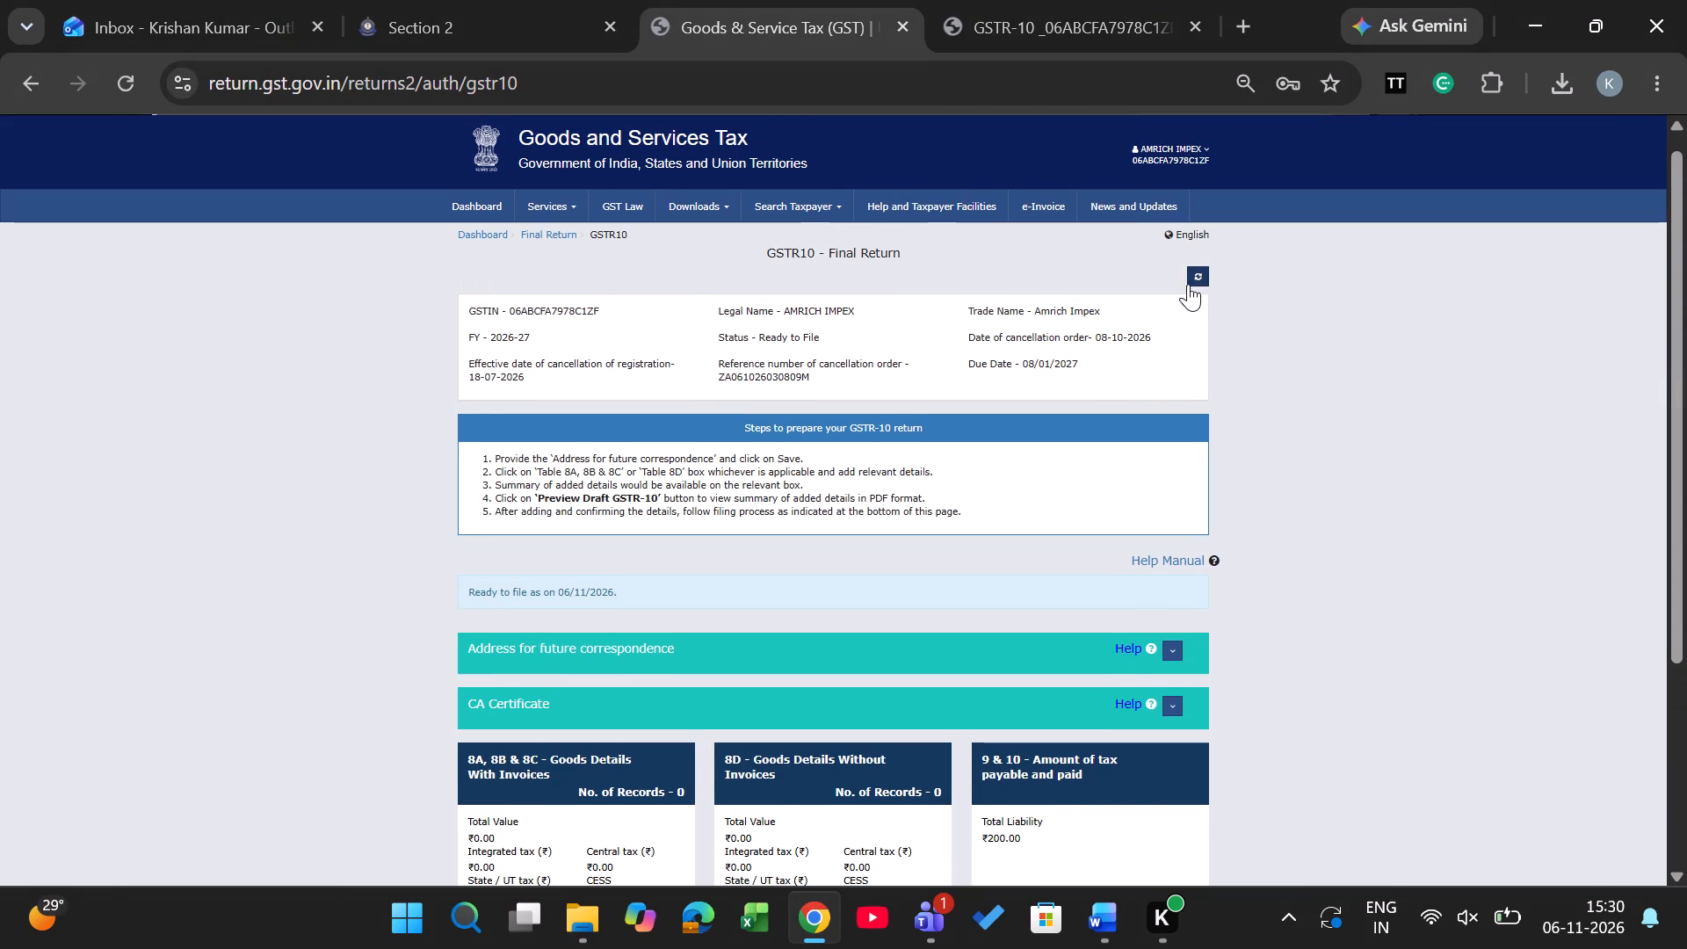
click(1190, 279)
Open table 9 & 10, Amount of tax payable and paid, and recheck its late fee and cash balance columns.
scroll(1176, 427, down, 5)
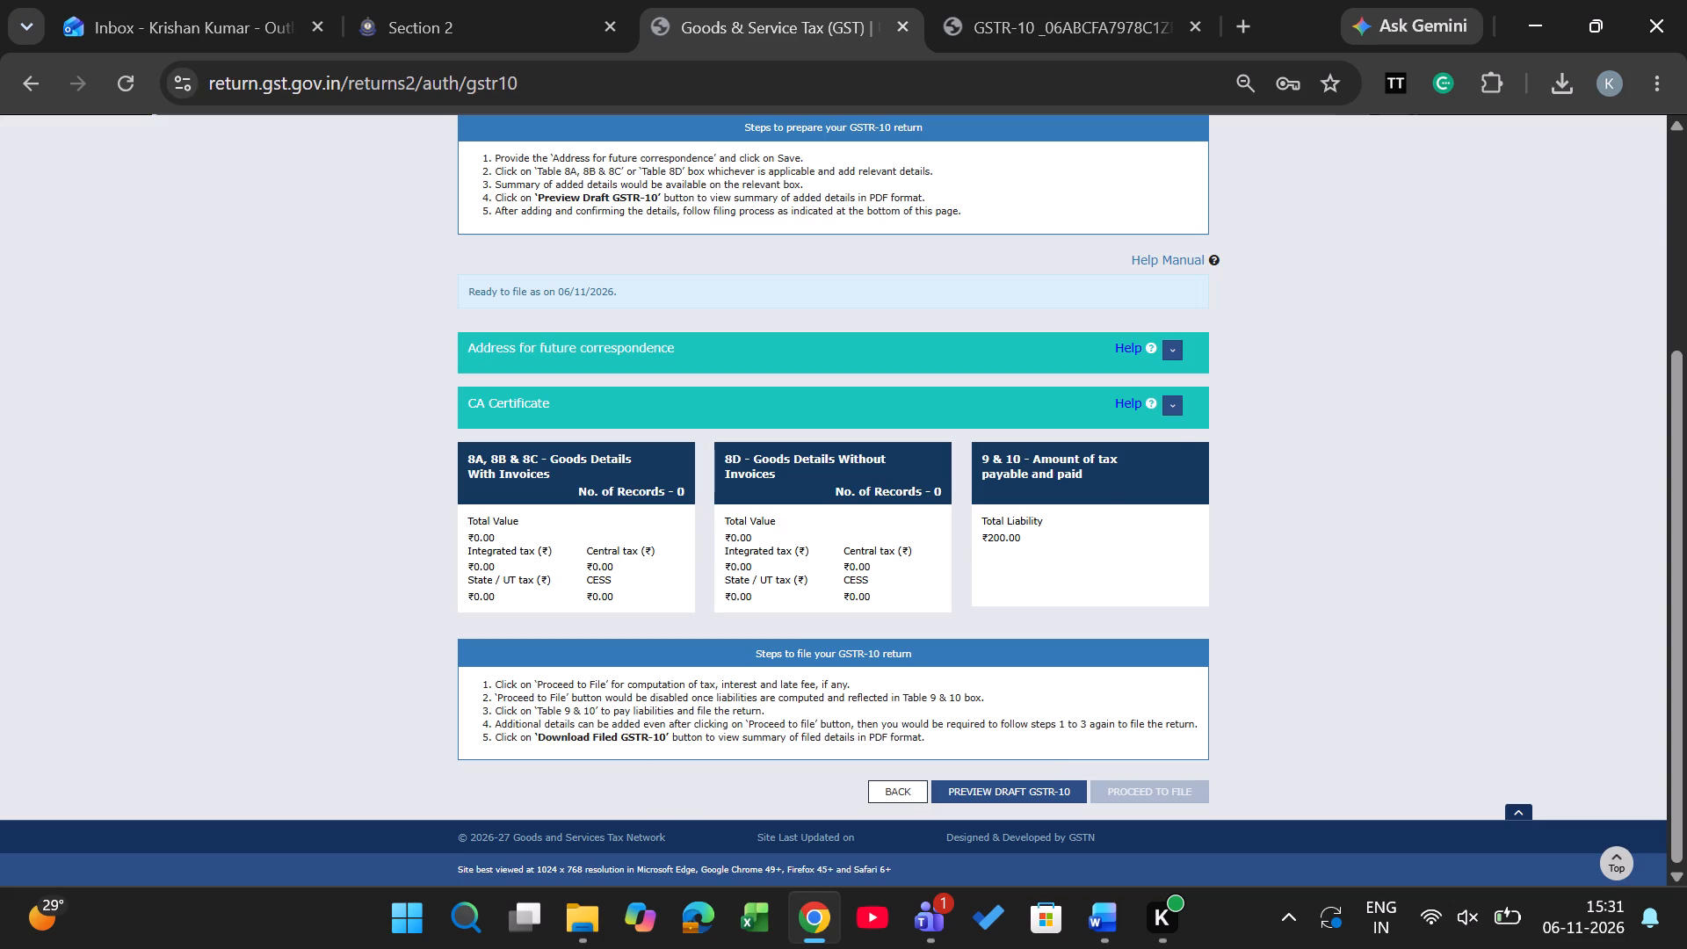
click(1095, 467)
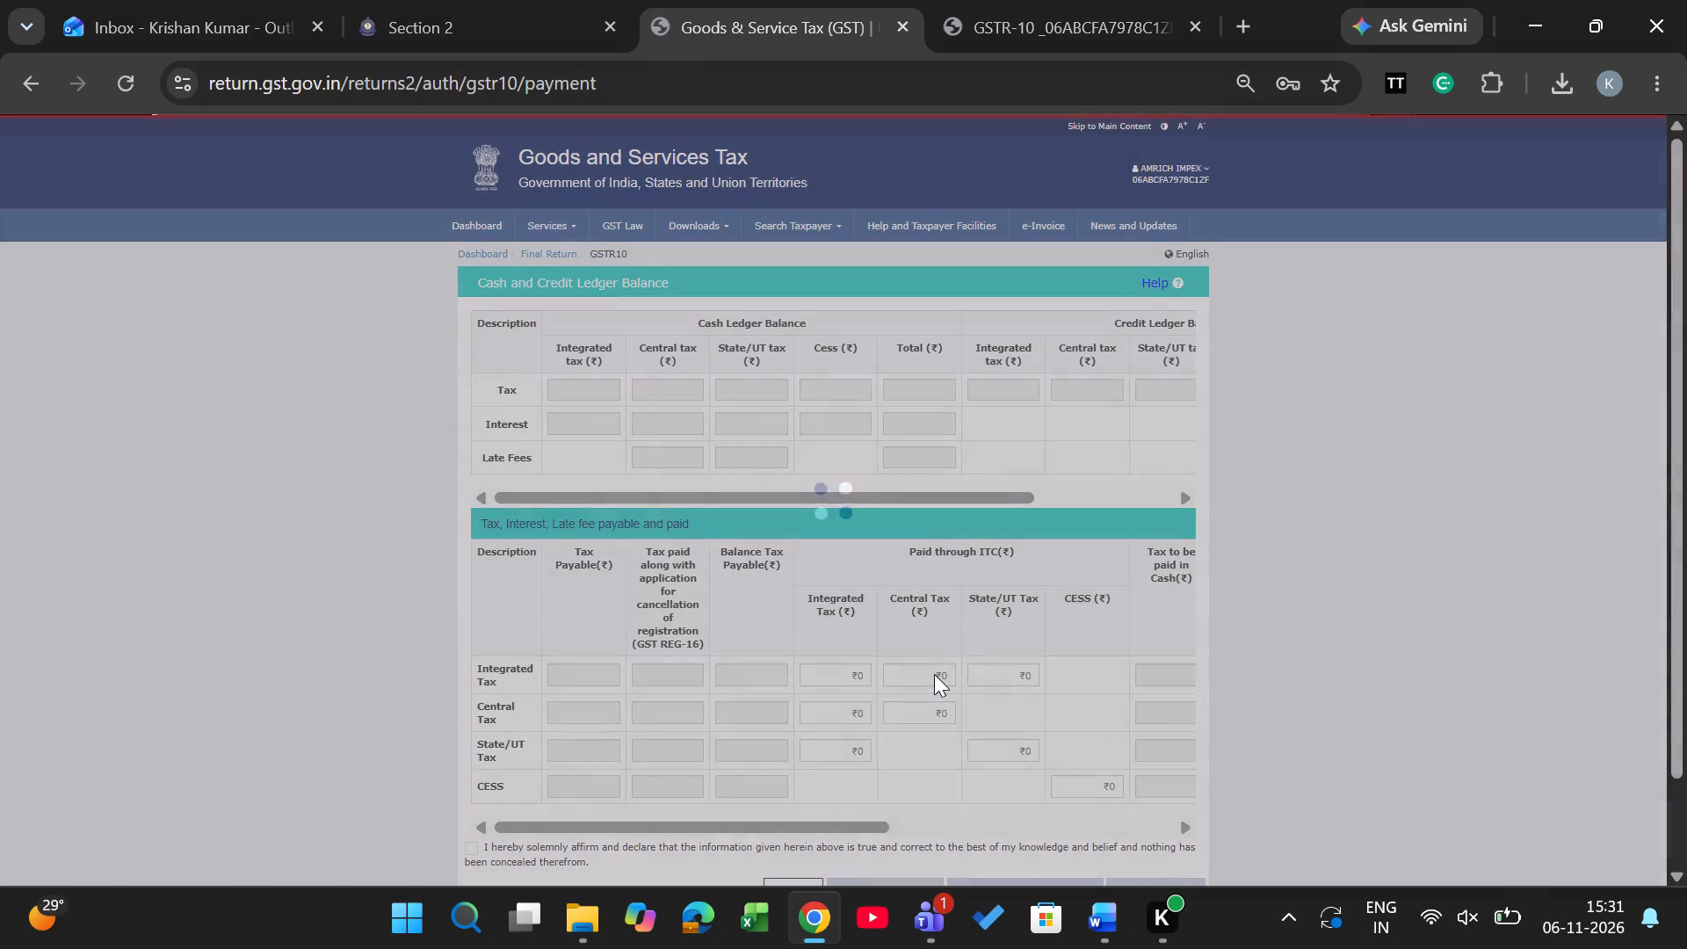
scroll(934, 674, down, 1)
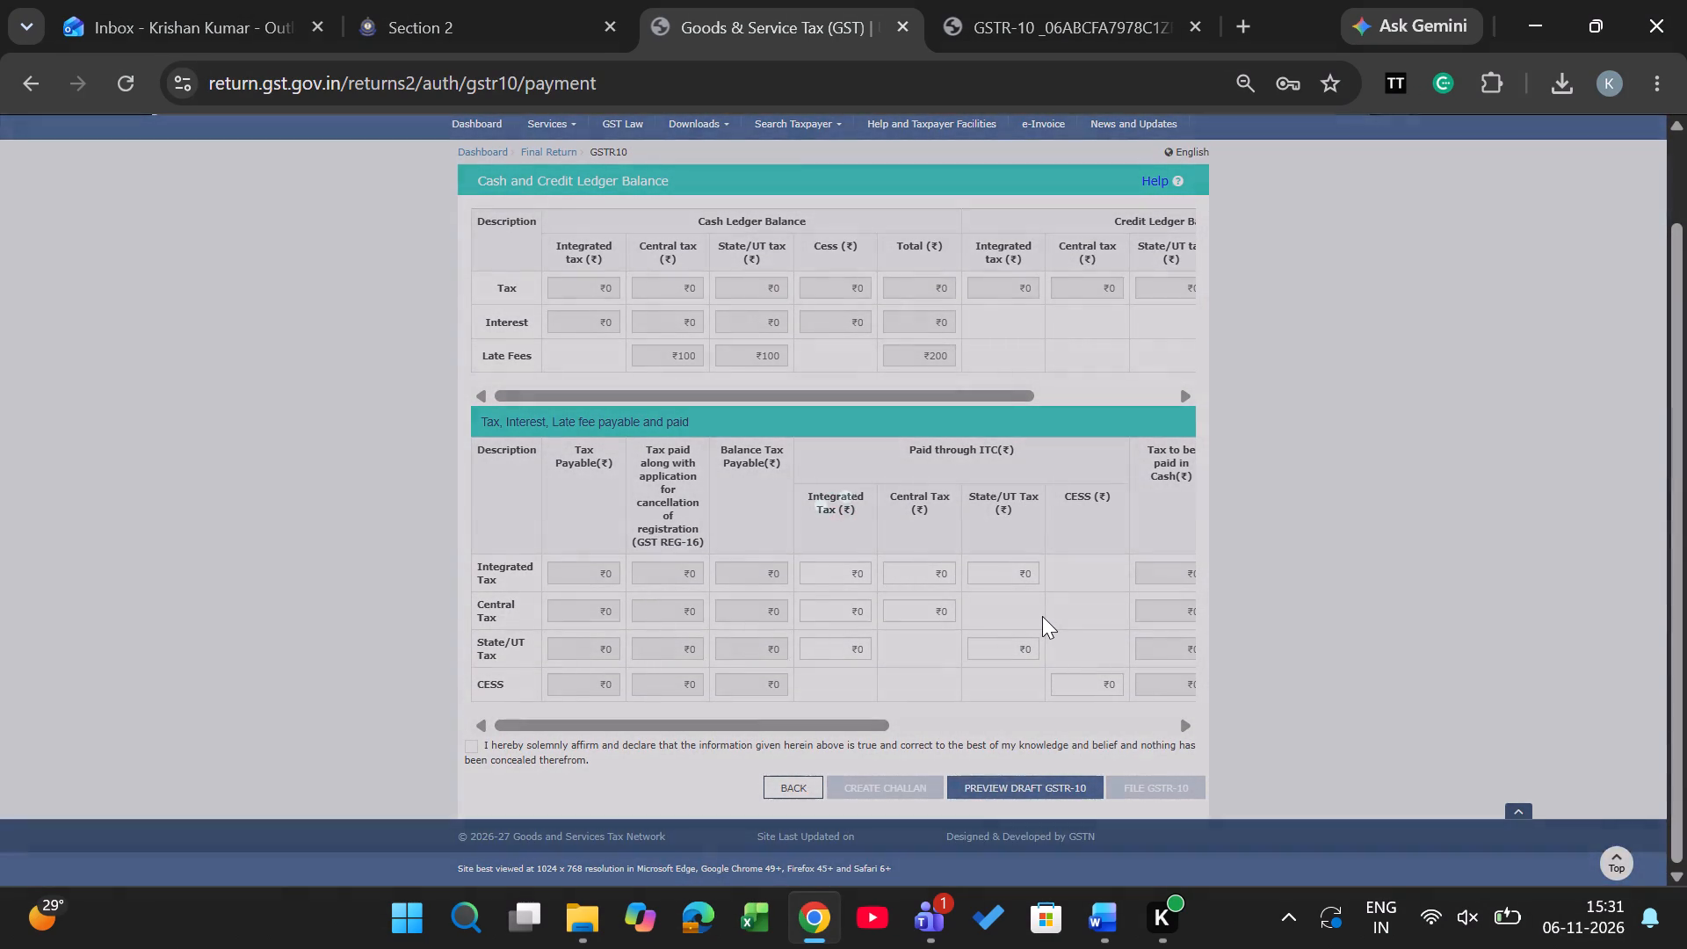
scroll(1042, 616, left, 3)
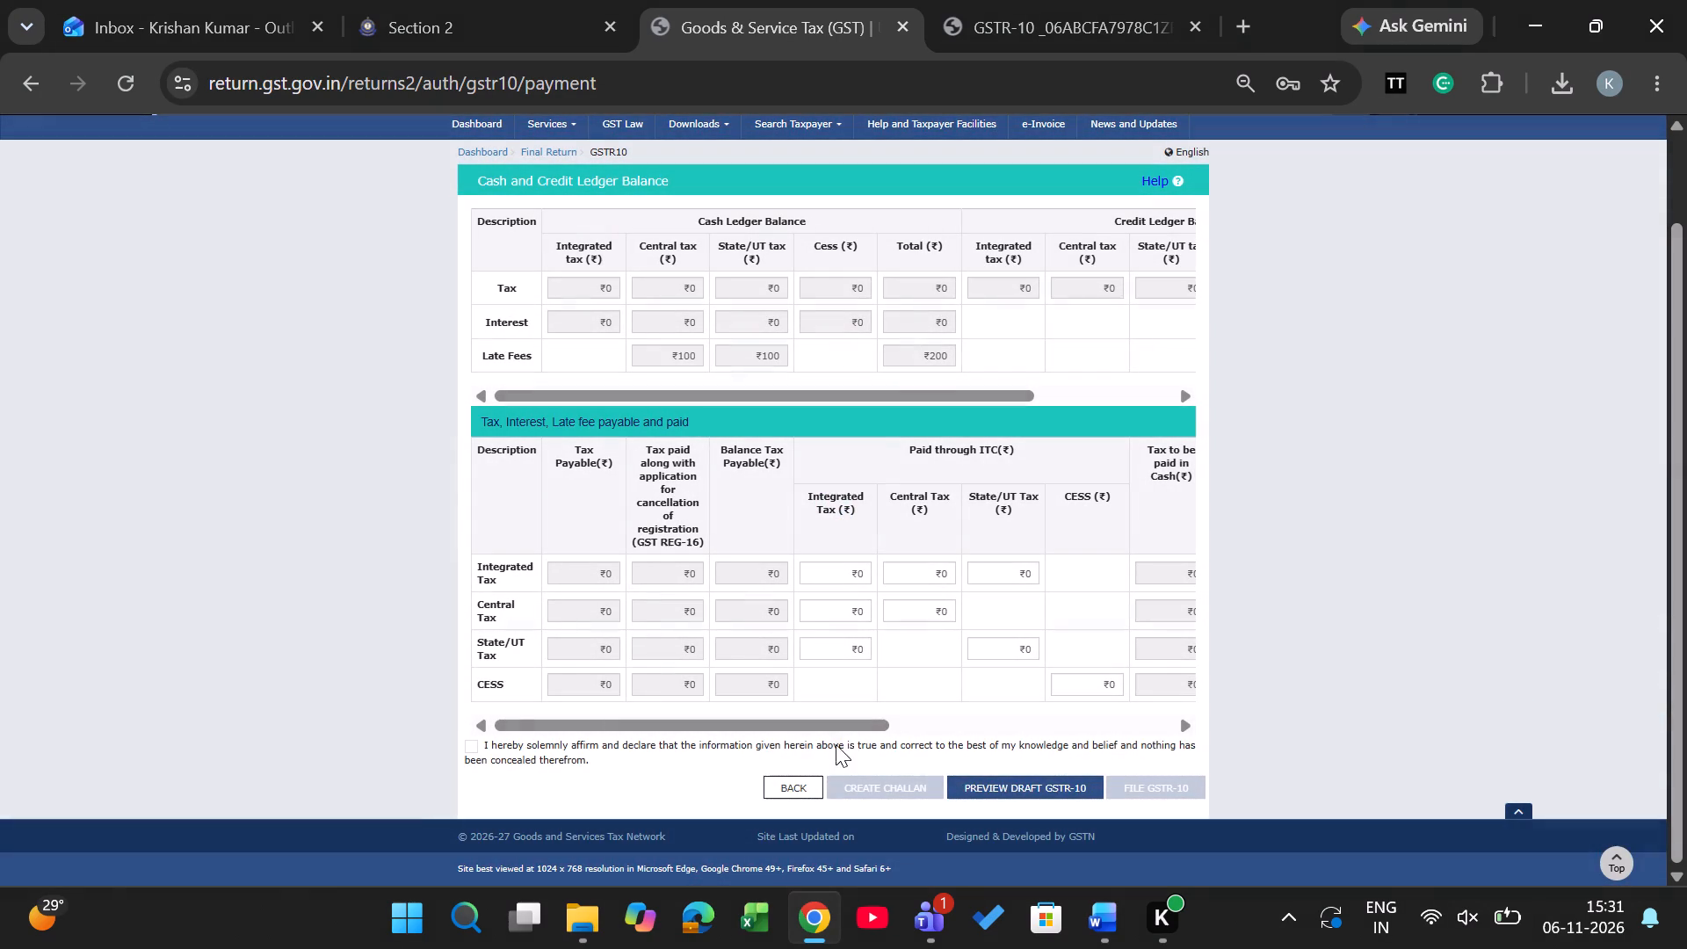
drag(840, 728, 1134, 719)
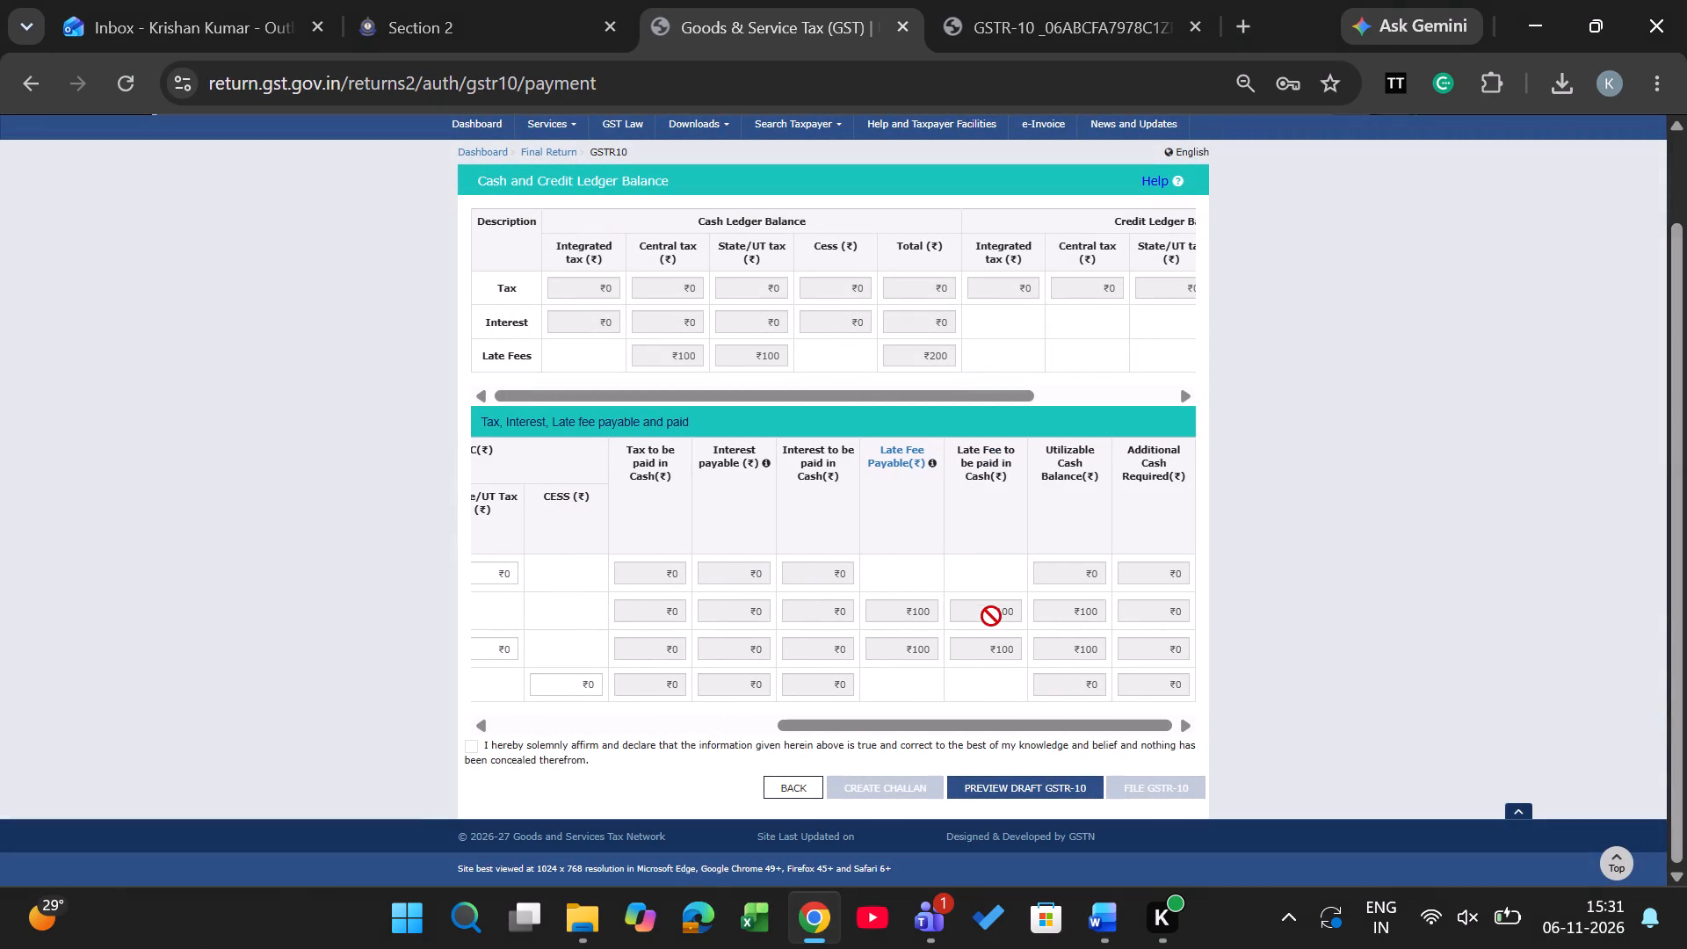
drag(991, 616, 1035, 616)
click(1035, 616)
scroll(756, 594, right, 4)
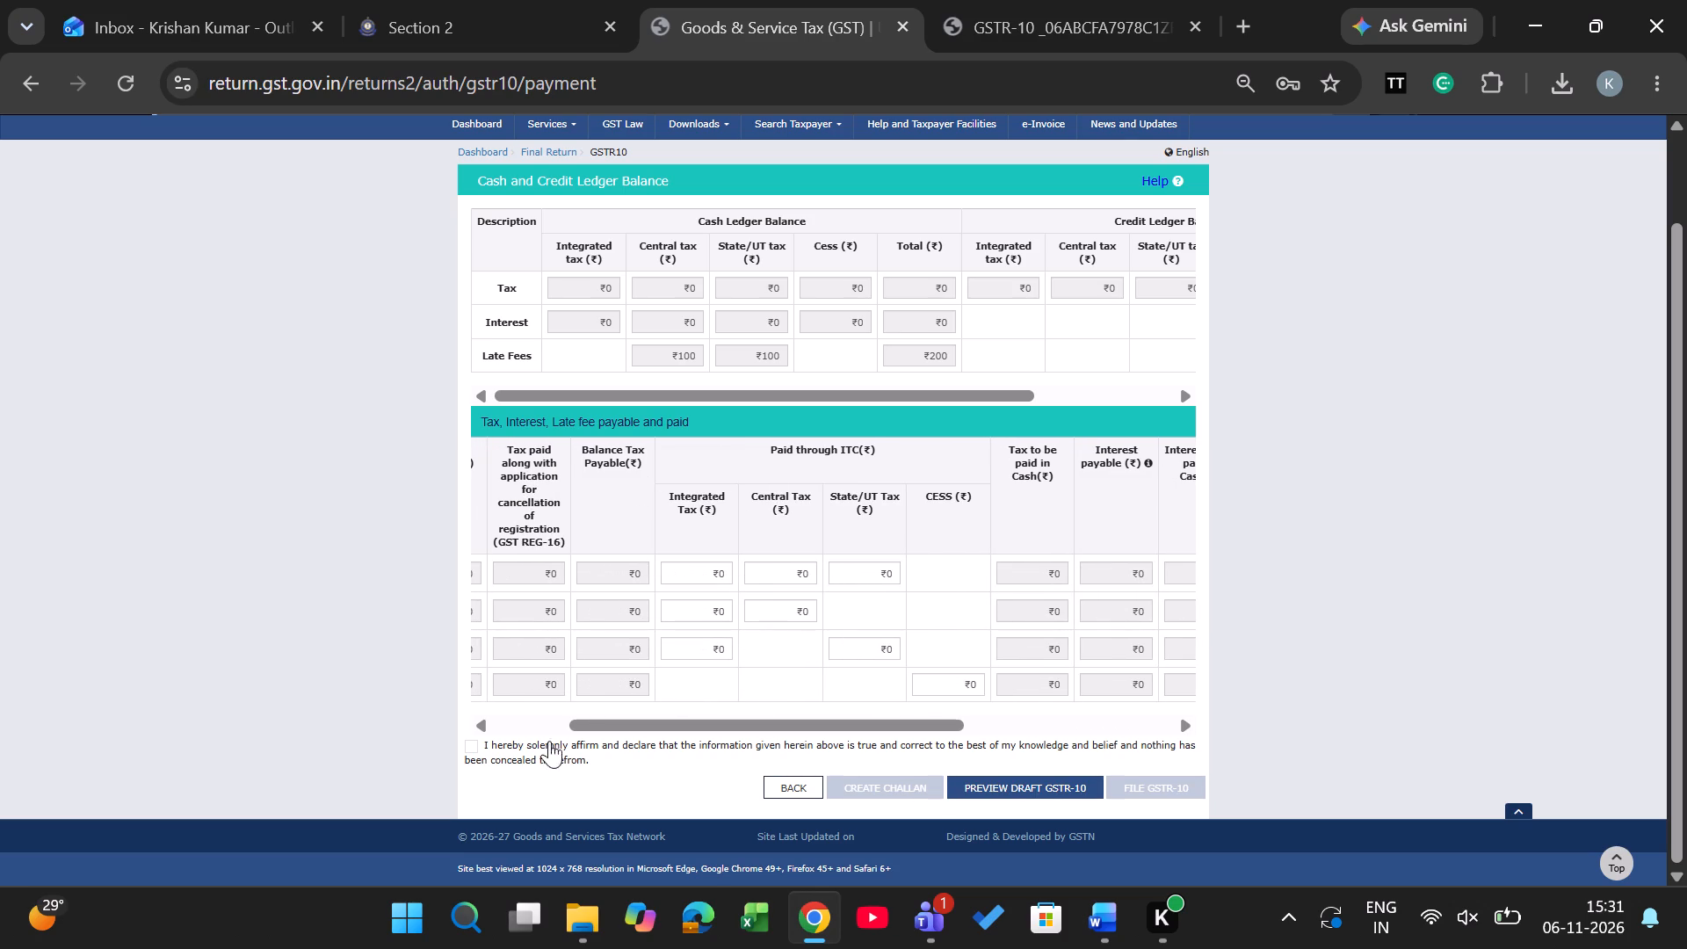
scroll(732, 581, left, 3)
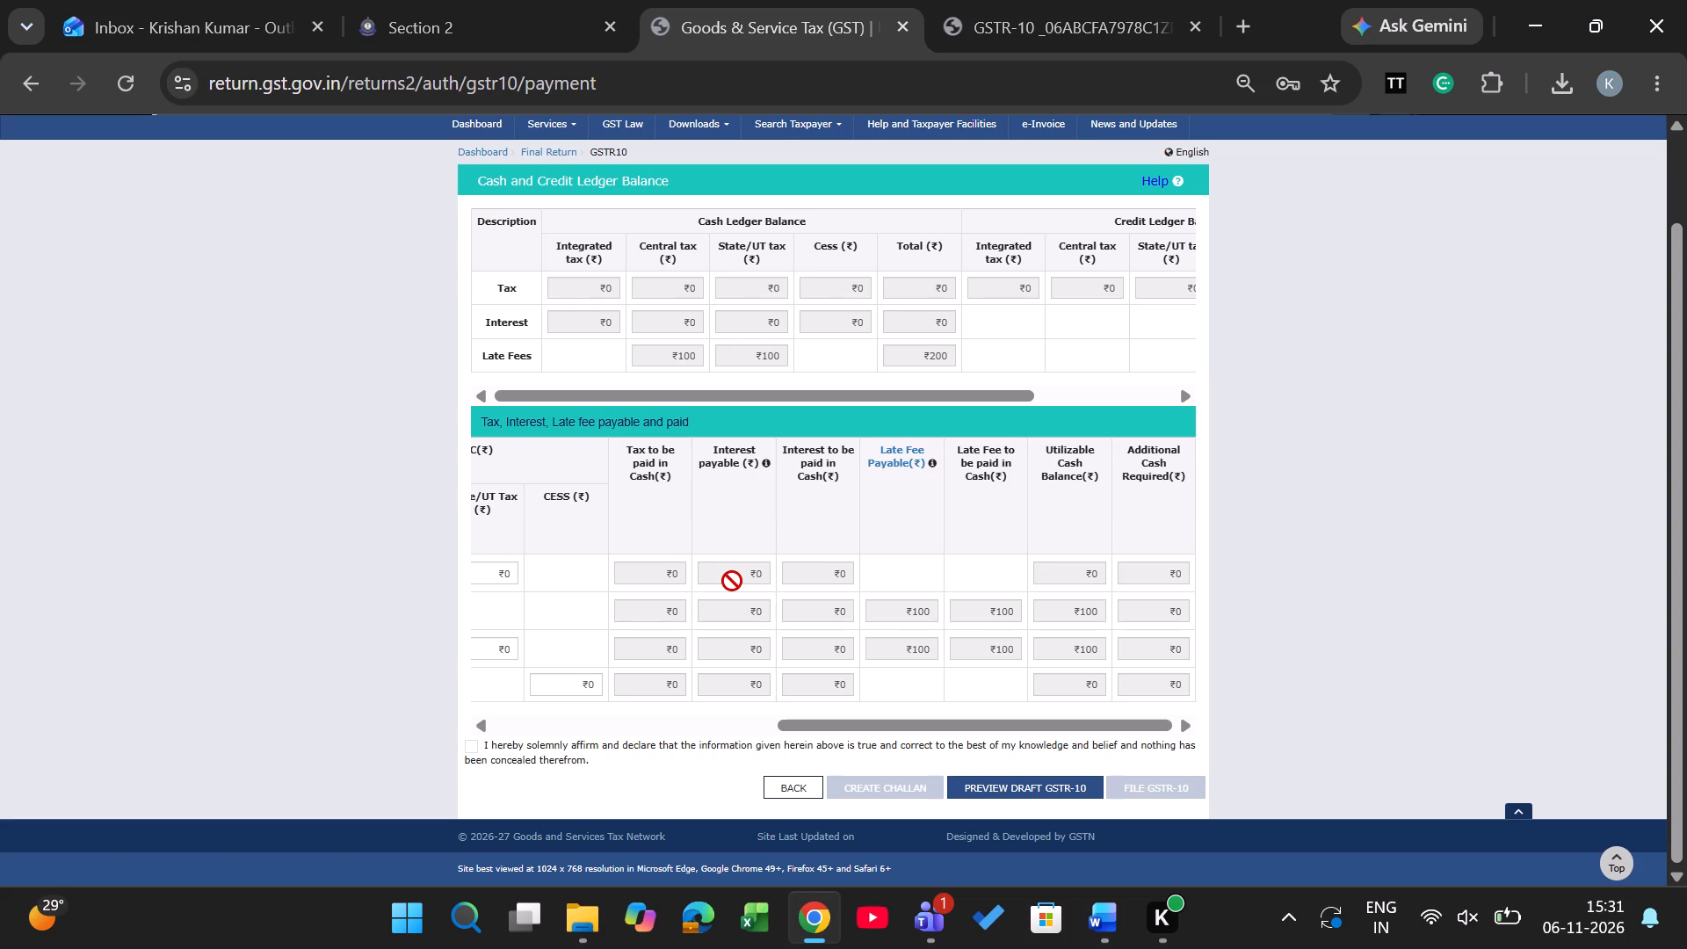
Accept the declaration on the payment page and download the draft GSTR-10 PDF again.
click(472, 744)
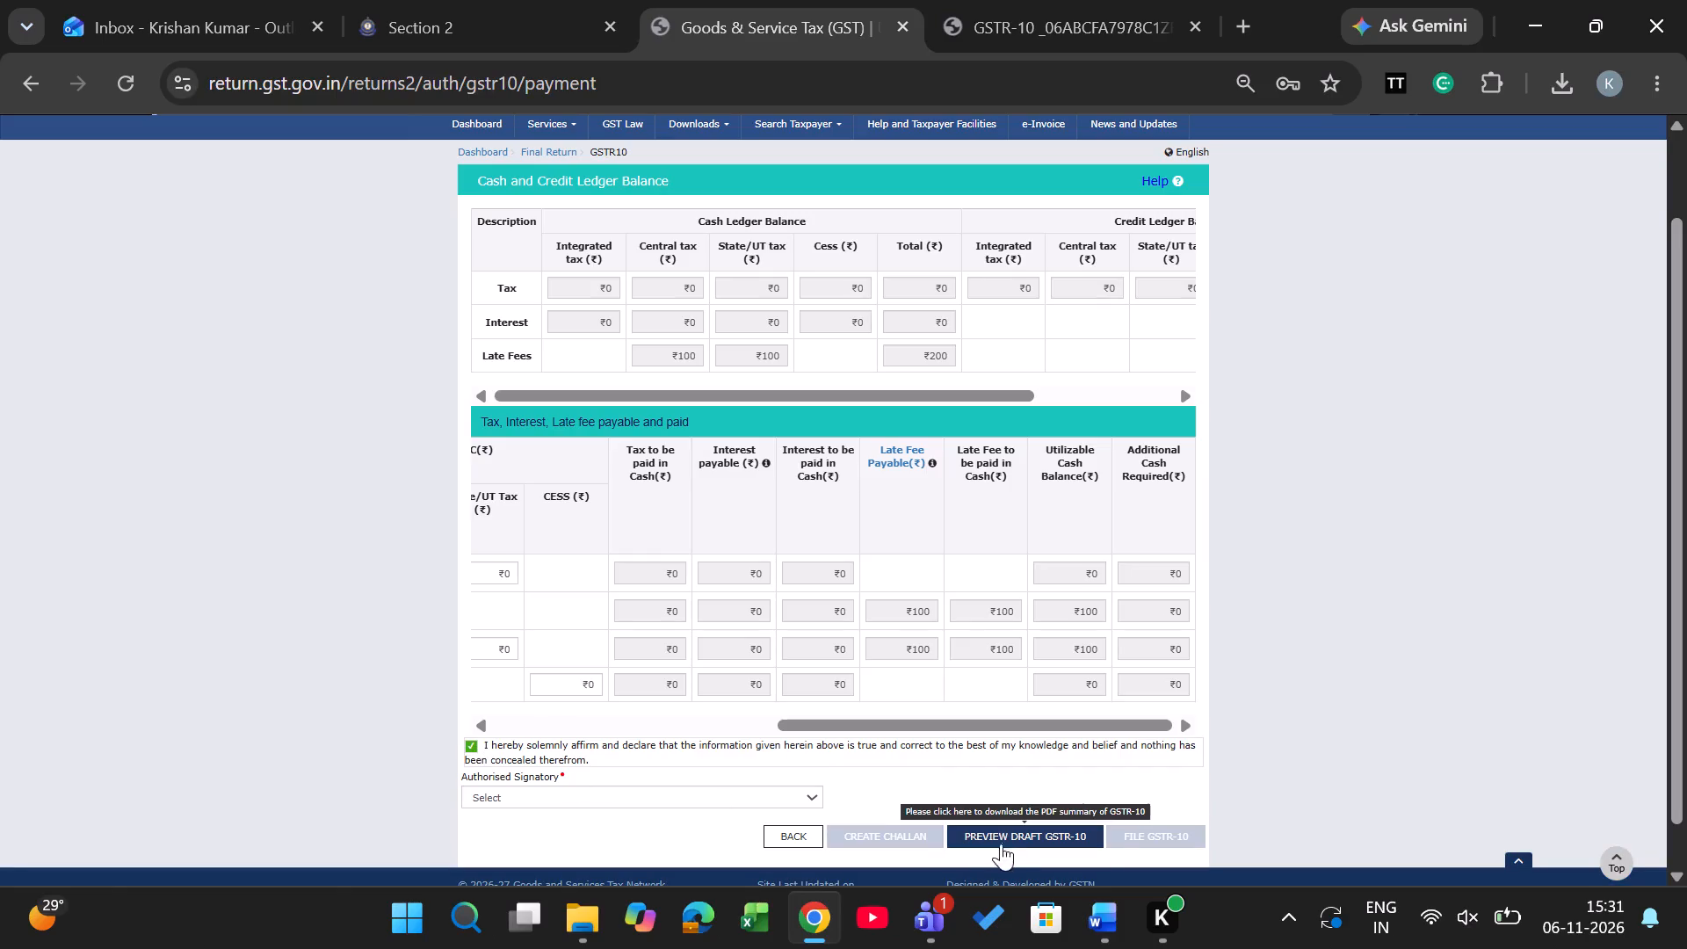
click(1003, 833)
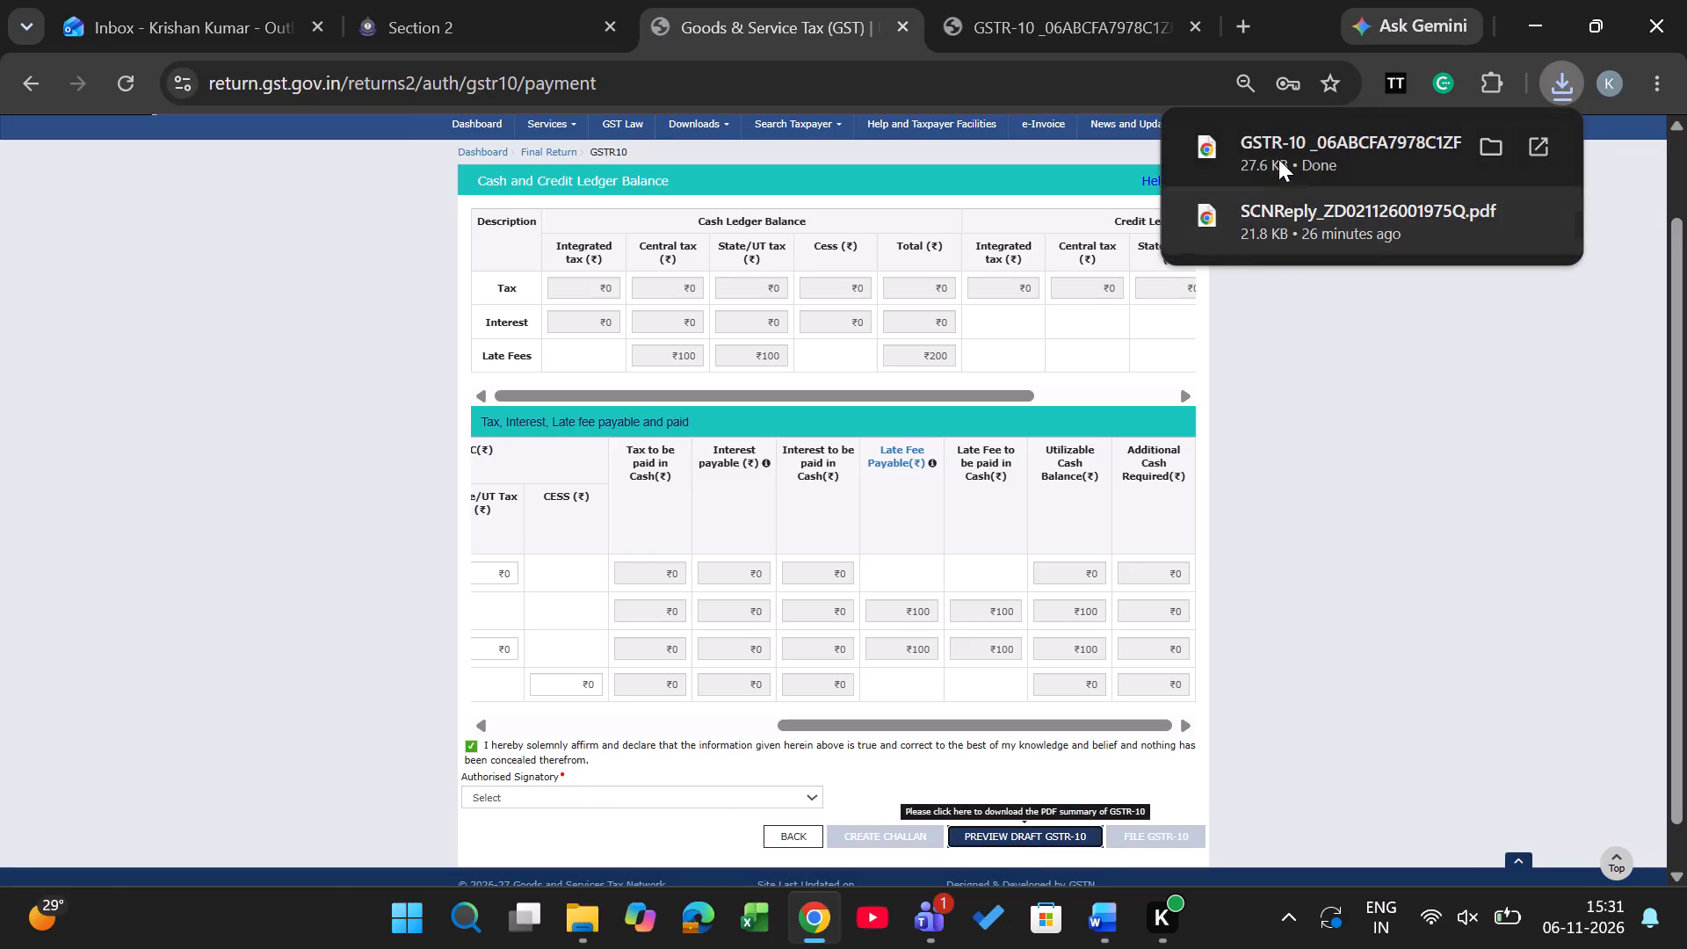
Open the downloaded draft GSTR-10 PDF and review tables 8, 9 and 10, including the late fee payable and paid amounts.
click(1278, 159)
scroll(1233, 459, down, 12)
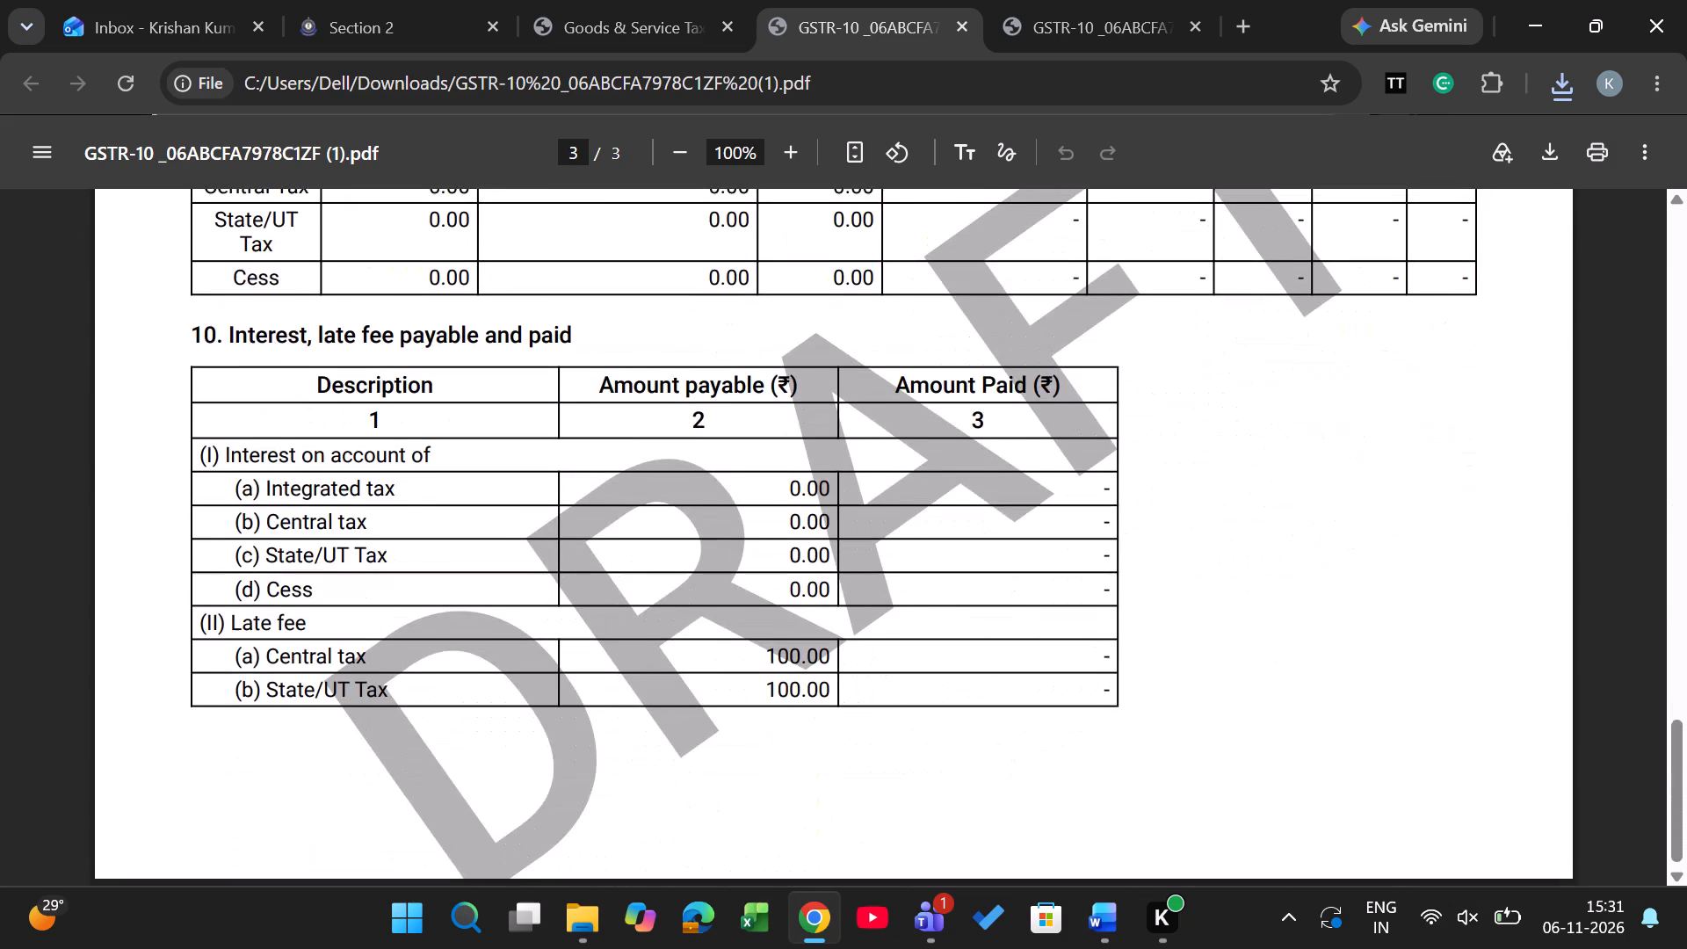
scroll(1233, 459, down, 1)
scroll(1233, 459, up, 3)
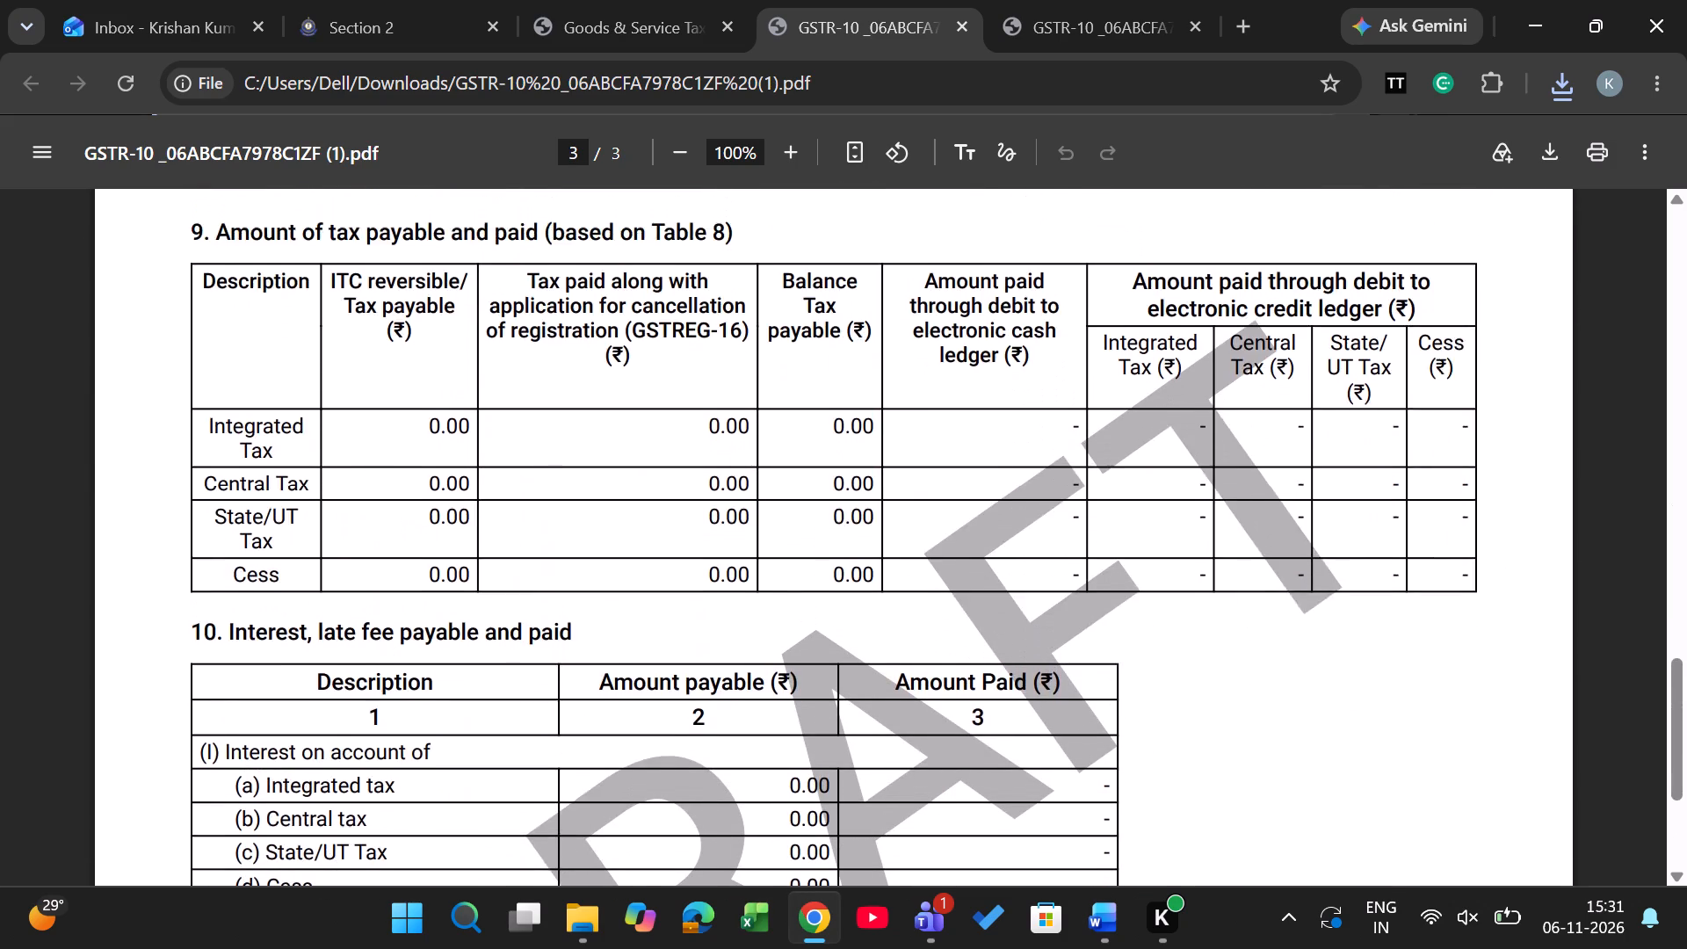
scroll(1233, 459, up, 4)
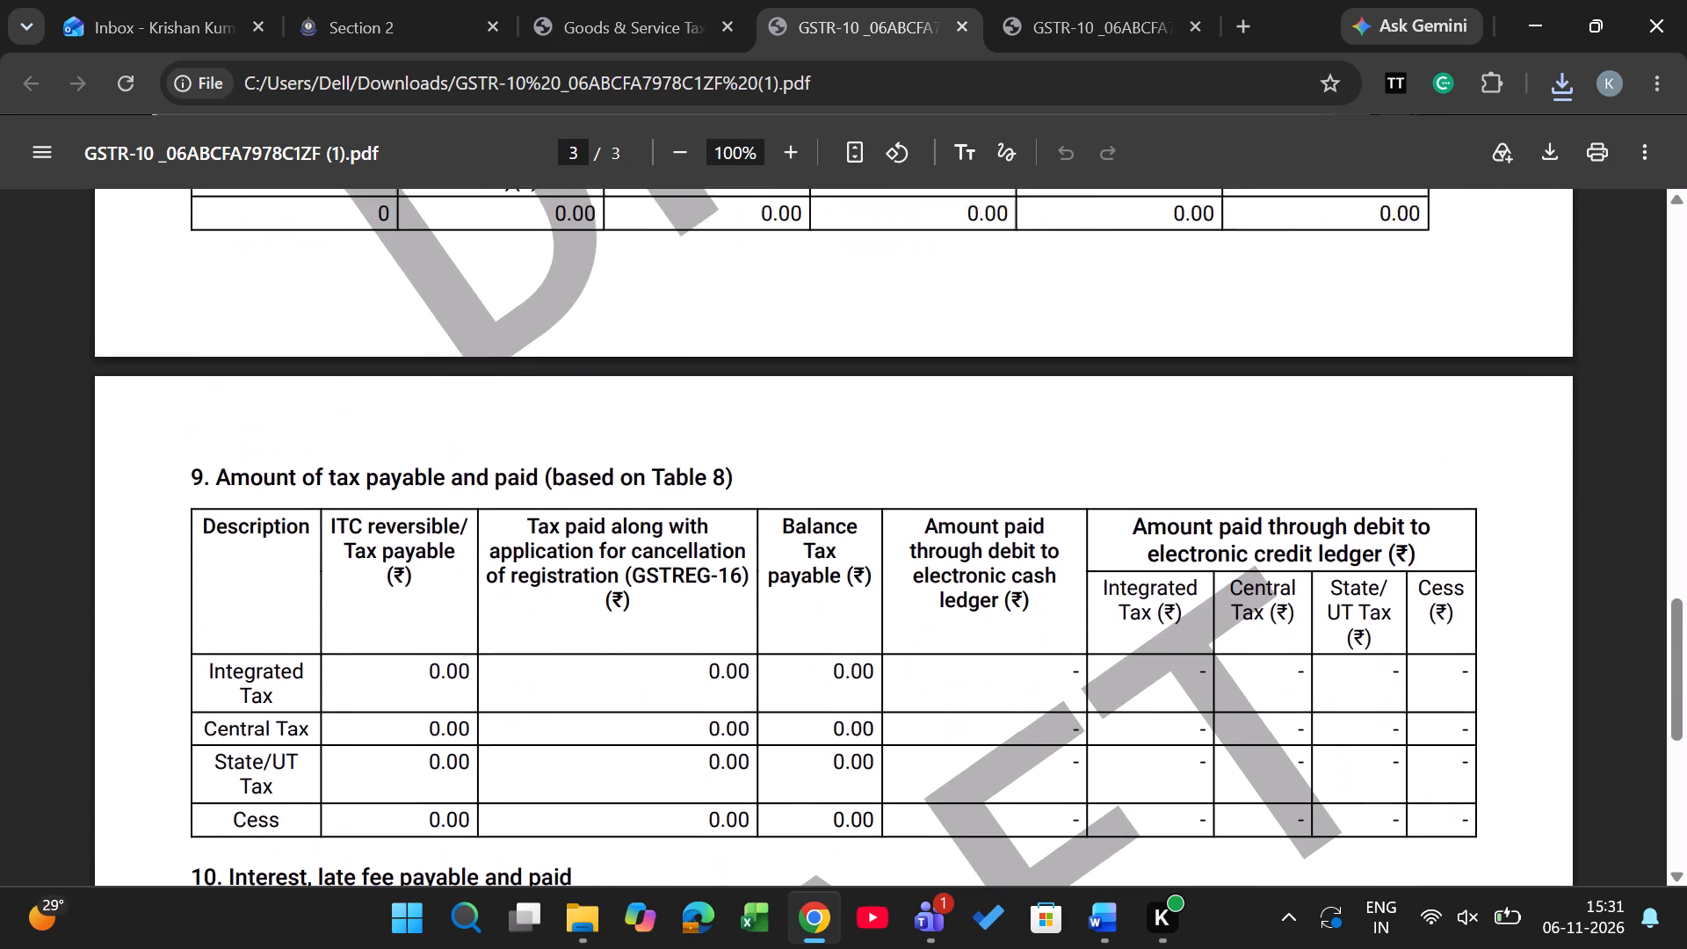
scroll(1233, 459, up, 4)
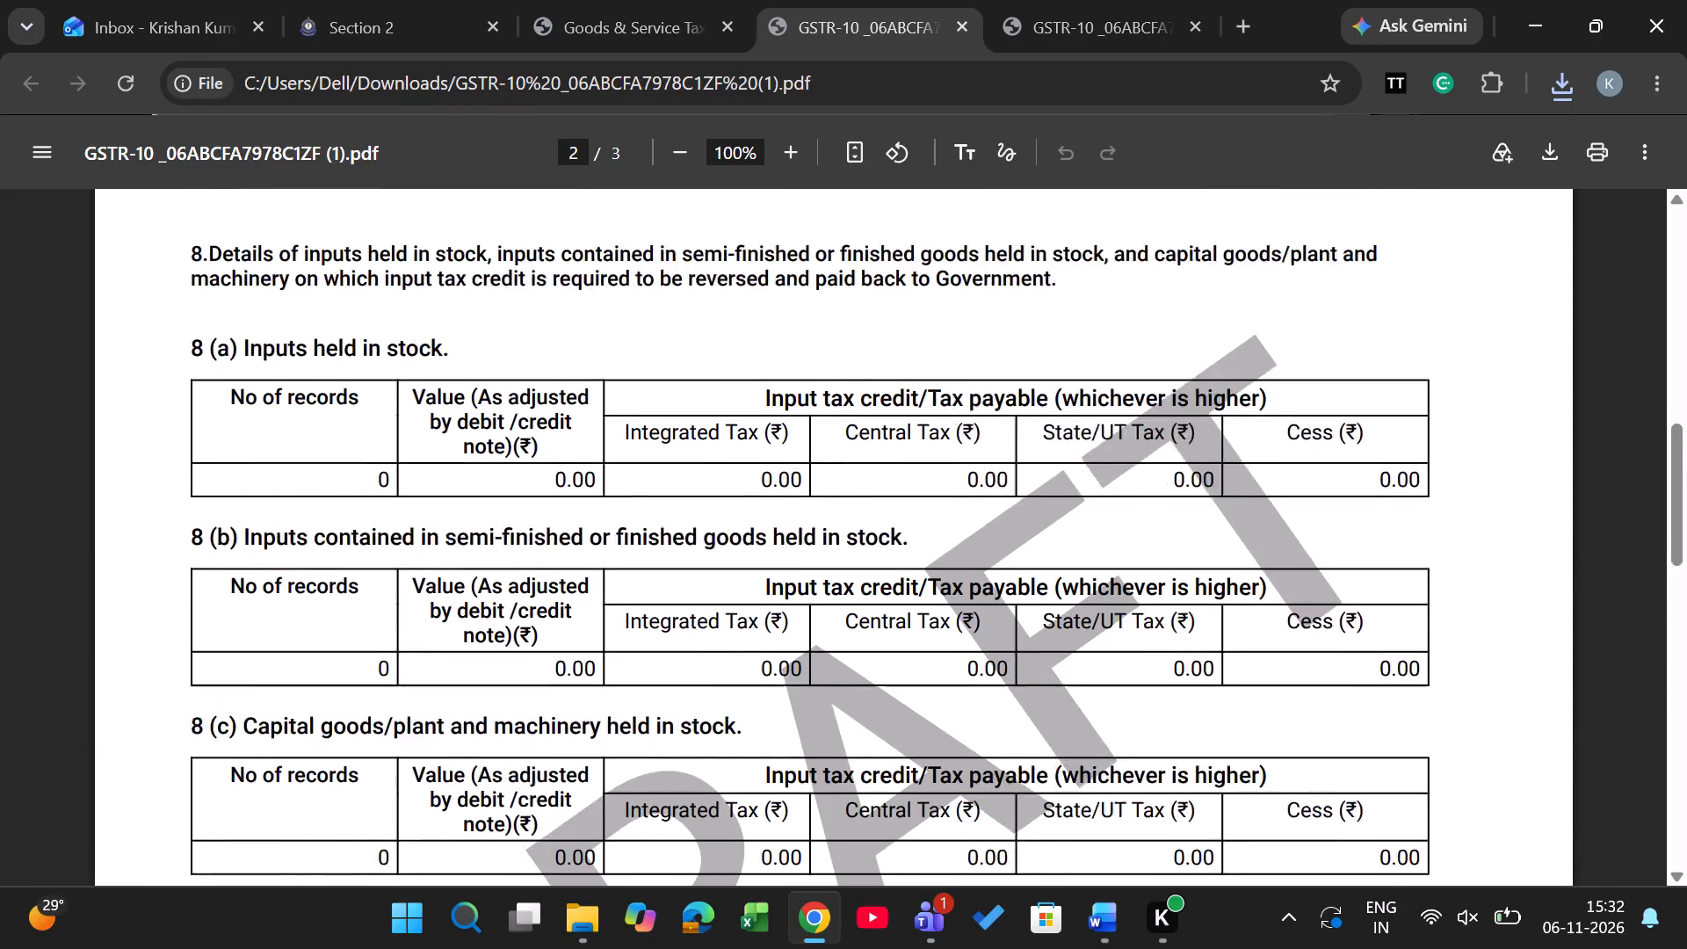
scroll(1233, 459, up, 8)
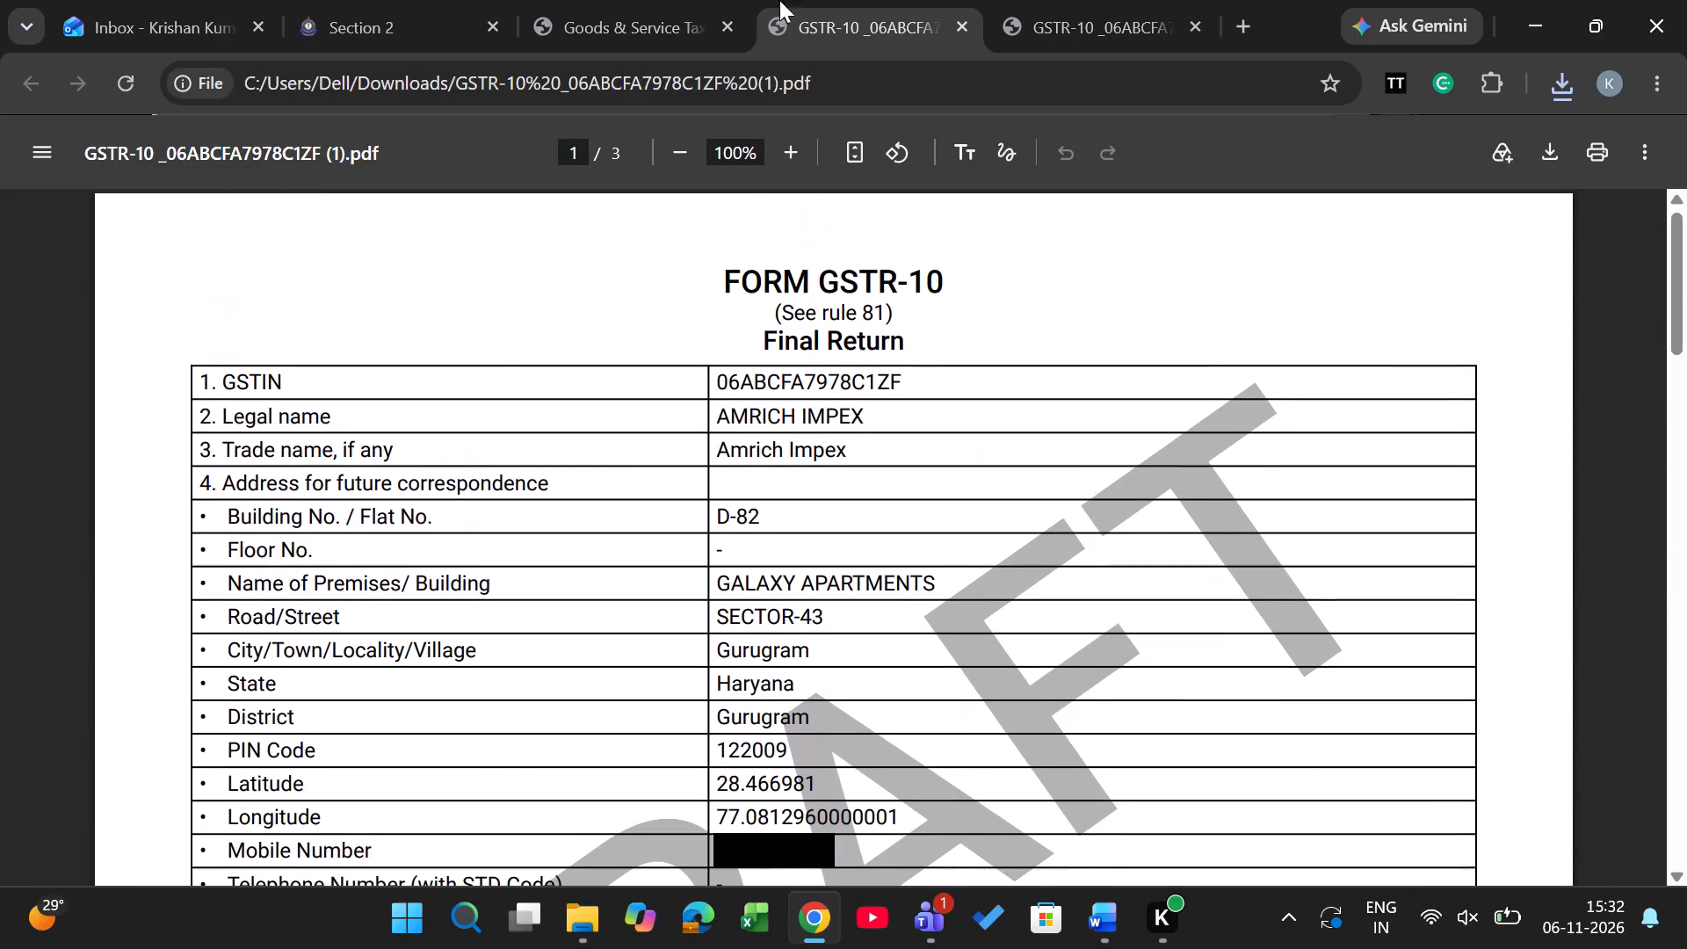
Return to the GST portal's GSTR-10 payment page and open the DRC-03 Register from the user services.
click(605, 0)
scroll(760, 395, up, 3)
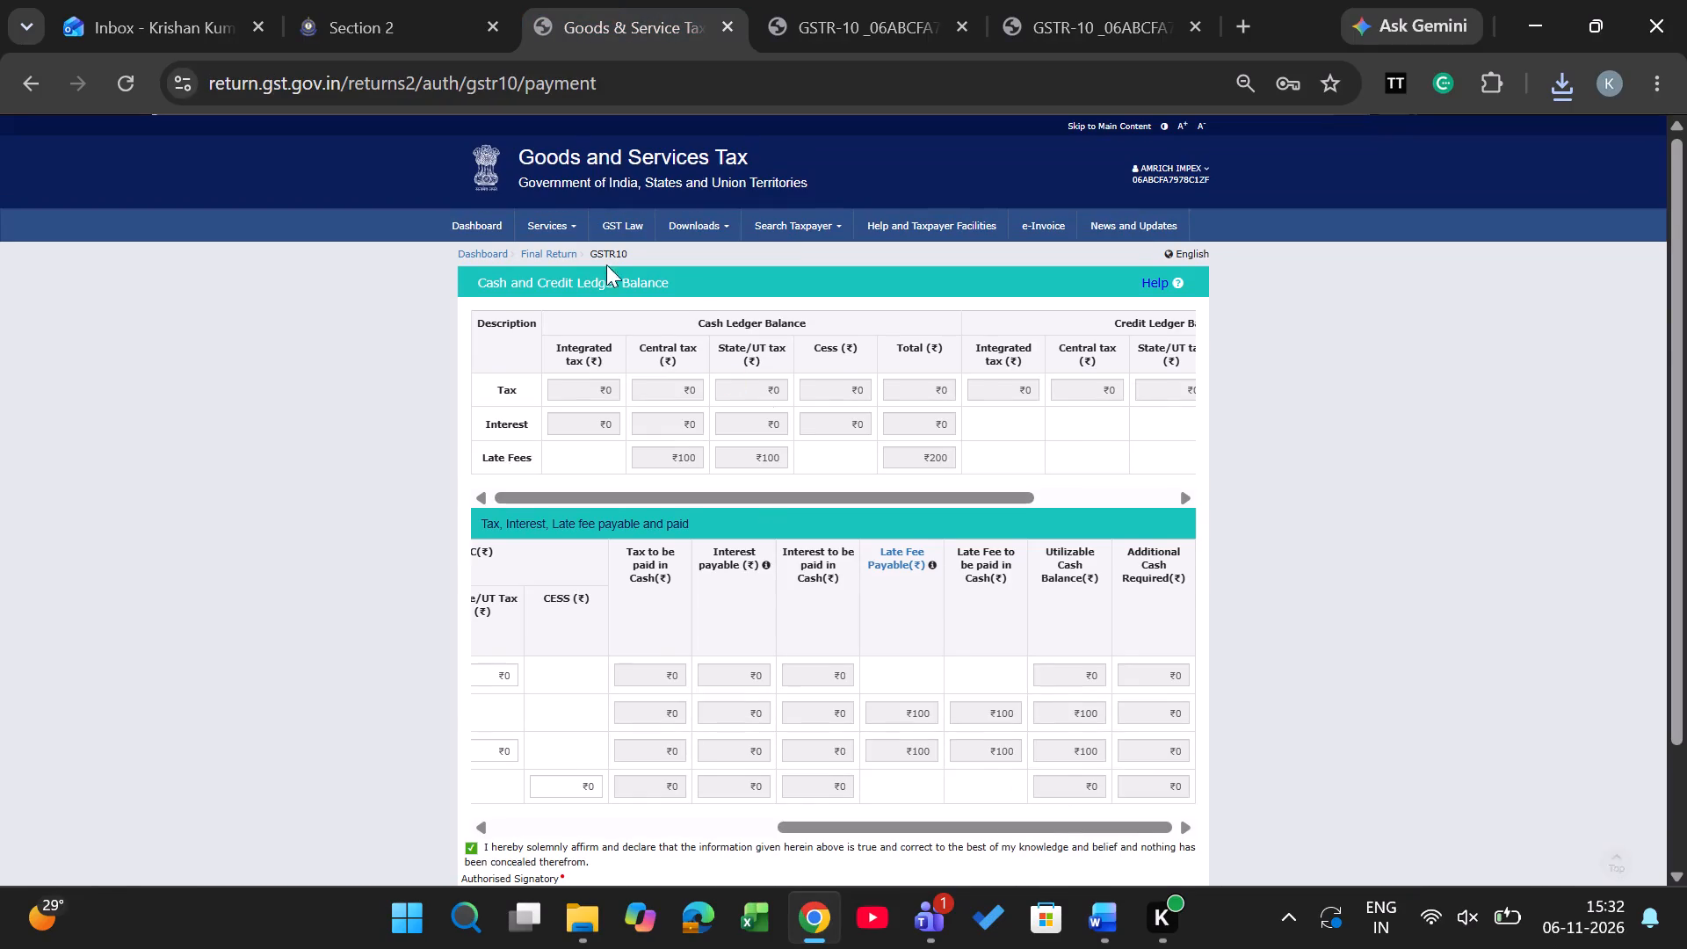
click(563, 221)
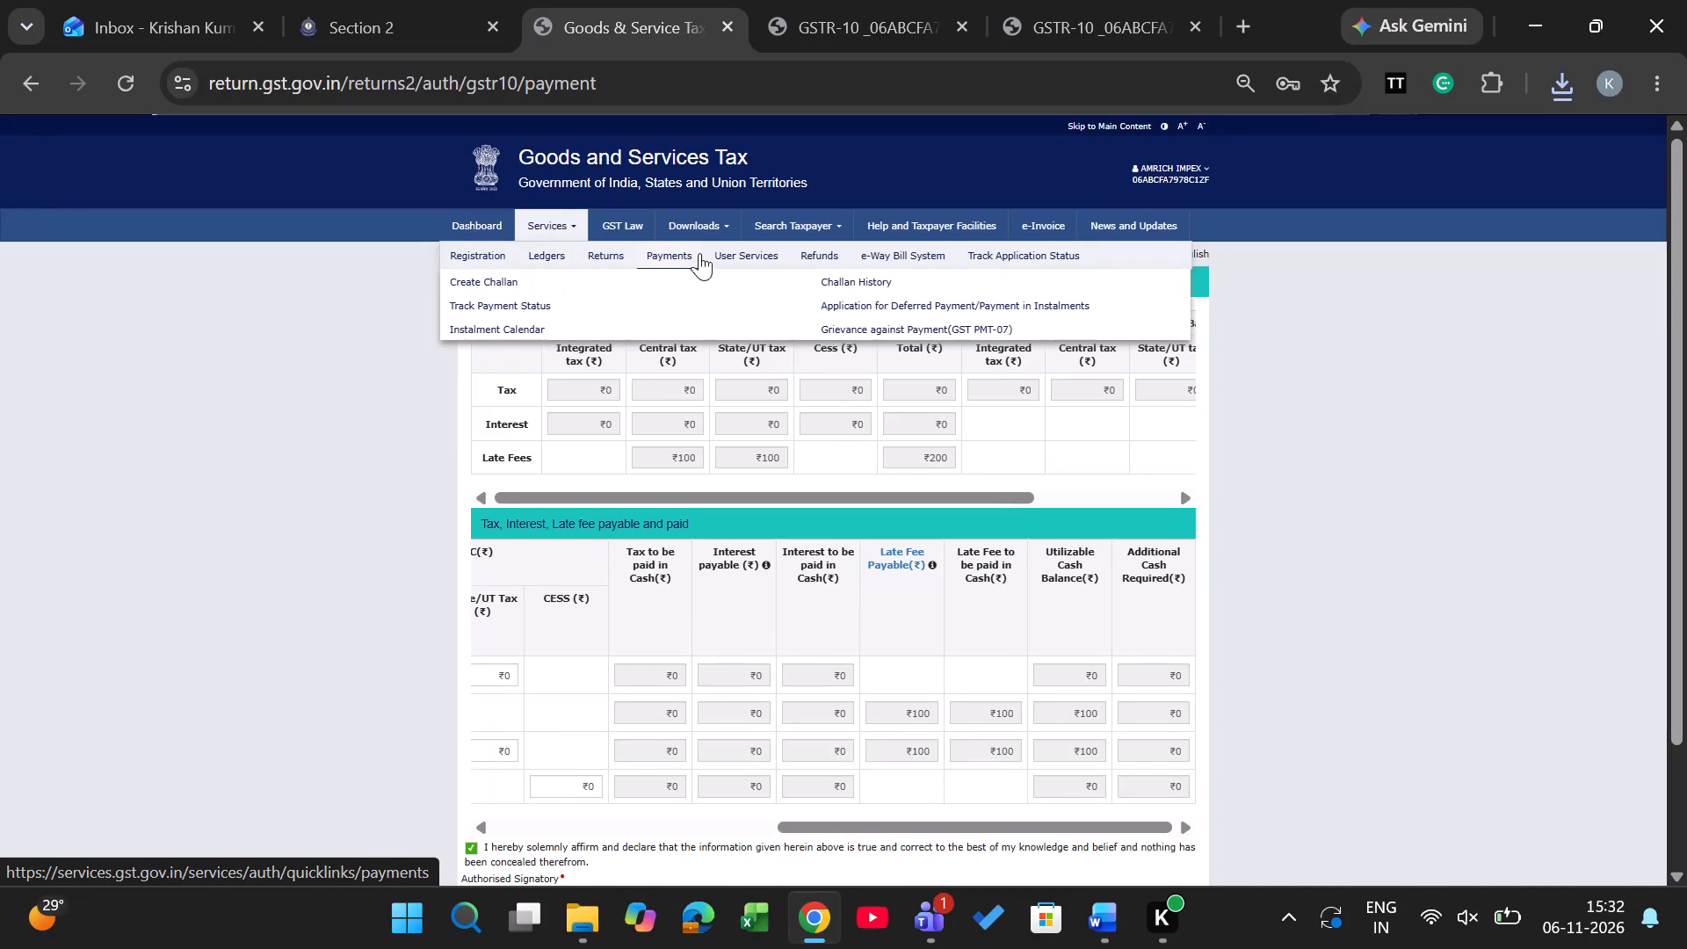
click(761, 277)
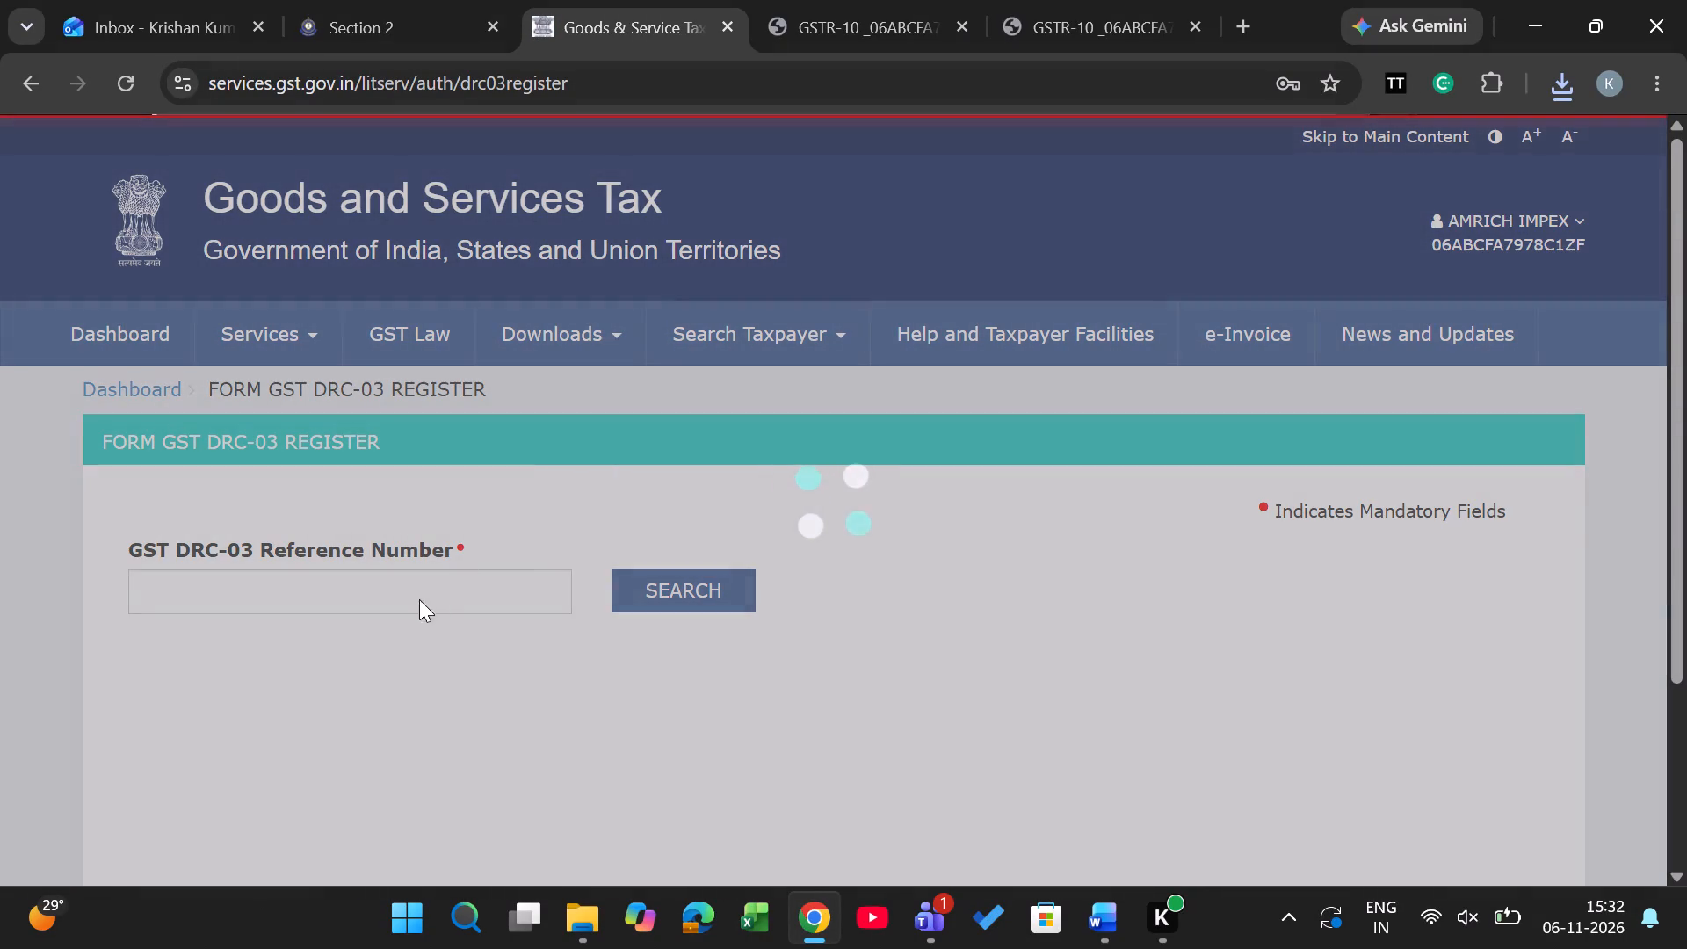
Look through the full list of User Services options on the GST portal.
click(322, 331)
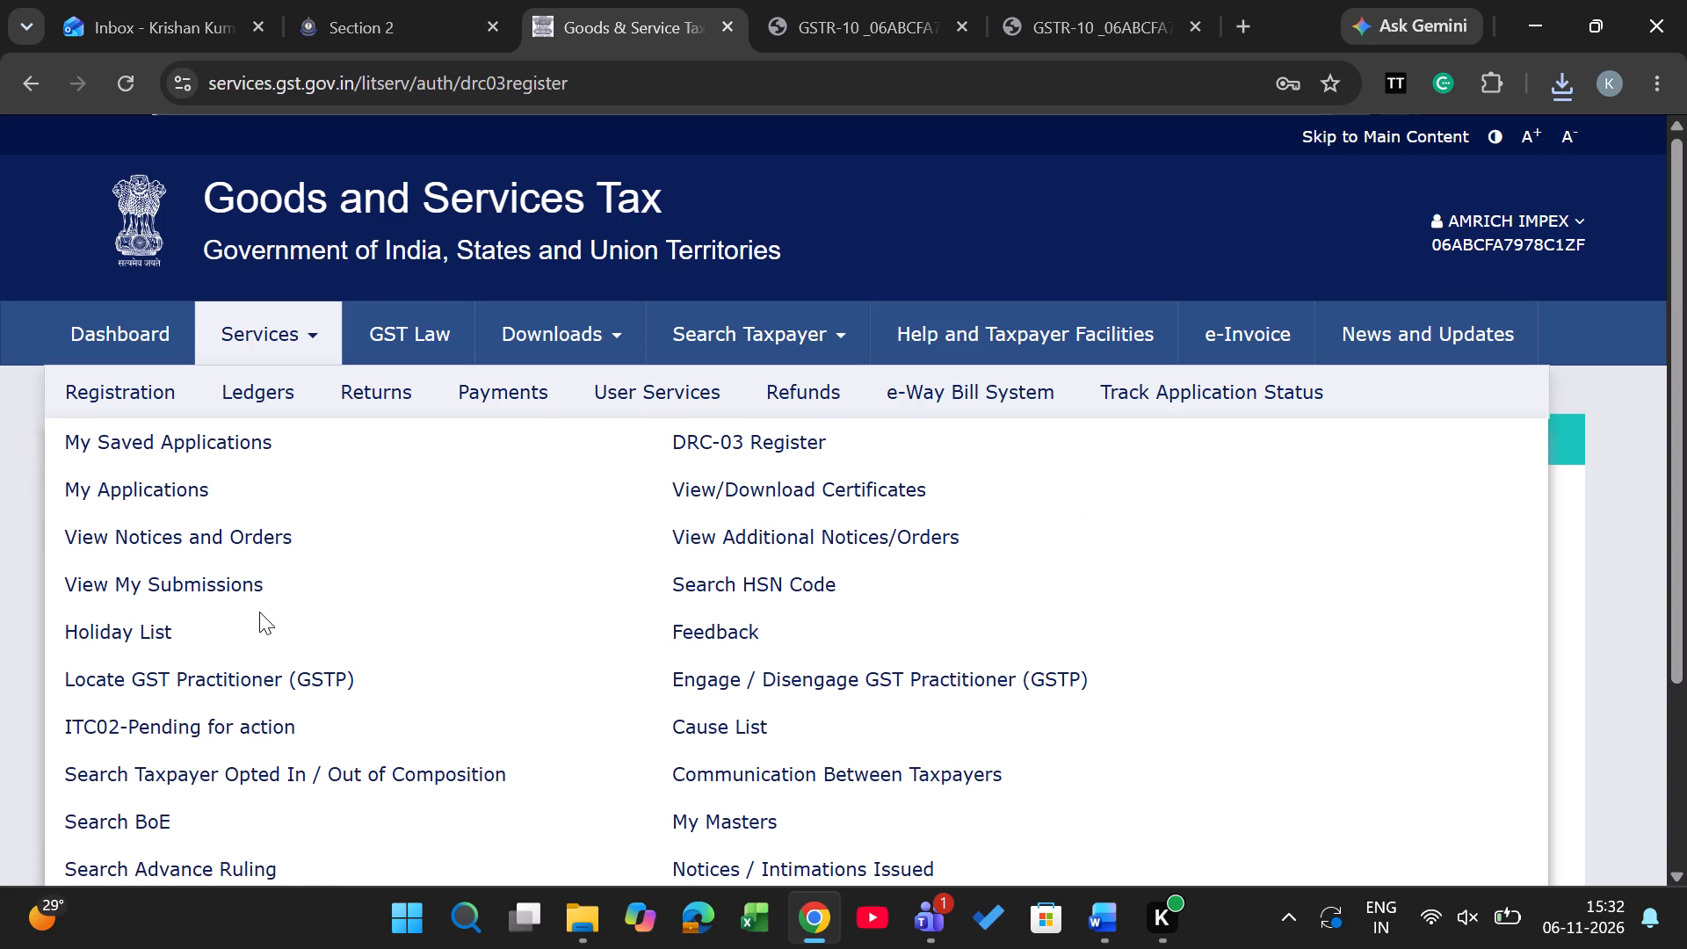
scroll(437, 720, down, 2)
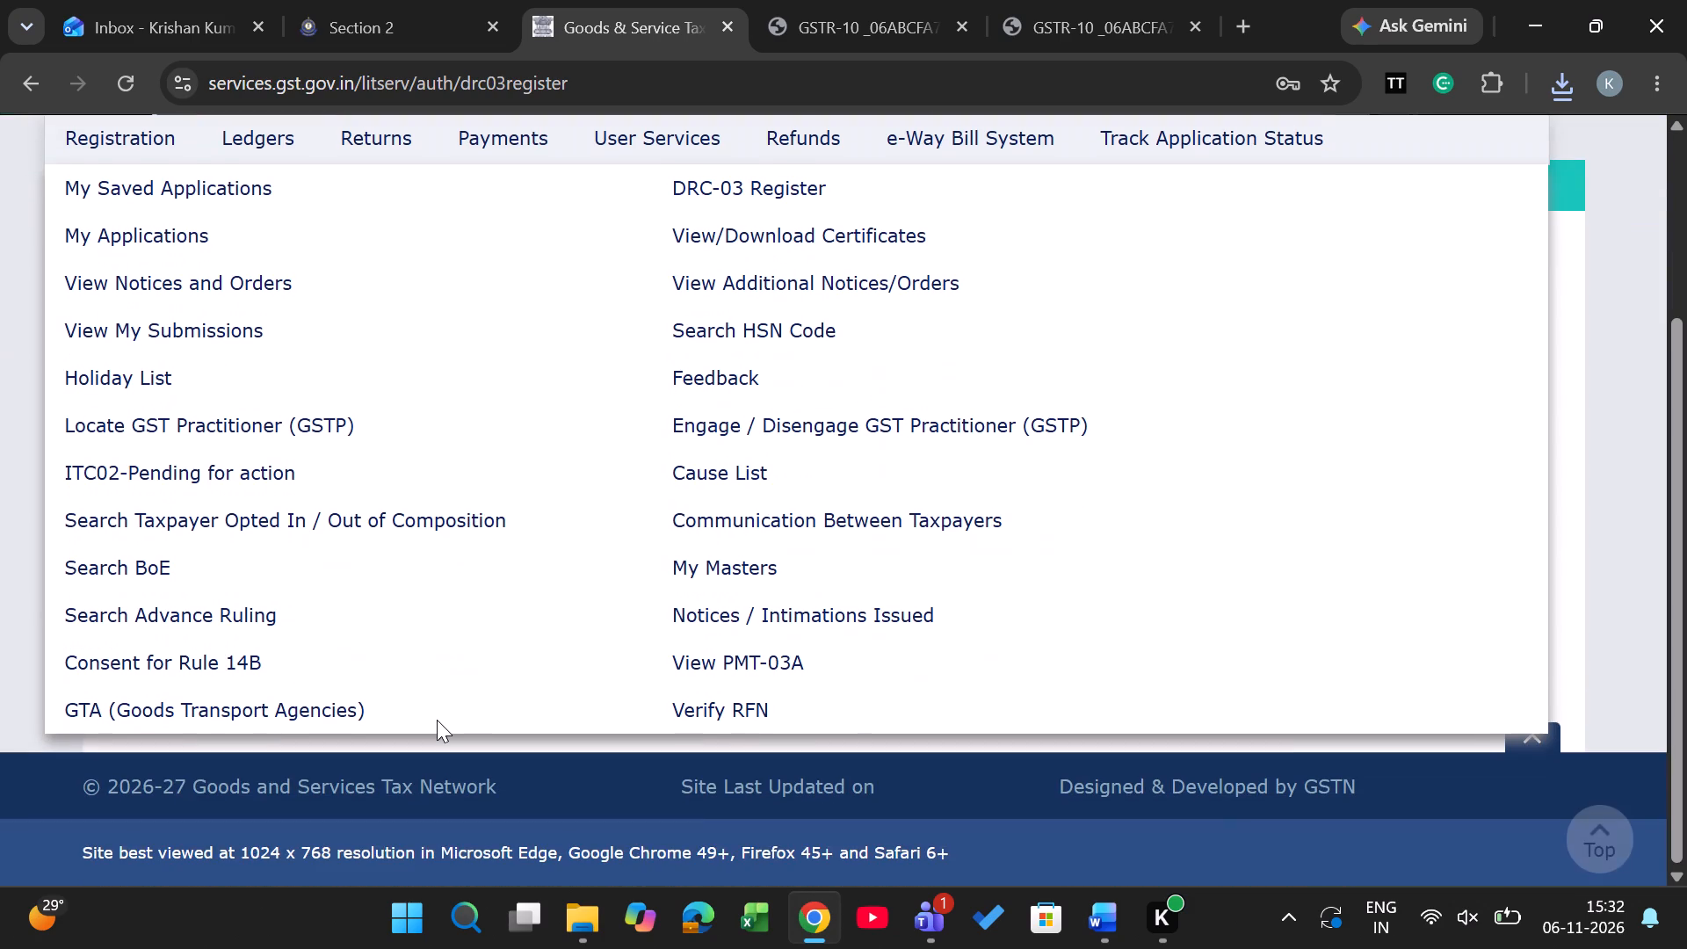
scroll(437, 720, down, 1)
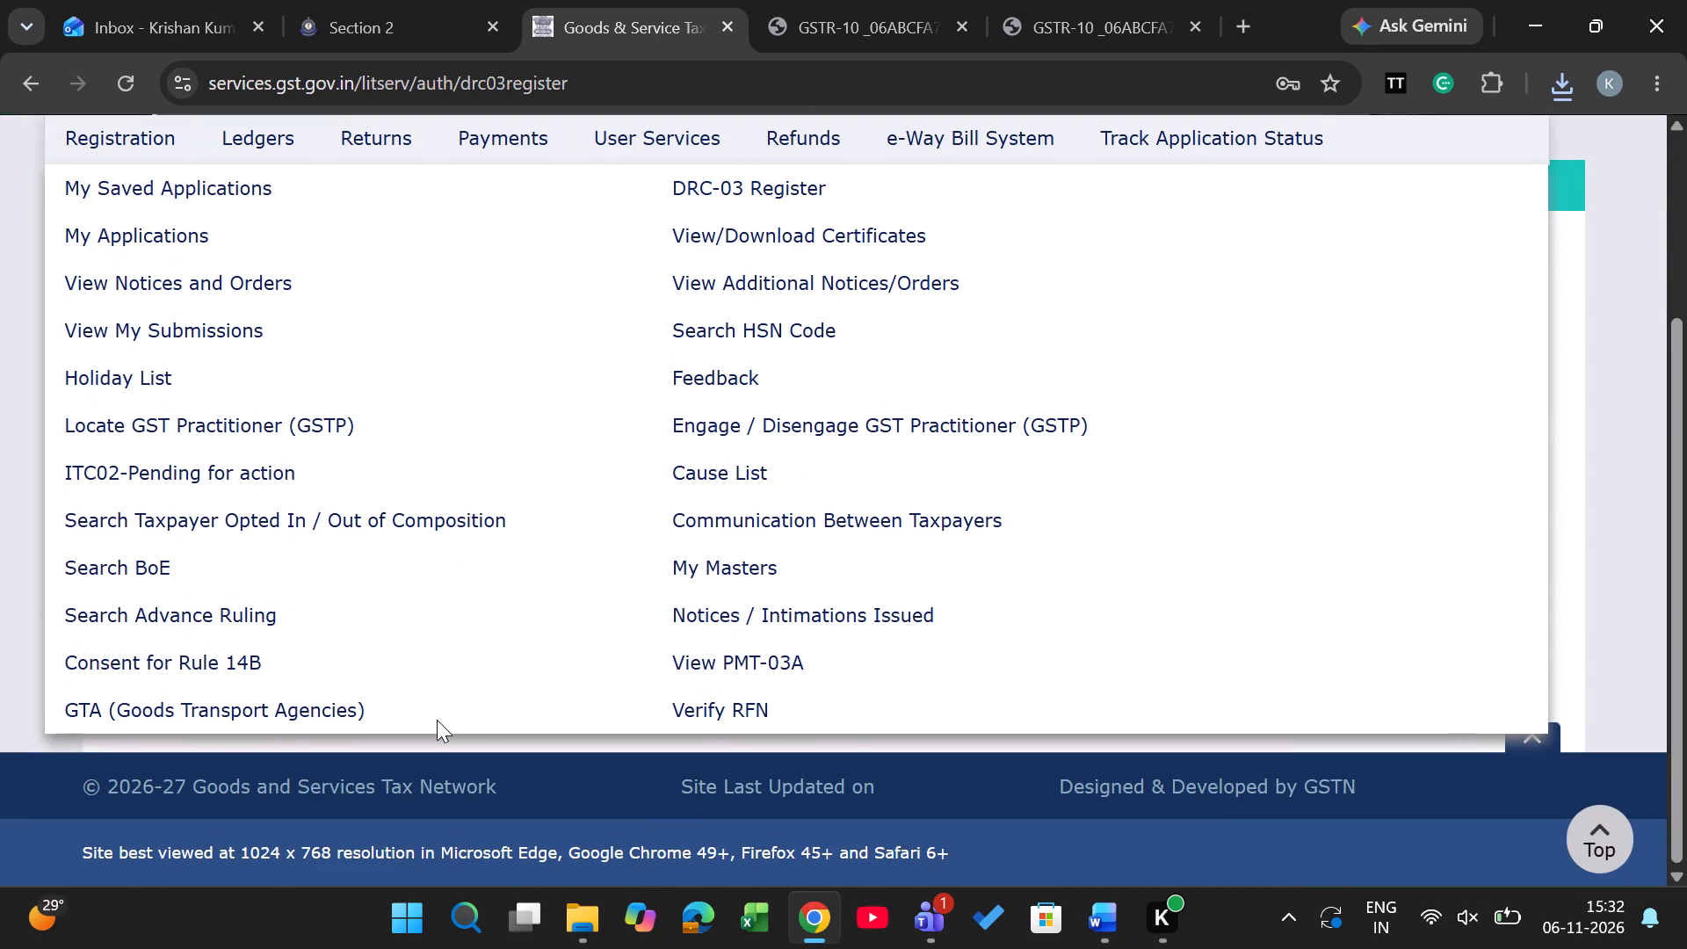
scroll(437, 720, up, 3)
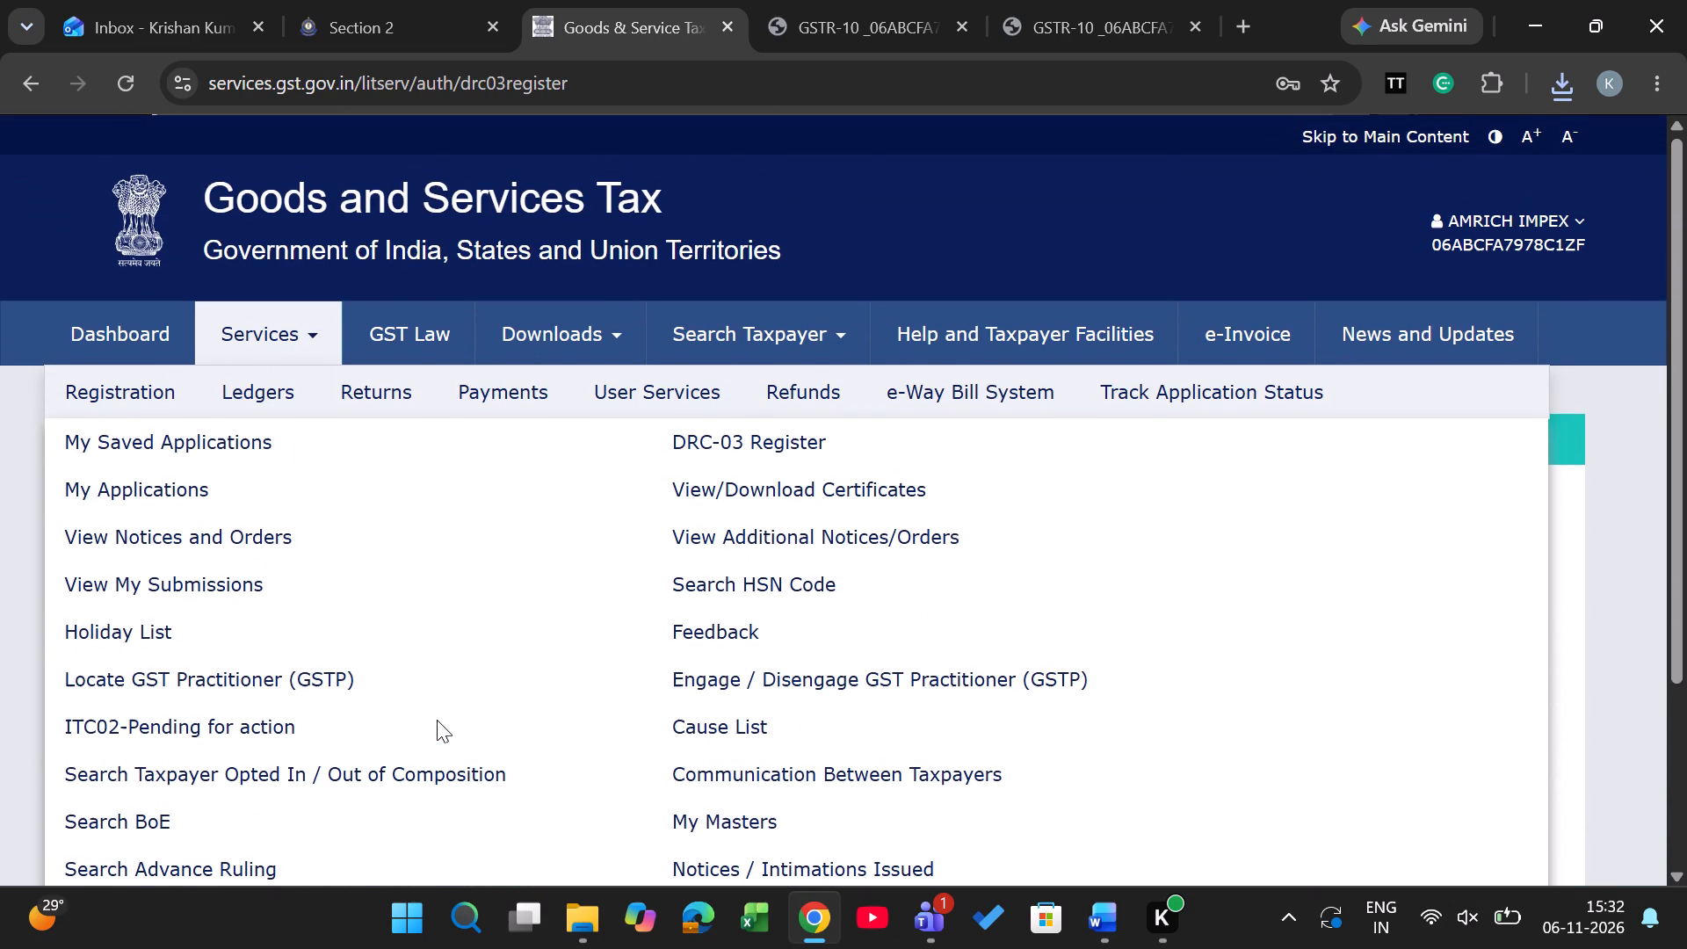
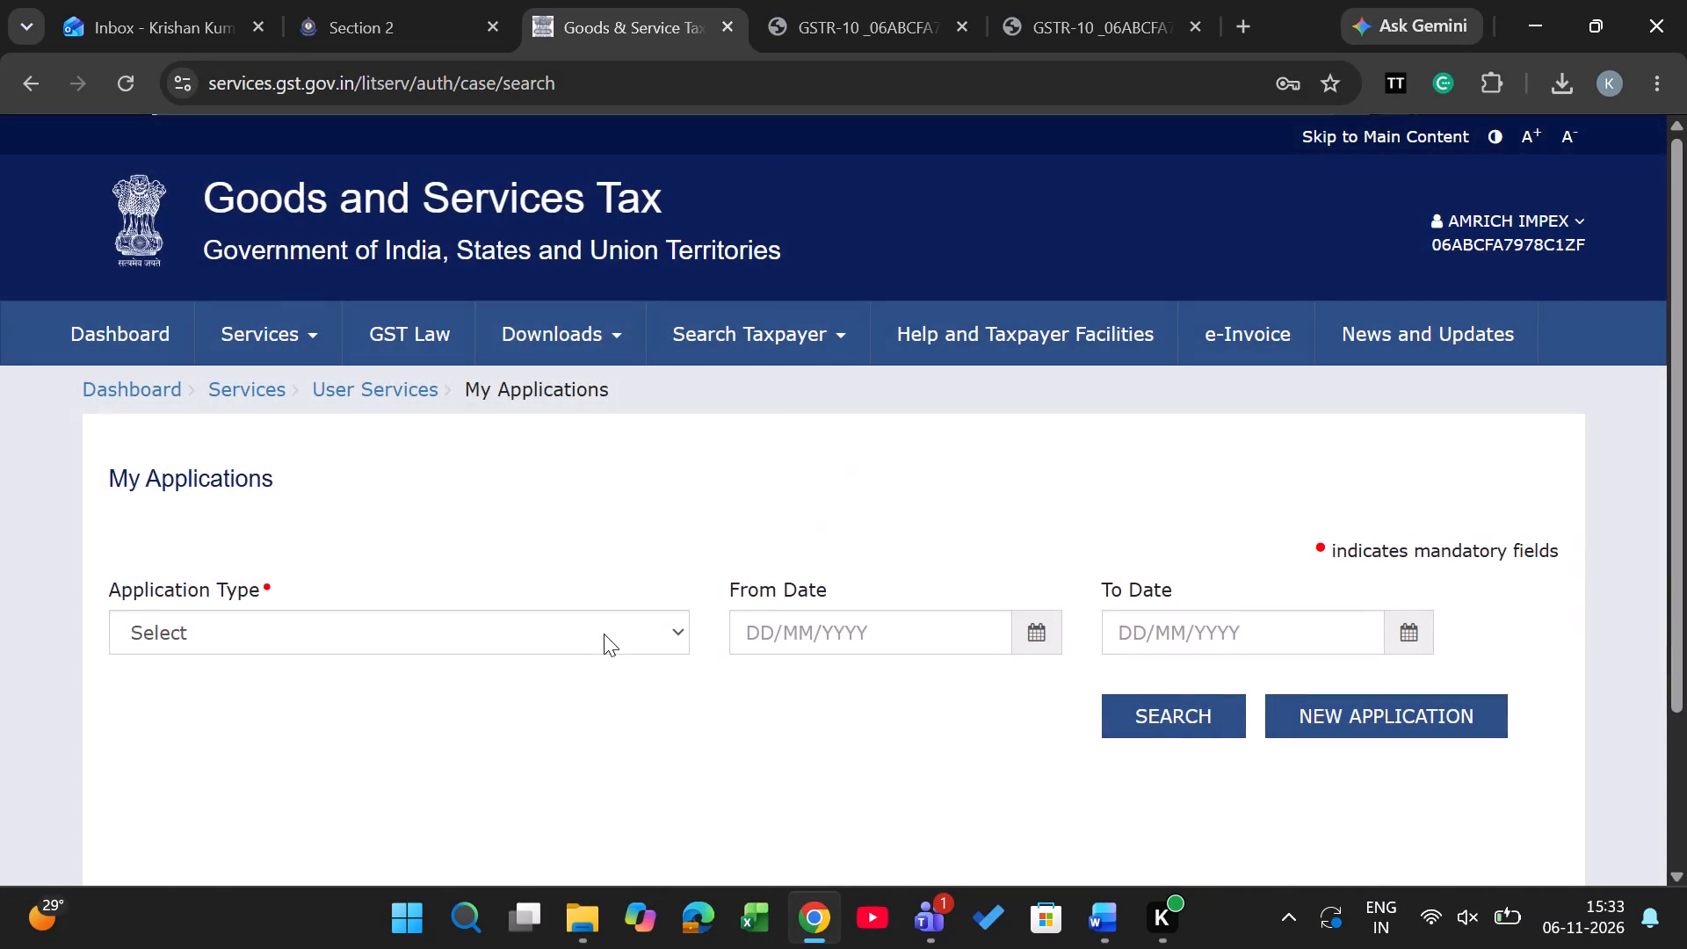
Start a new Intimation of Voluntary Payment - DRC-03 application with from and to dates of 06/11/2026.
click(604, 634)
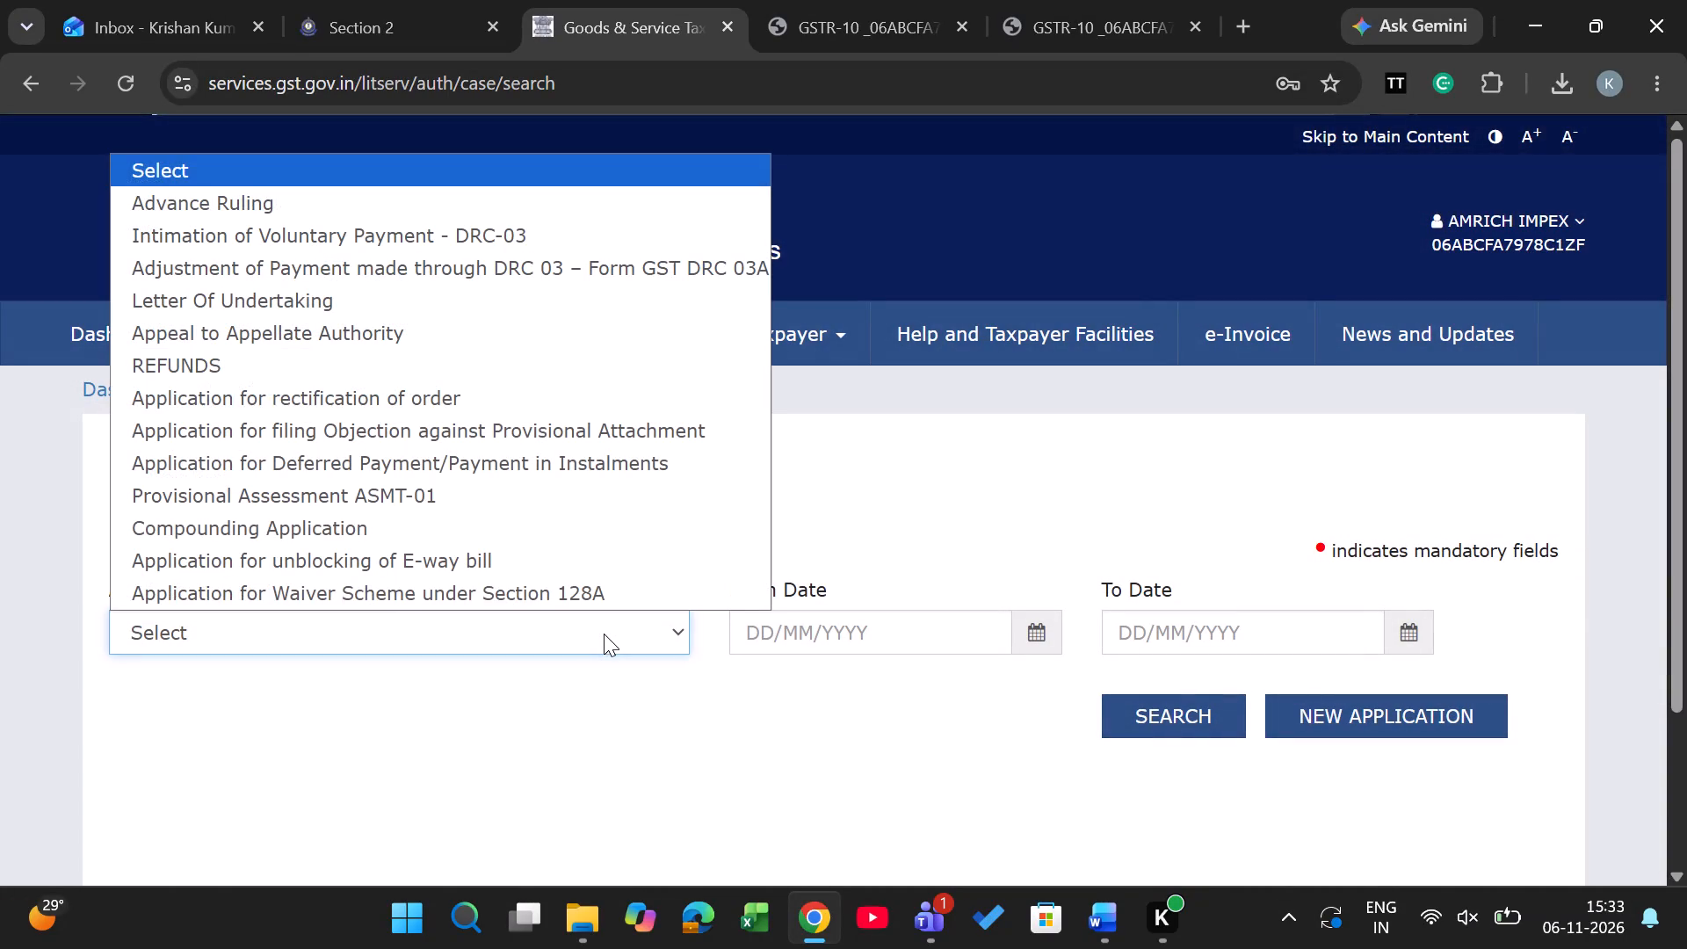
click(460, 235)
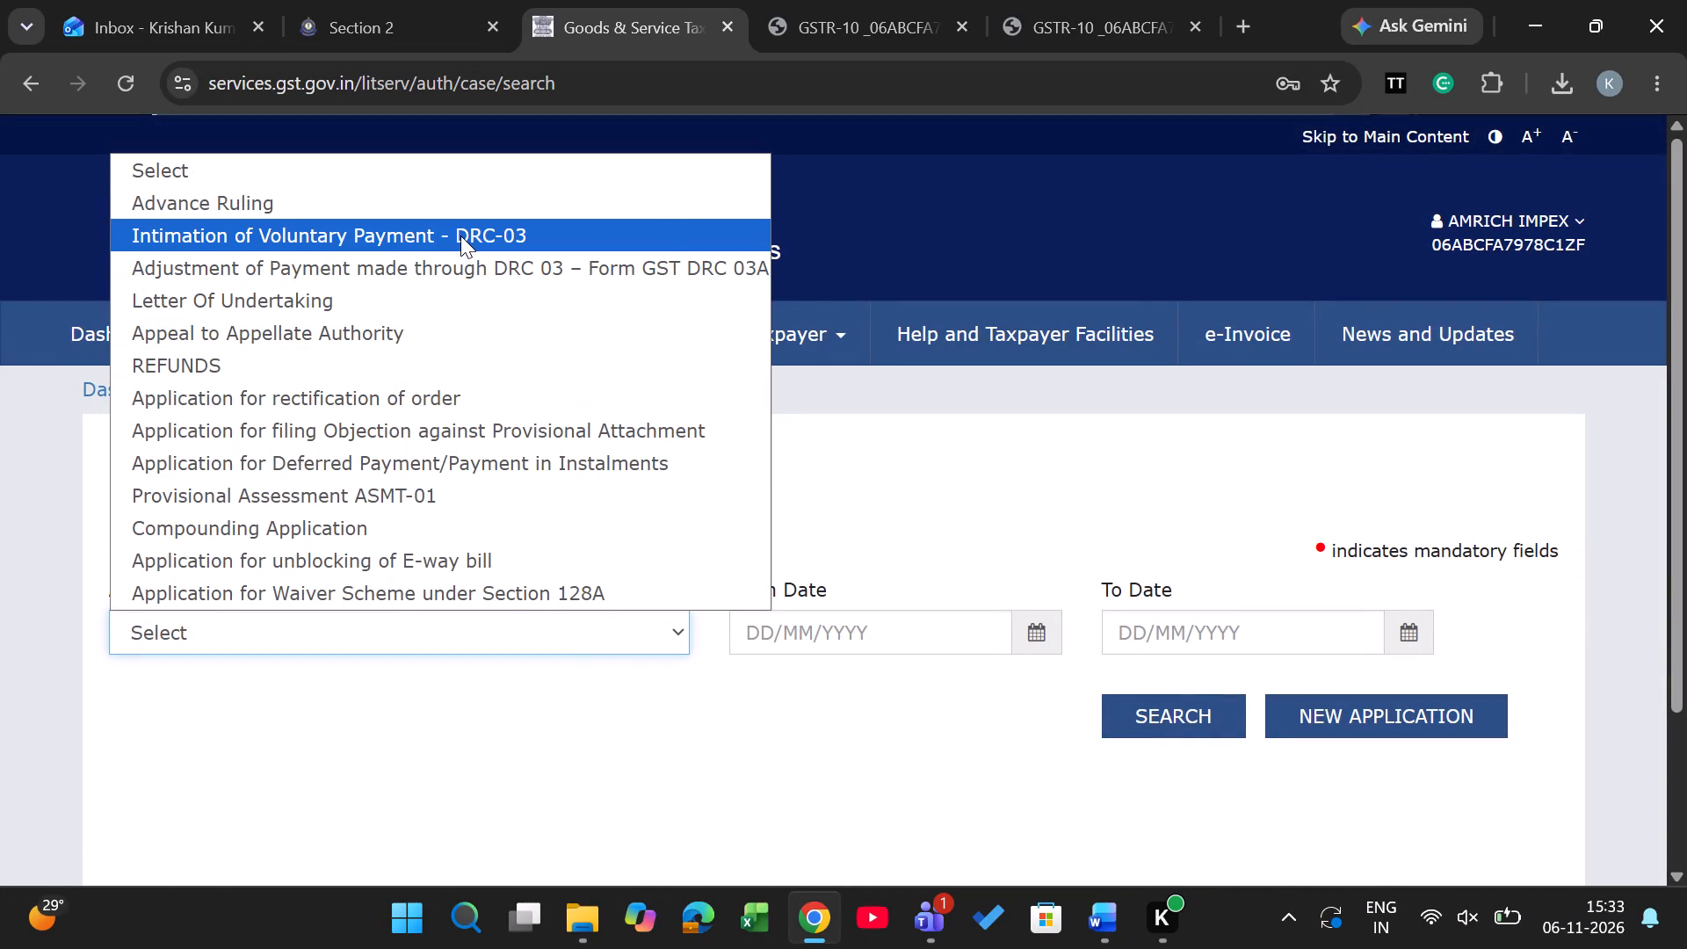
click(1040, 641)
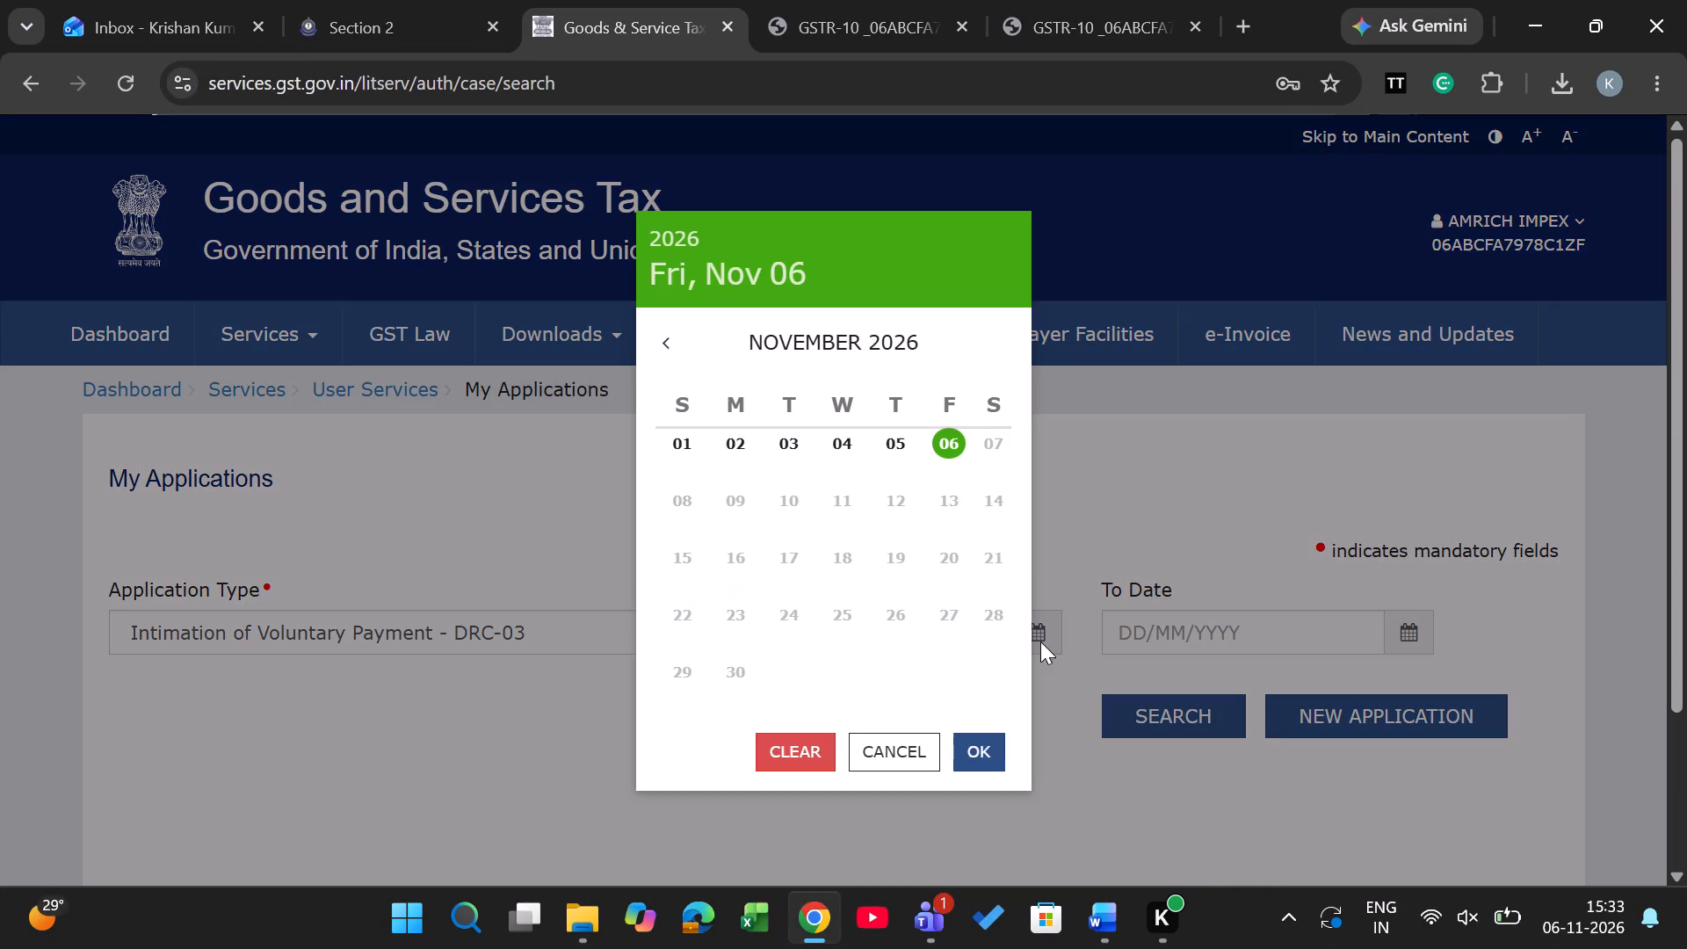
click(983, 759)
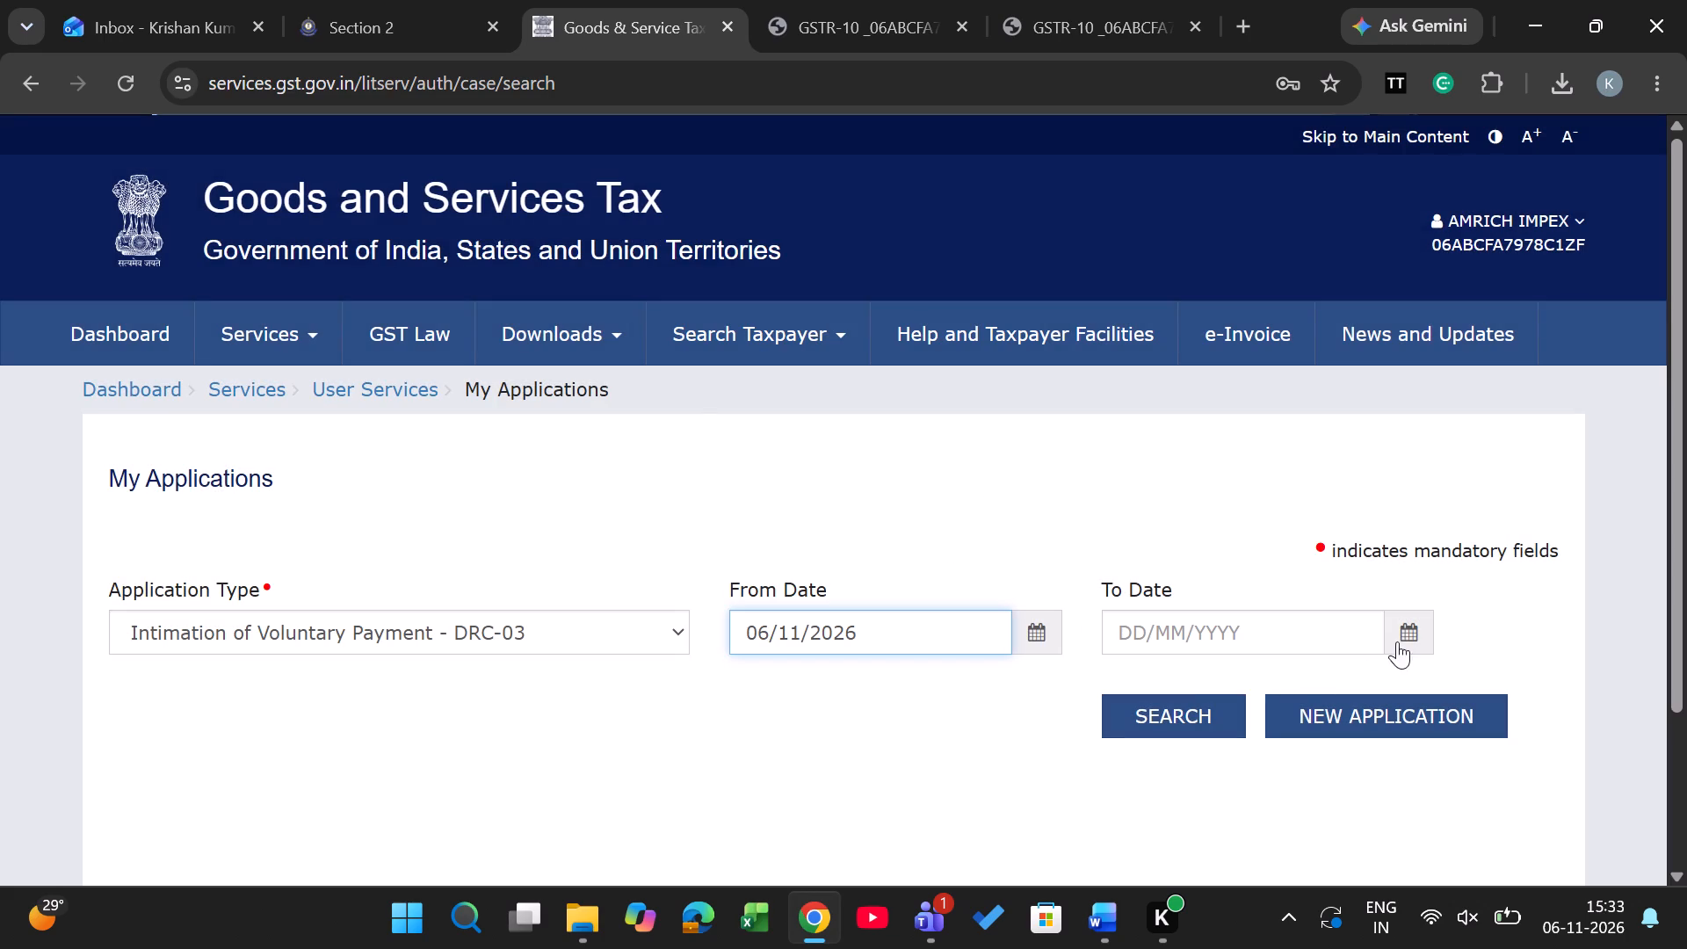
click(1404, 641)
click(1004, 741)
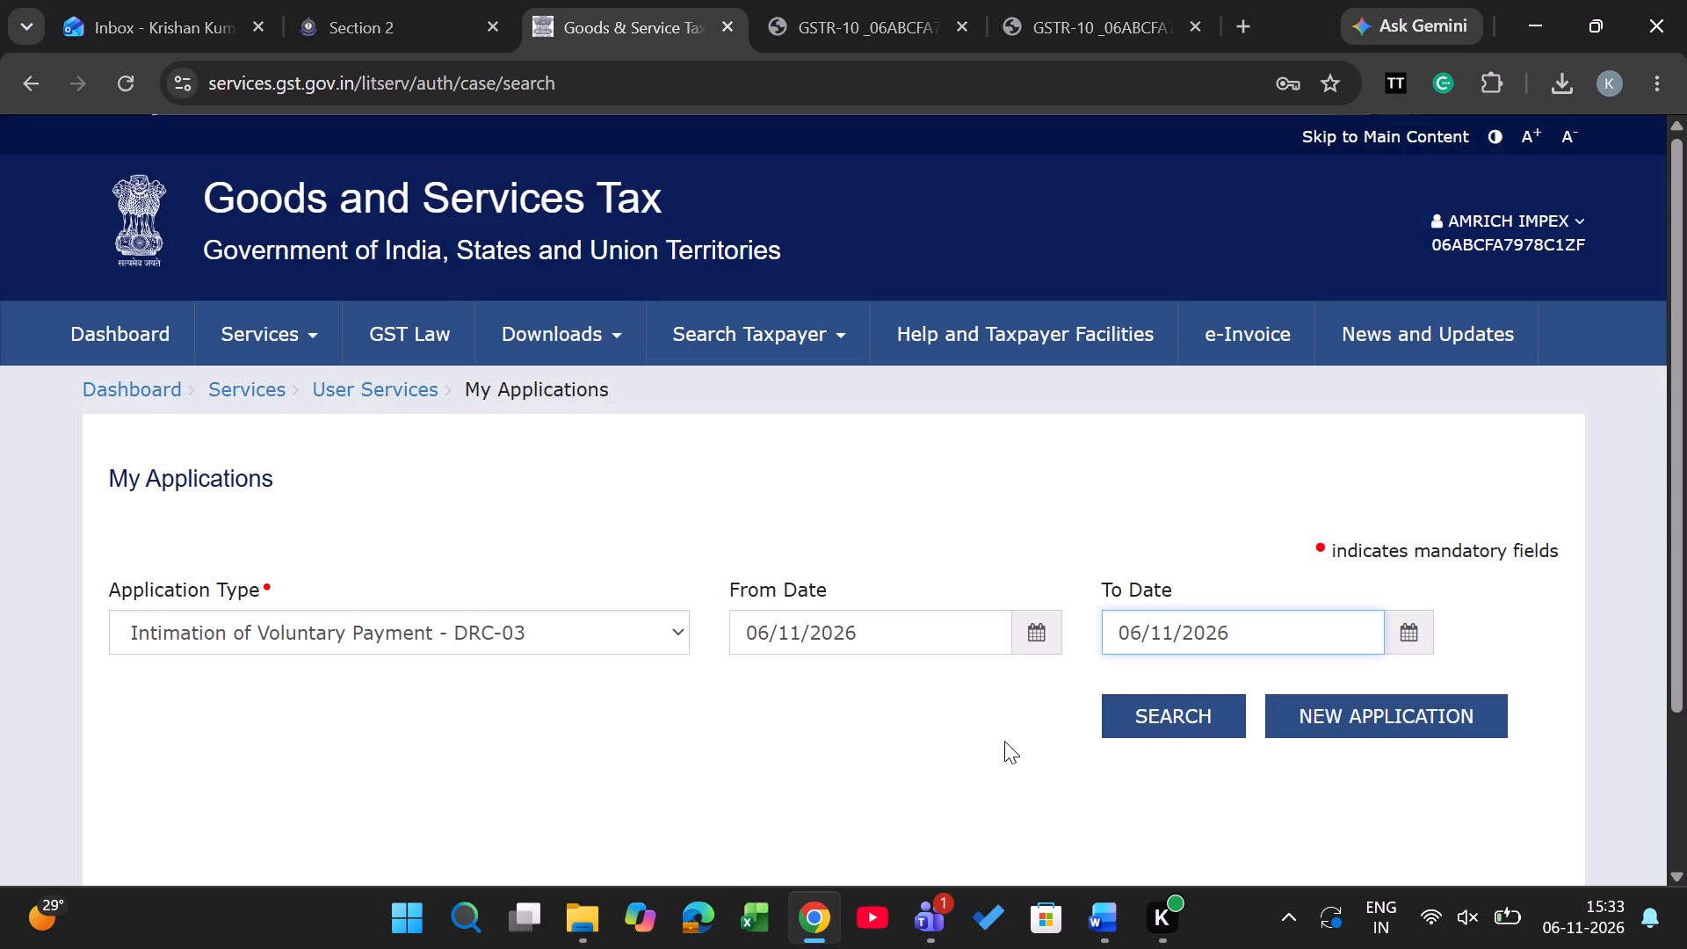
click(1319, 734)
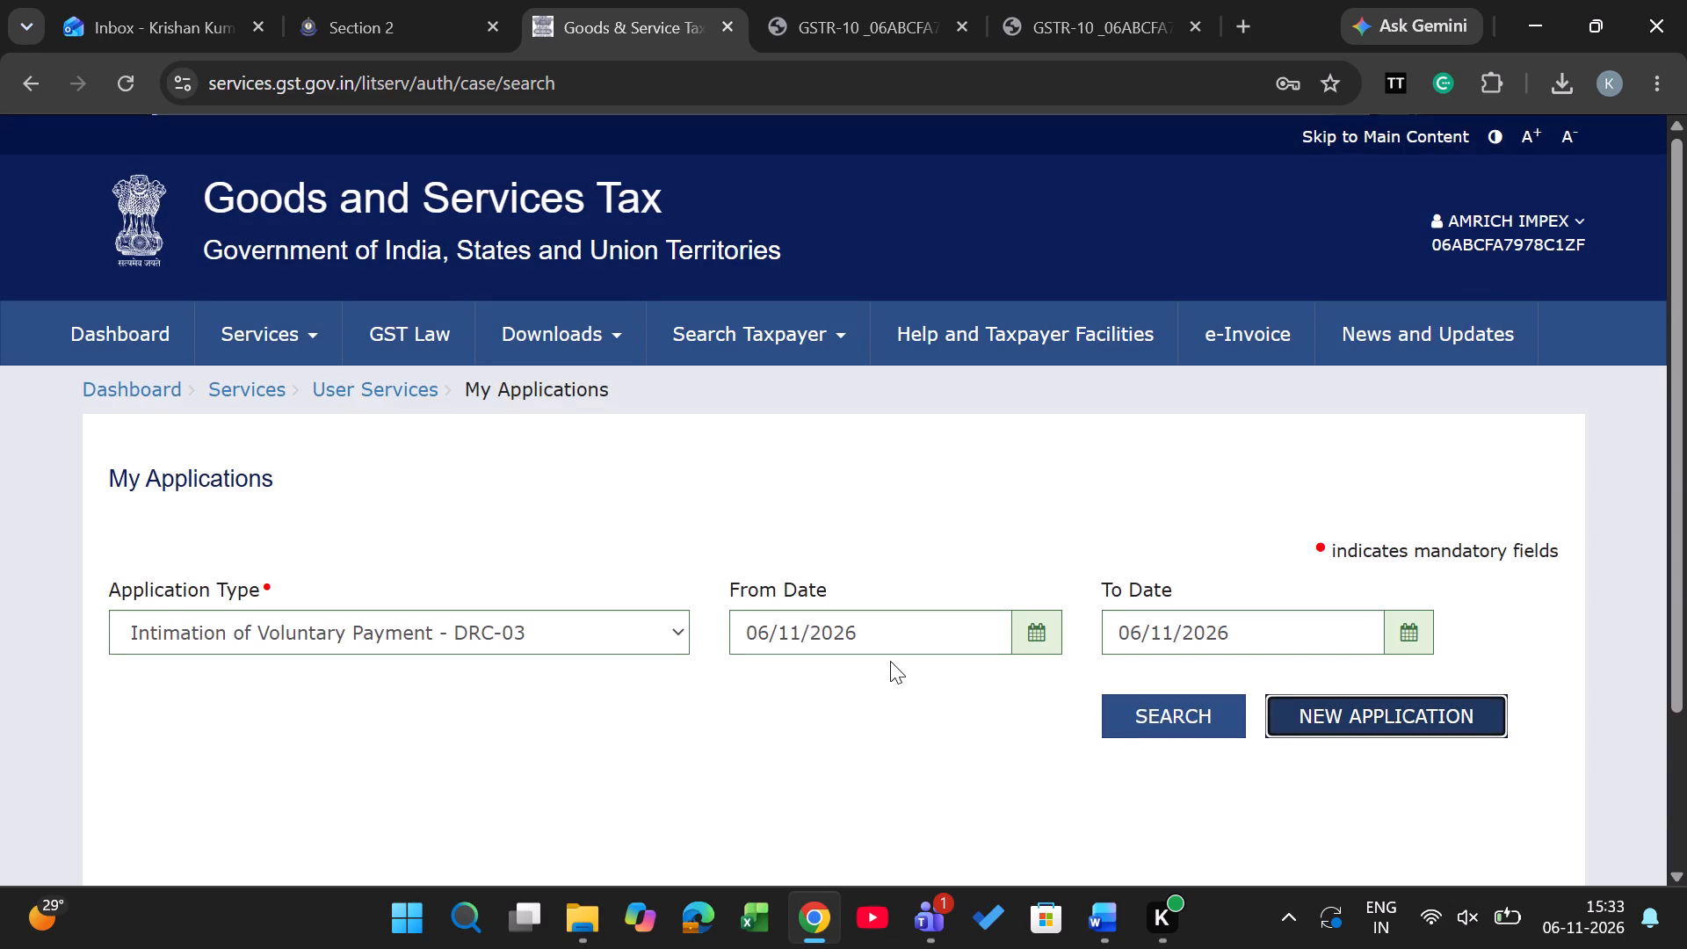
Look through the DRC-03 voluntary payment form, including the Cause Of Payment options and the tax period and payment detail sections.
scroll(890, 661, down, 4)
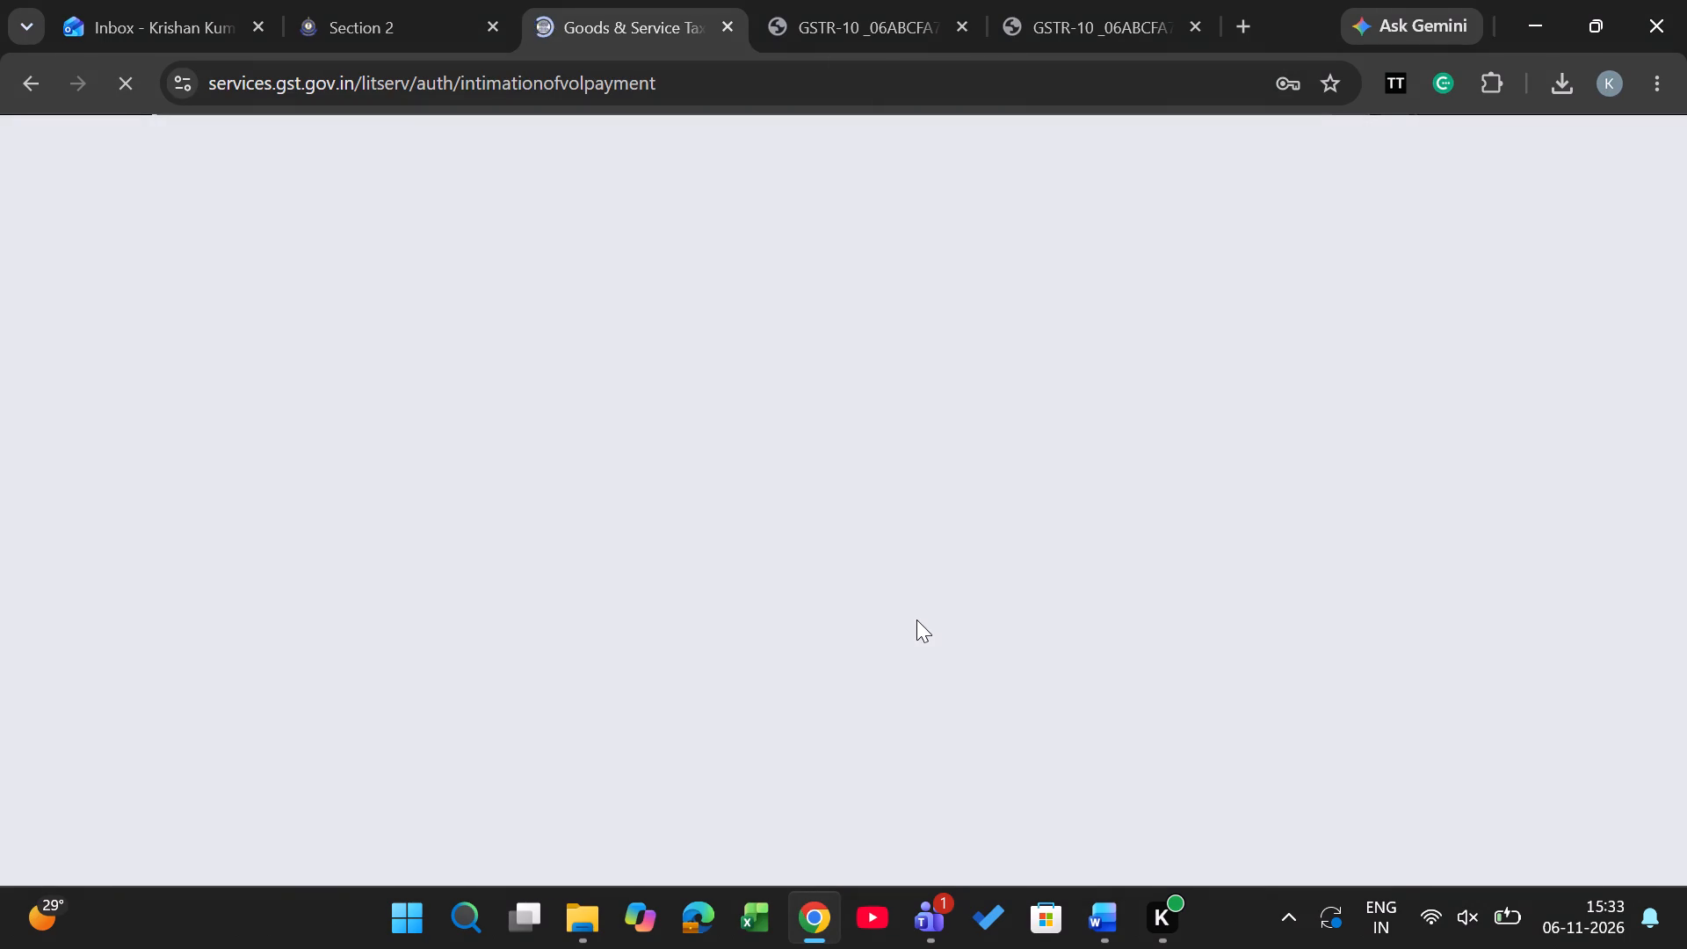
scroll(916, 619, down, 4)
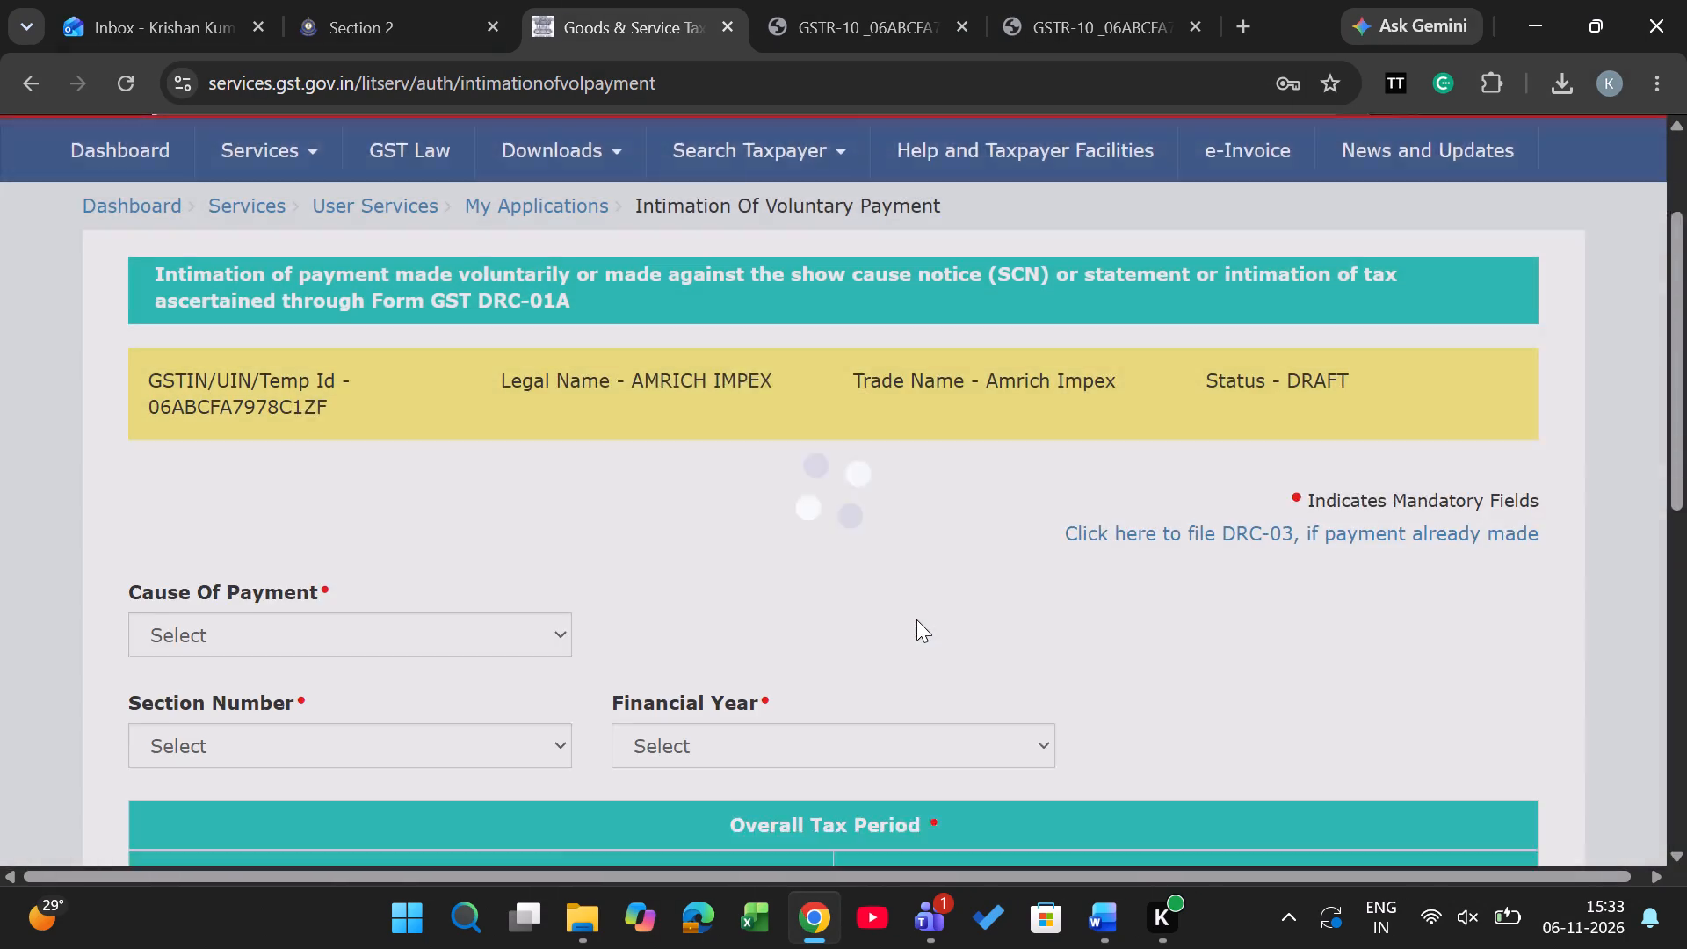
scroll(916, 619, down, 1)
click(486, 556)
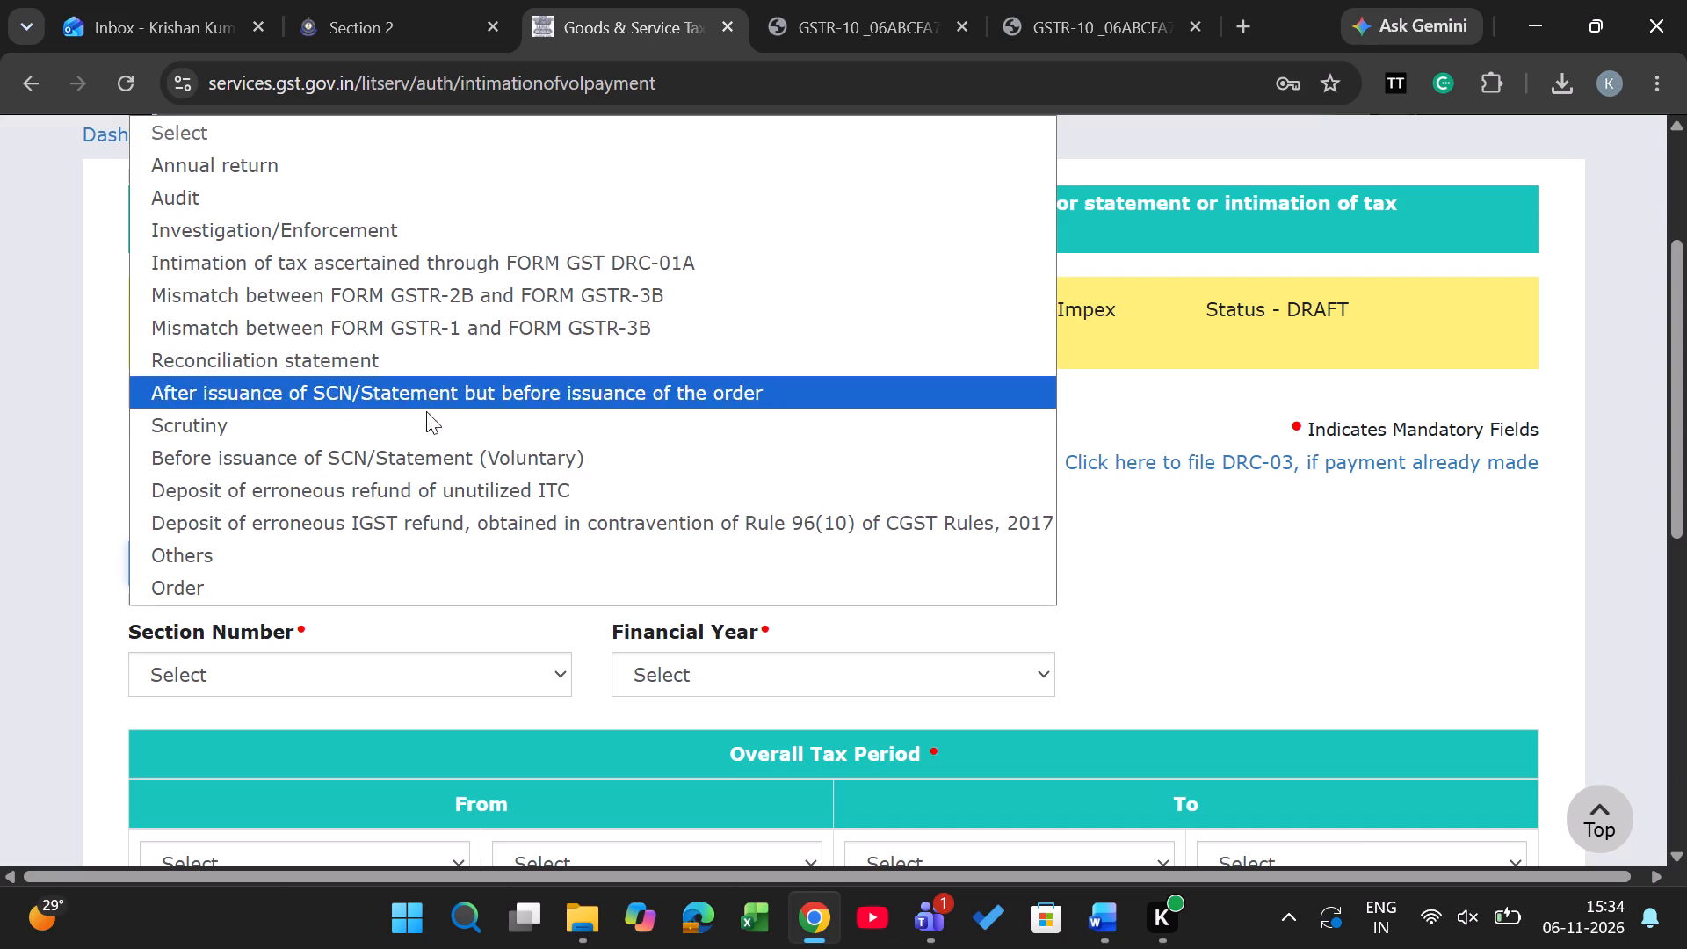
click(464, 726)
scroll(464, 726, down, 4)
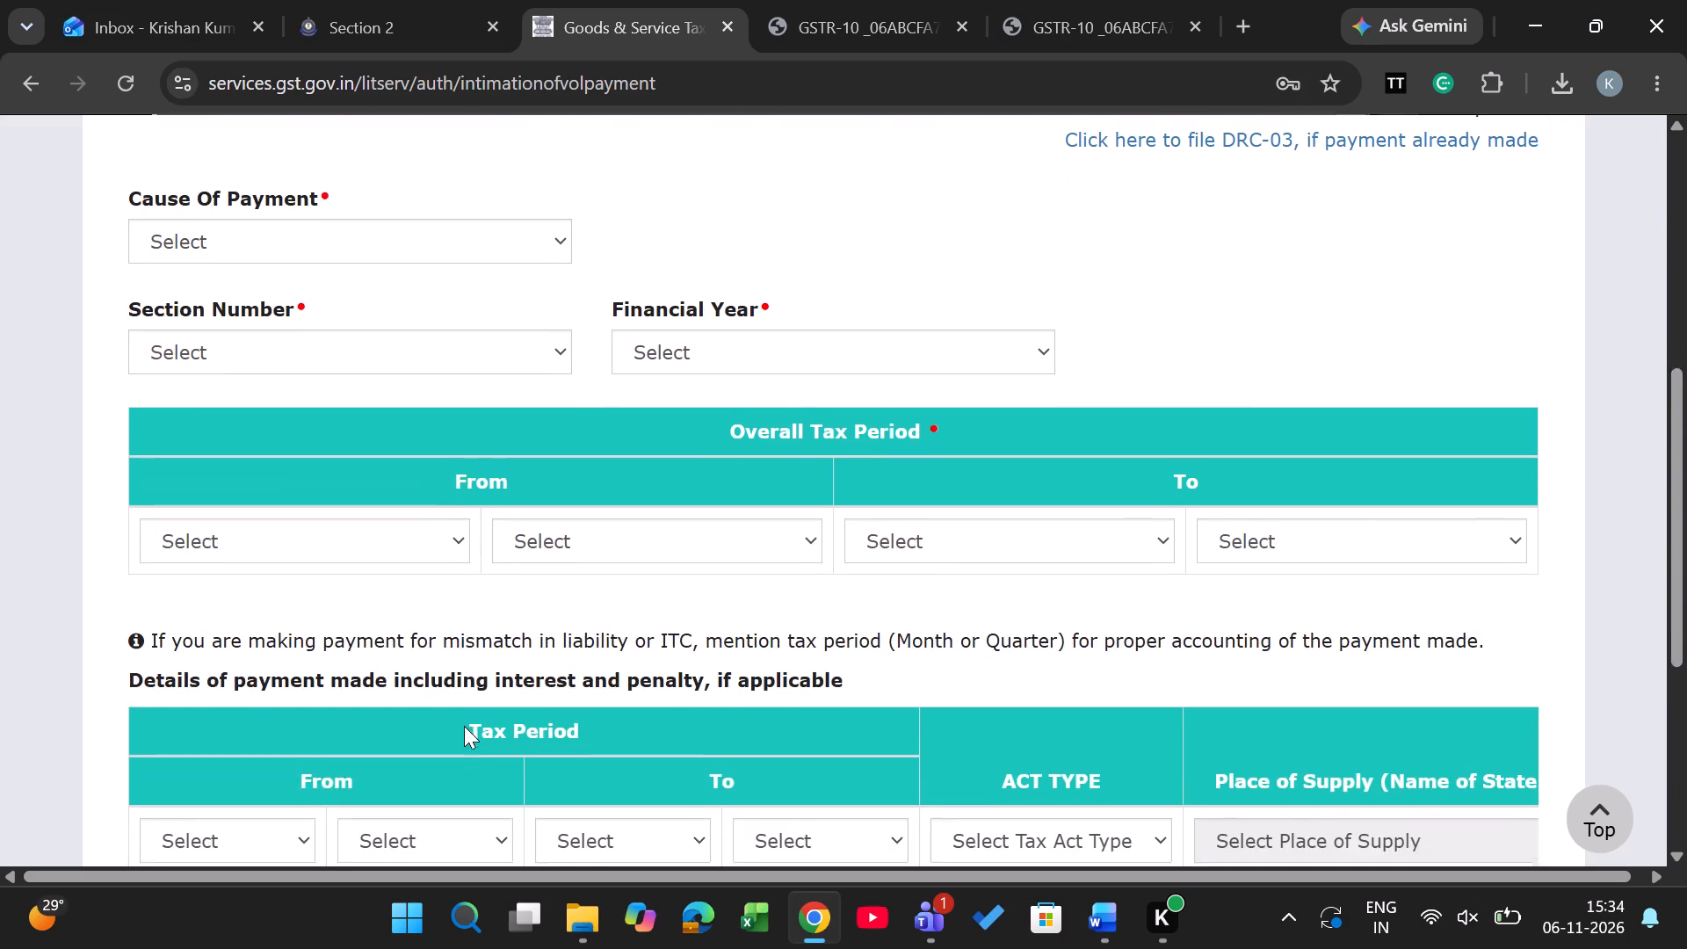
scroll(464, 726, down, 4)
scroll(464, 726, up, 6)
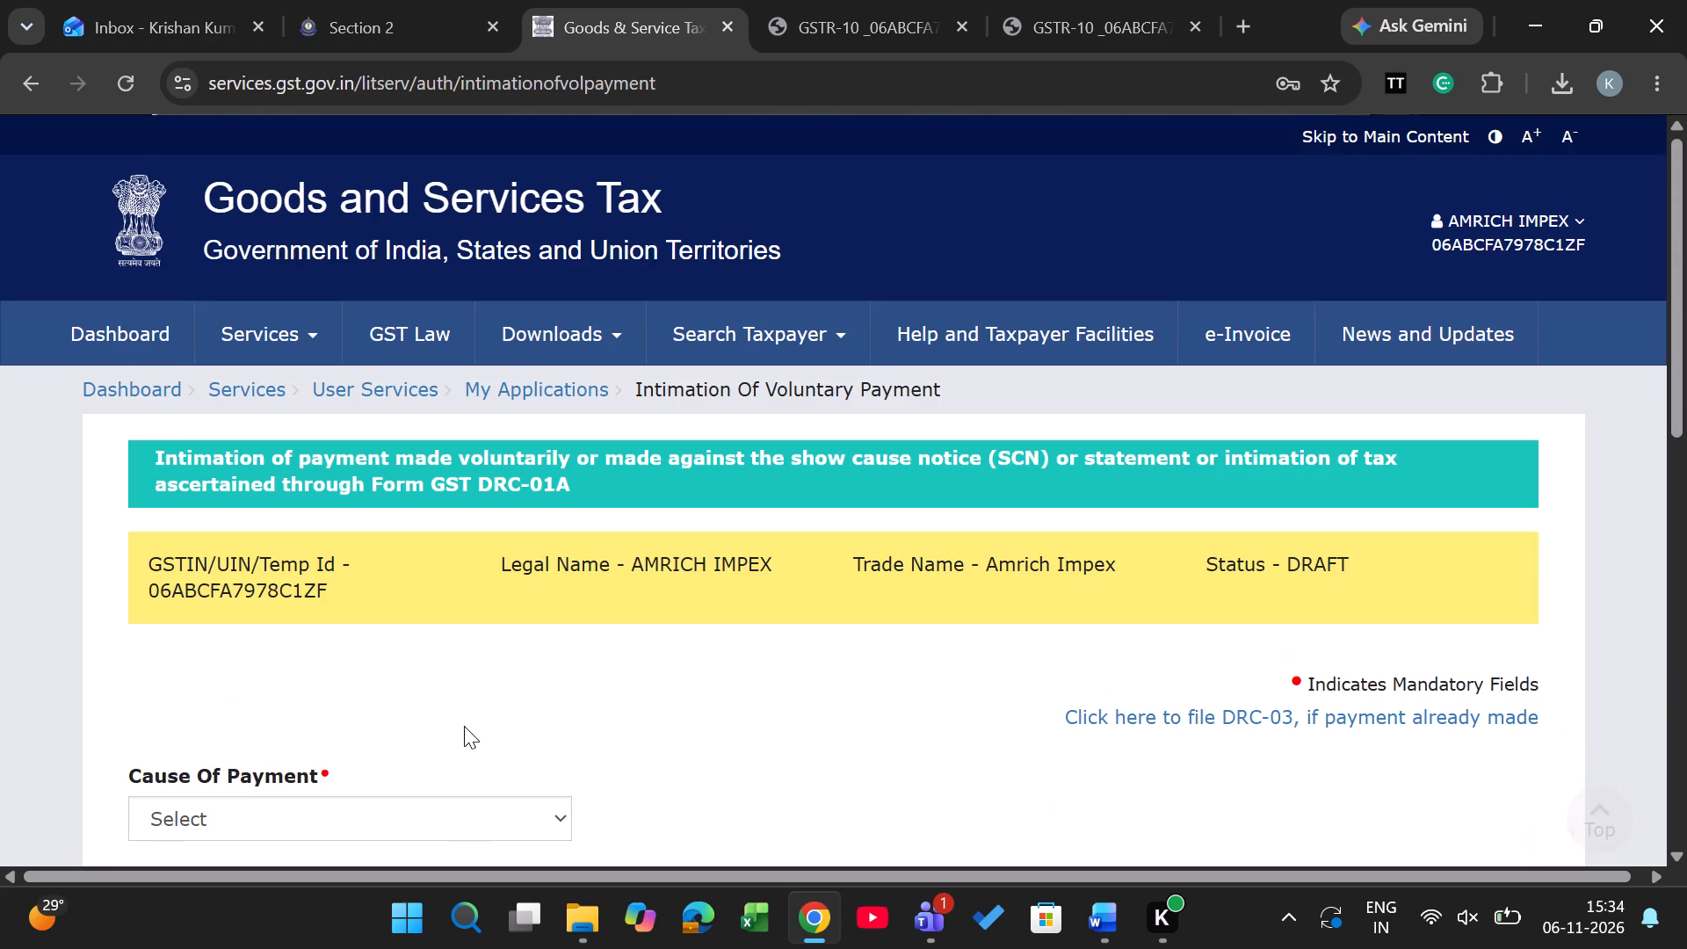
Go to the Final Return (GSTR-10) page from the returns services.
click(278, 327)
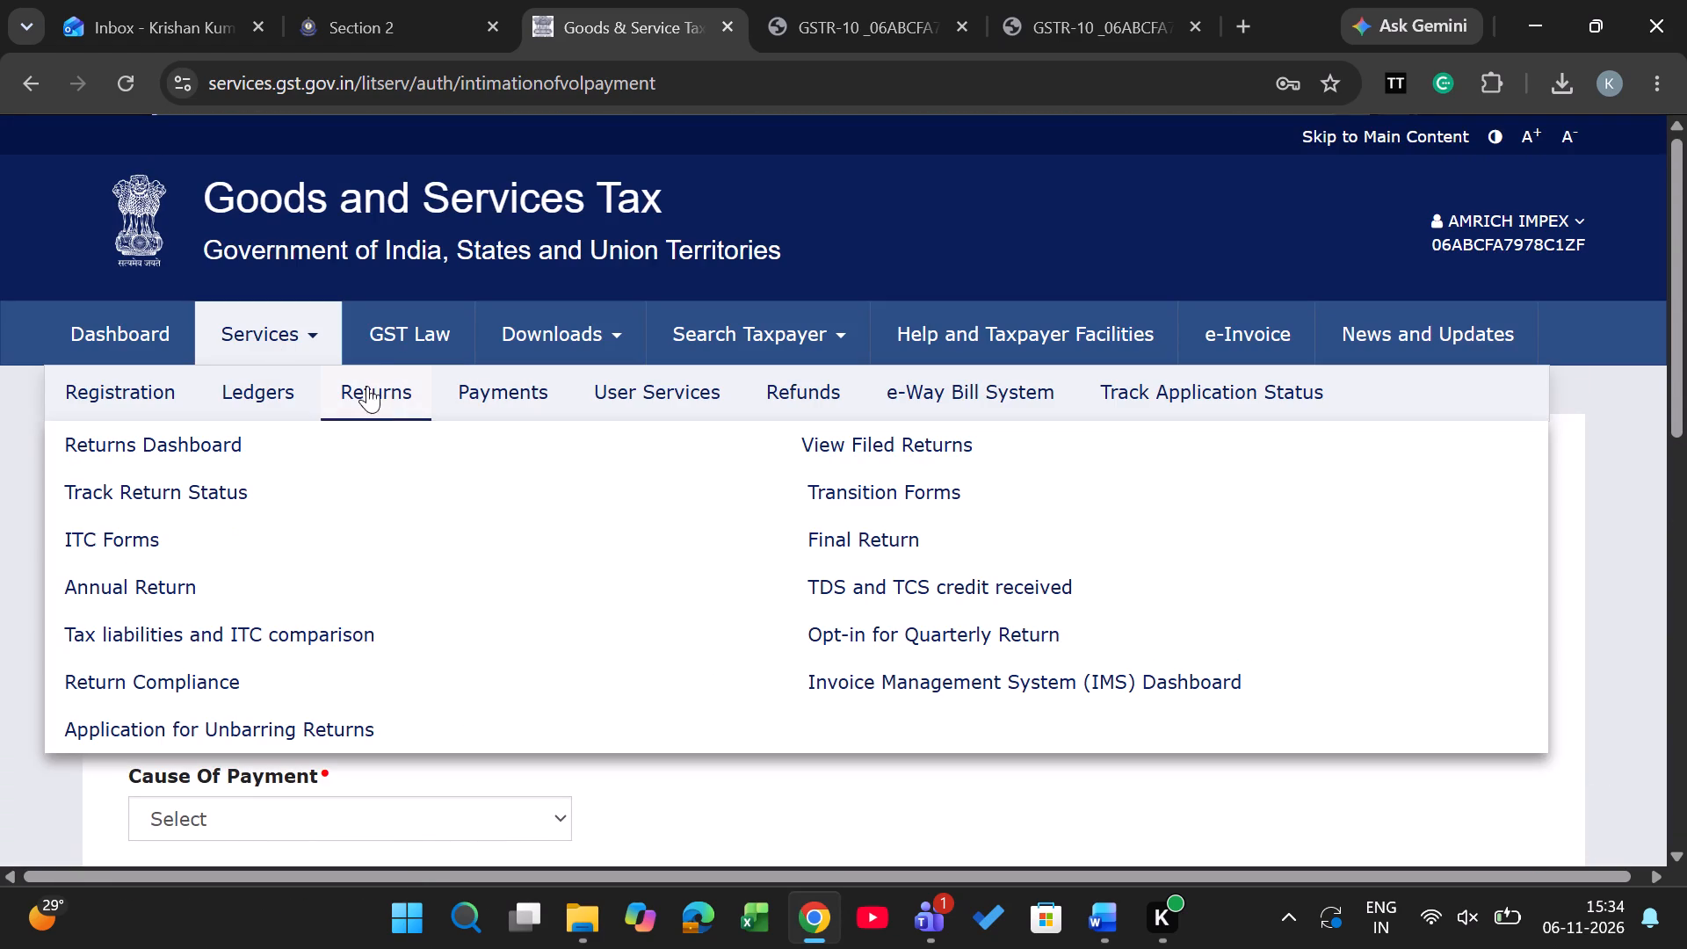
click(863, 544)
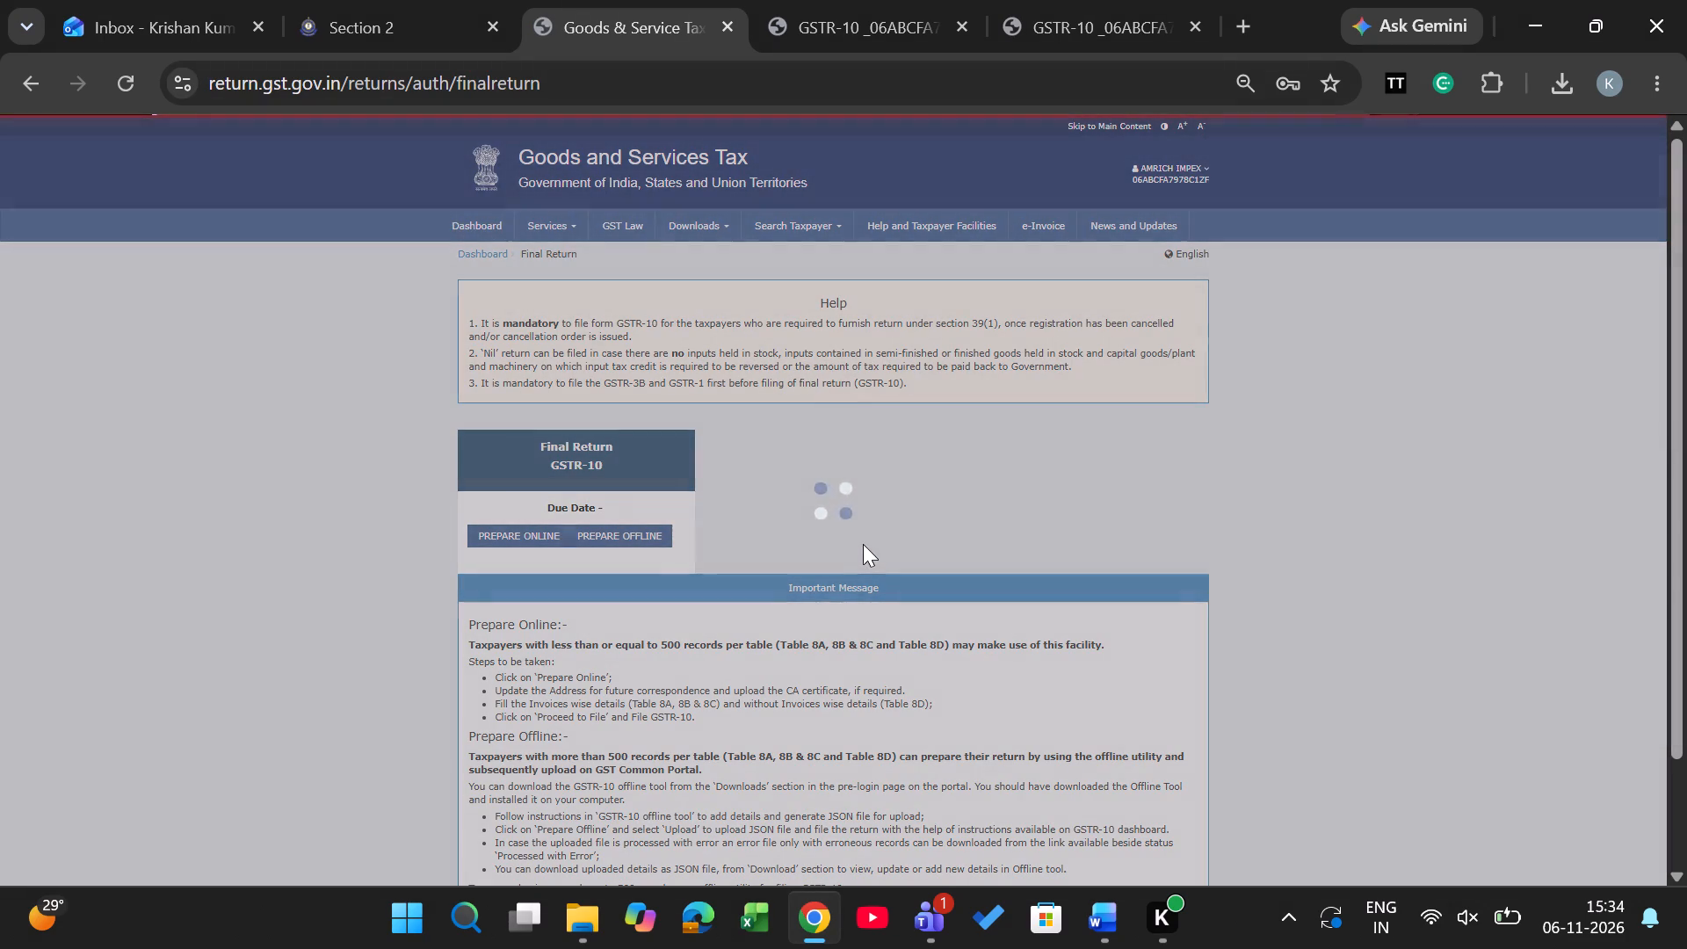
Open My Saved Applications from the user services and check it for draft applications.
click(559, 223)
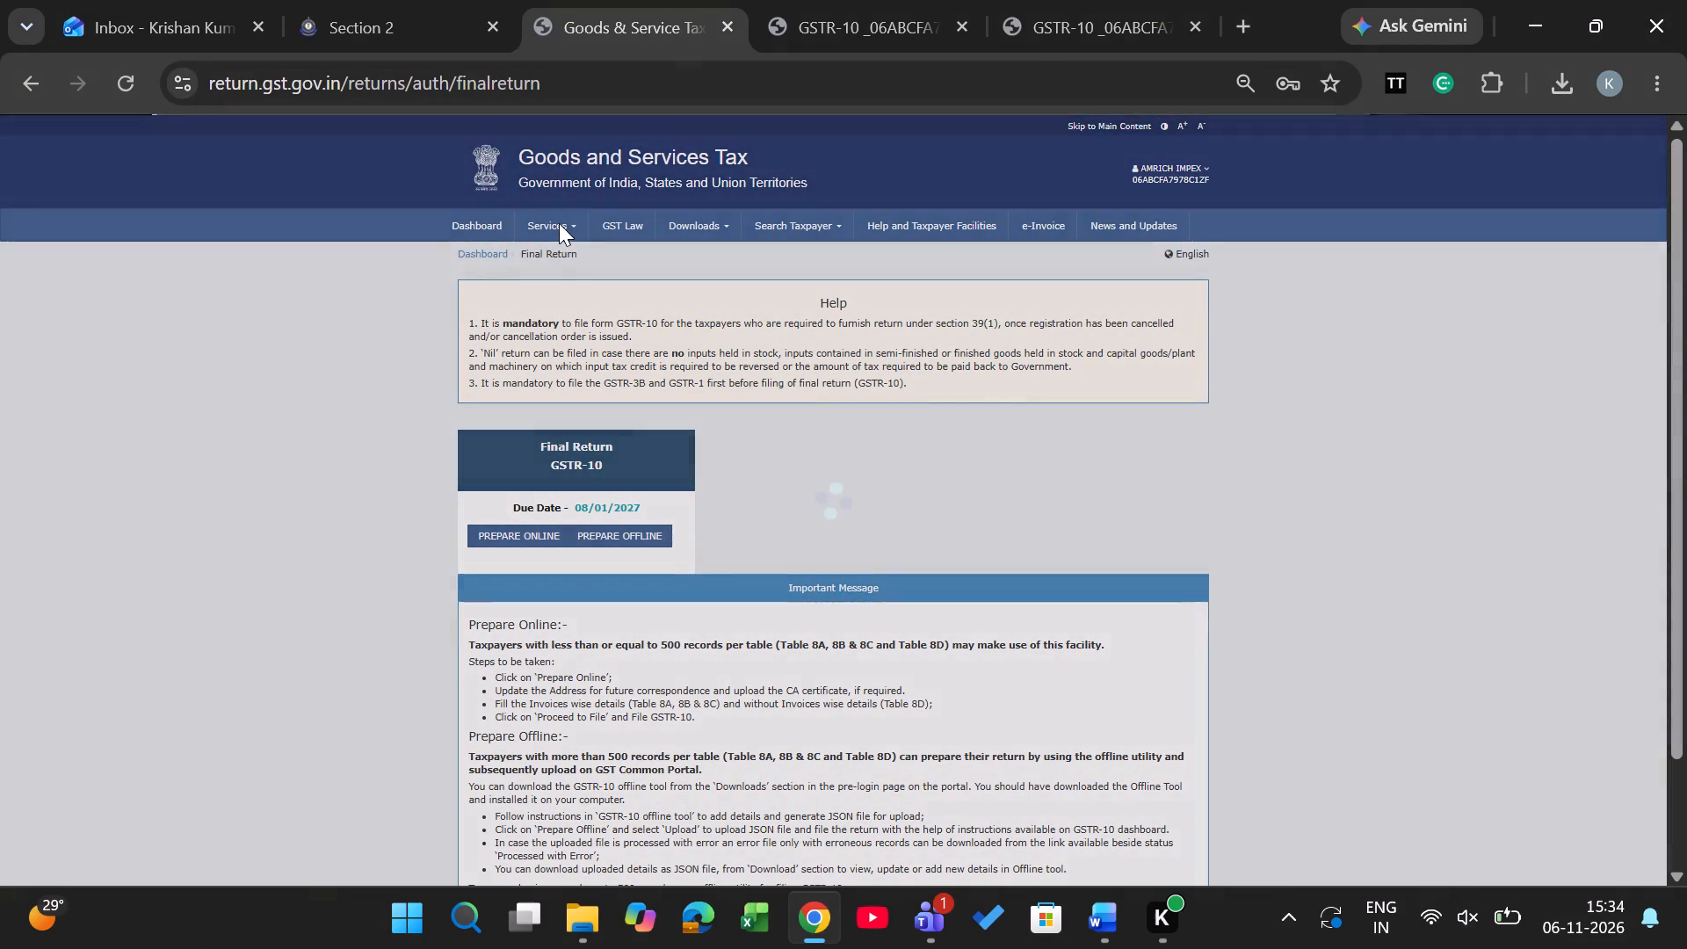
click(561, 223)
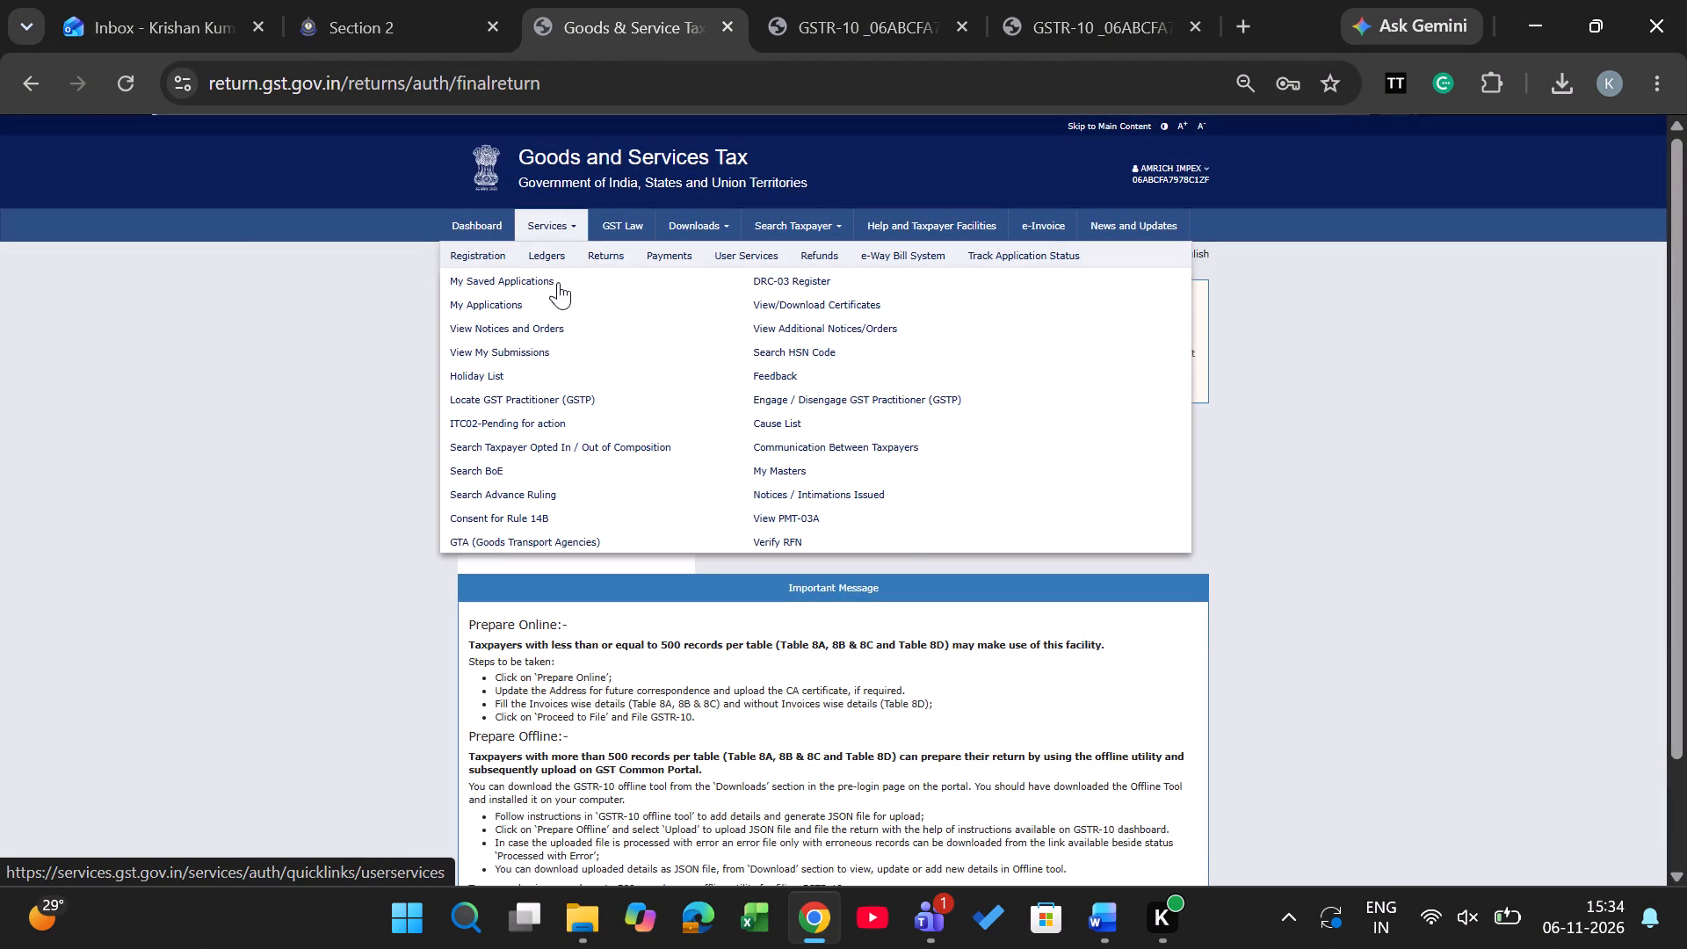
click(520, 280)
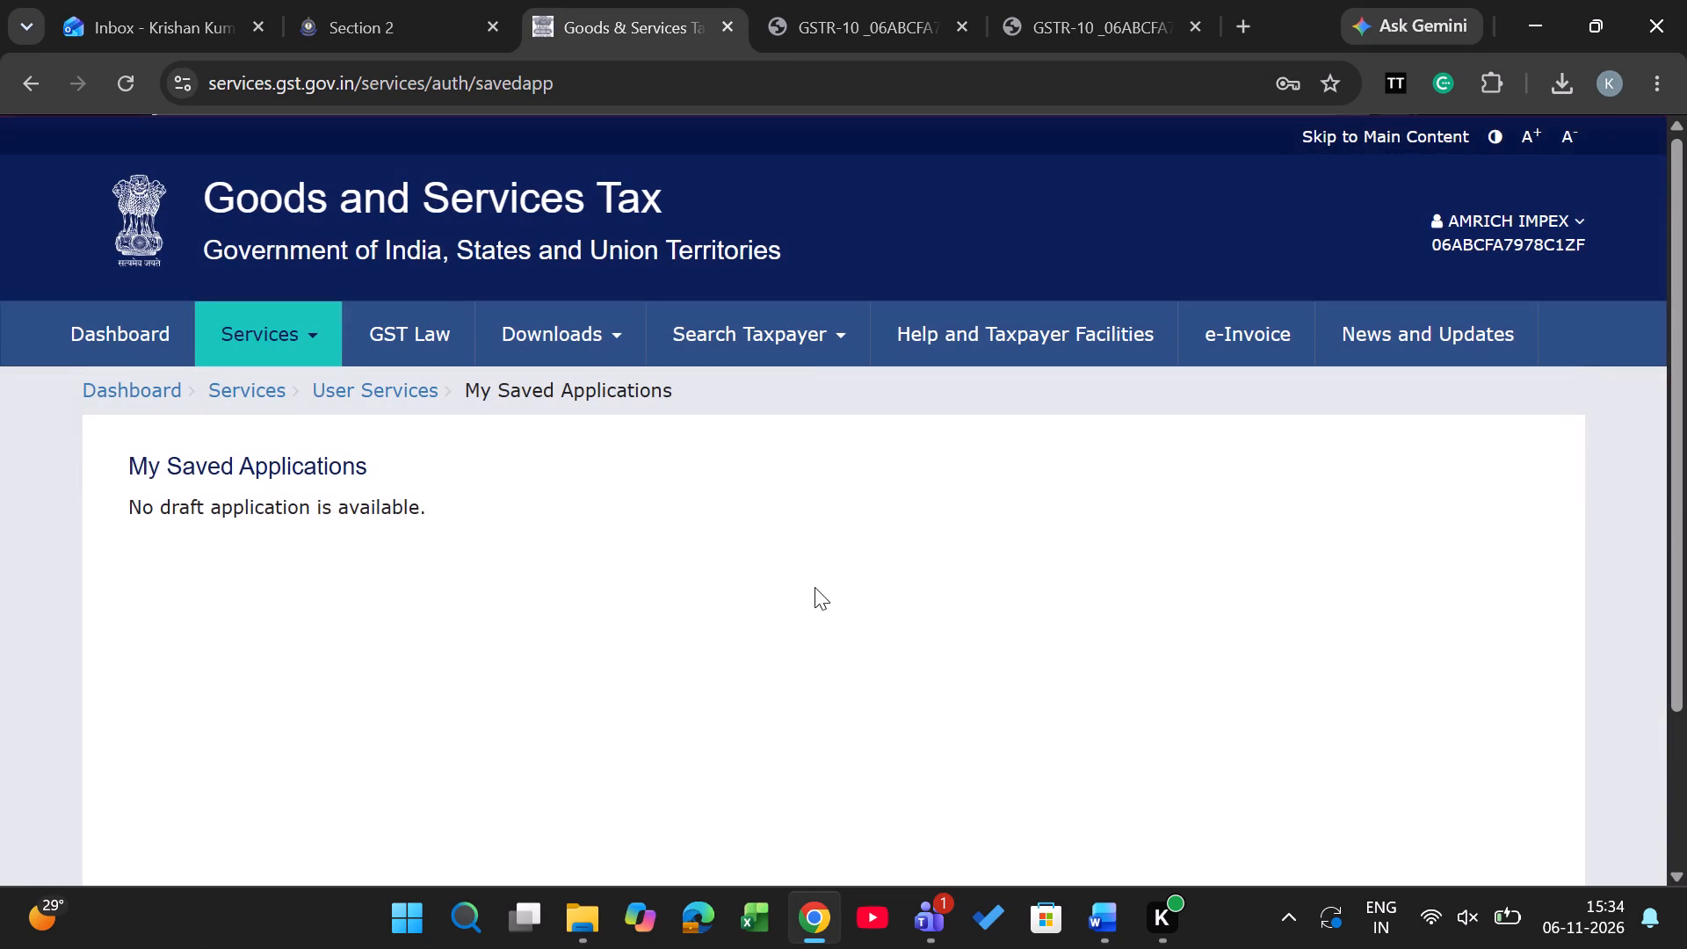
scroll(815, 587, down, 3)
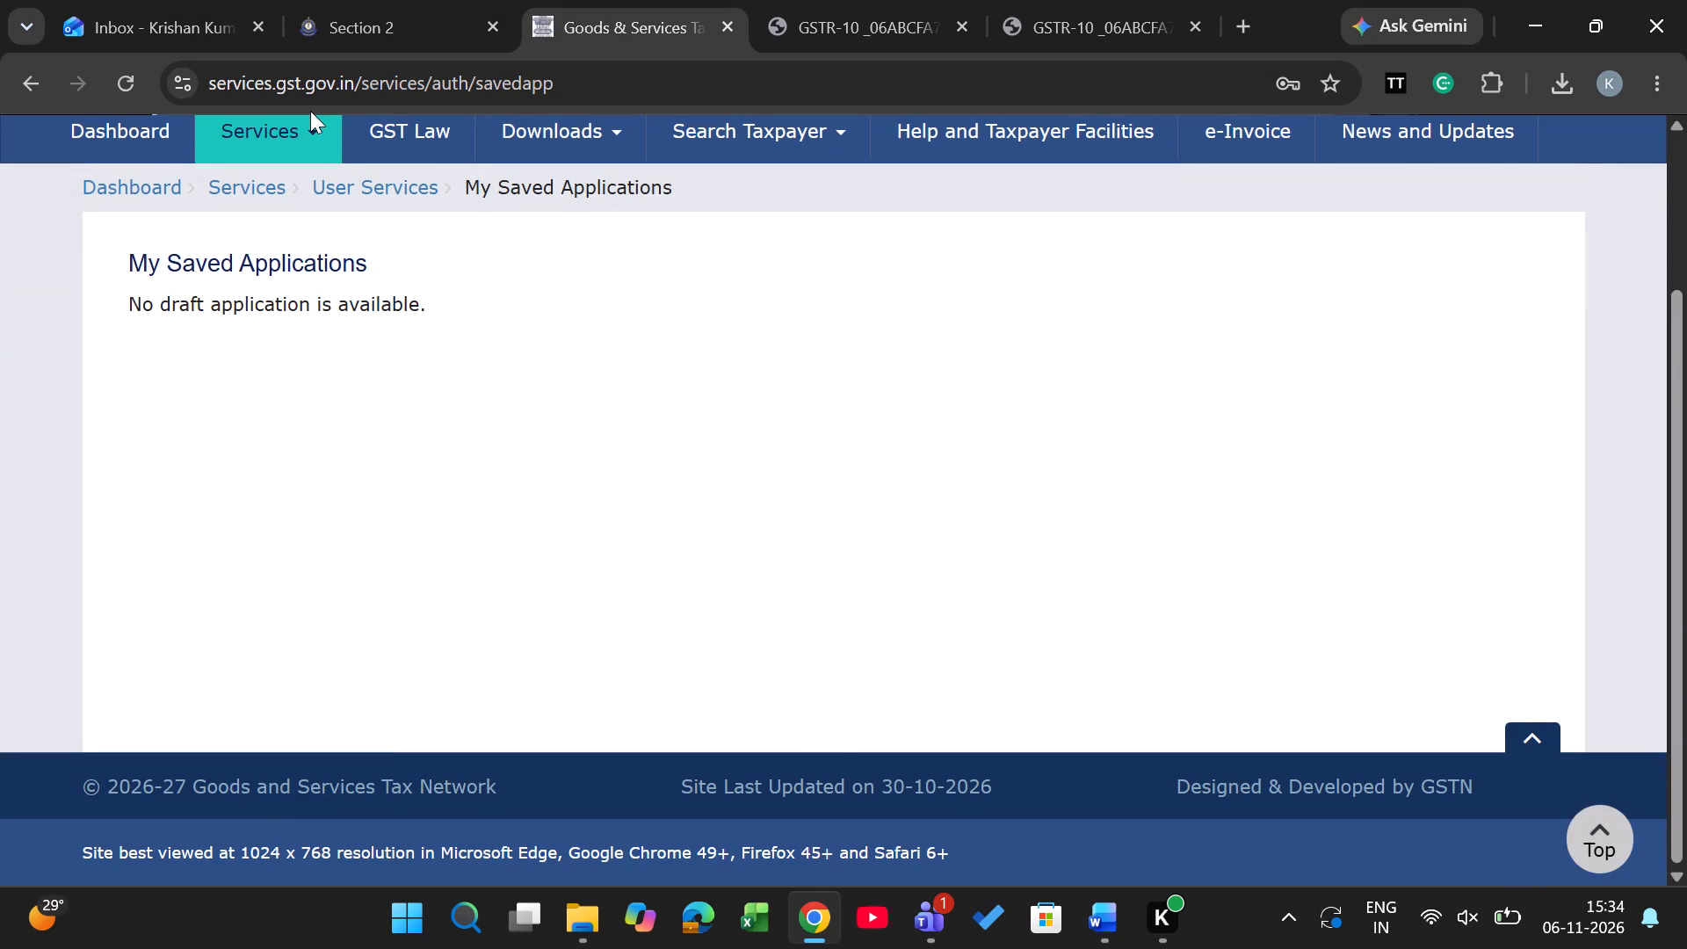
Go to My Applications and start another Intimation of Voluntary Payment - DRC-03 application dated 06/11/2026 to 06/11/2026.
click(329, 141)
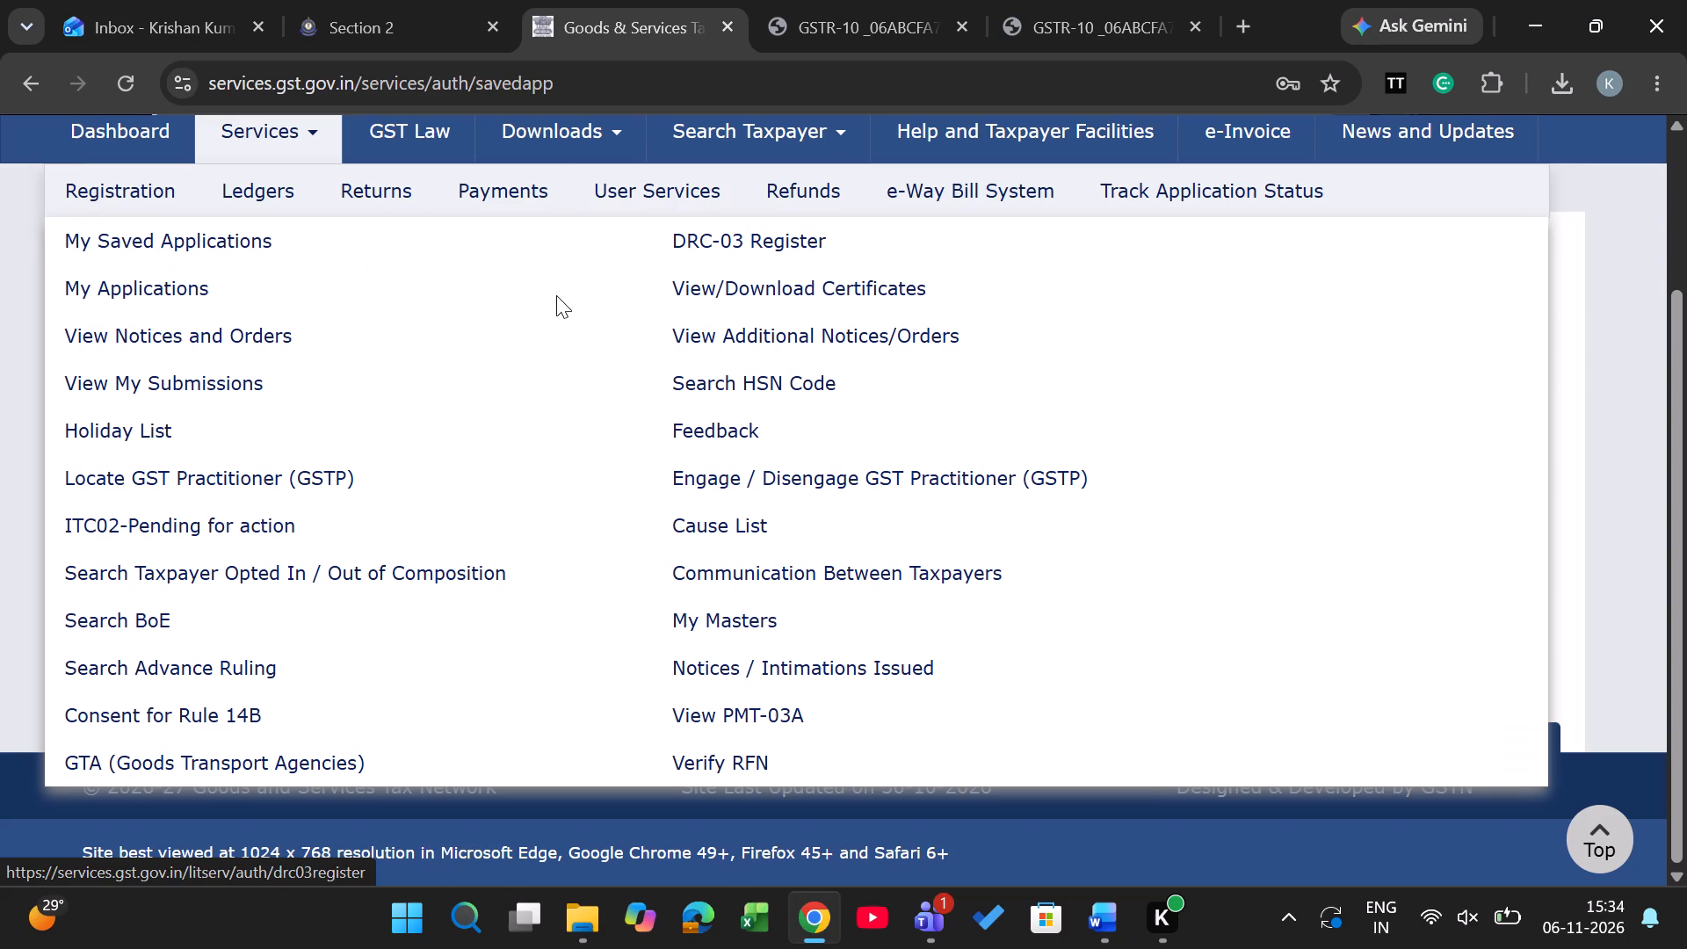
click(175, 277)
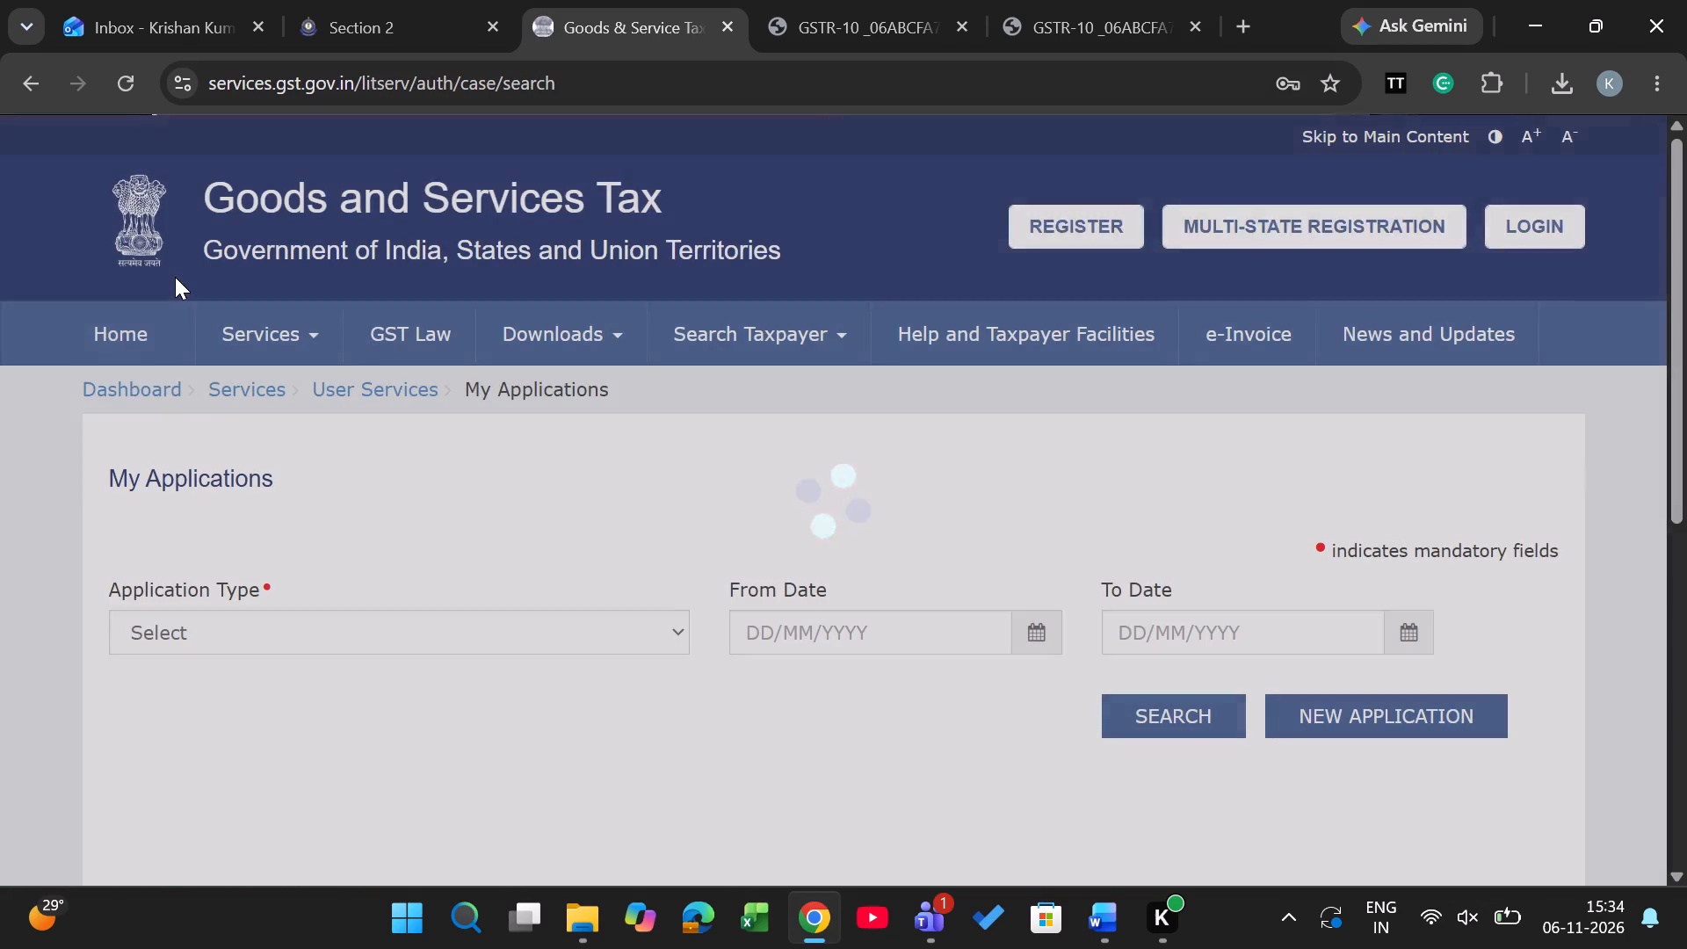
click(637, 627)
click(637, 627)
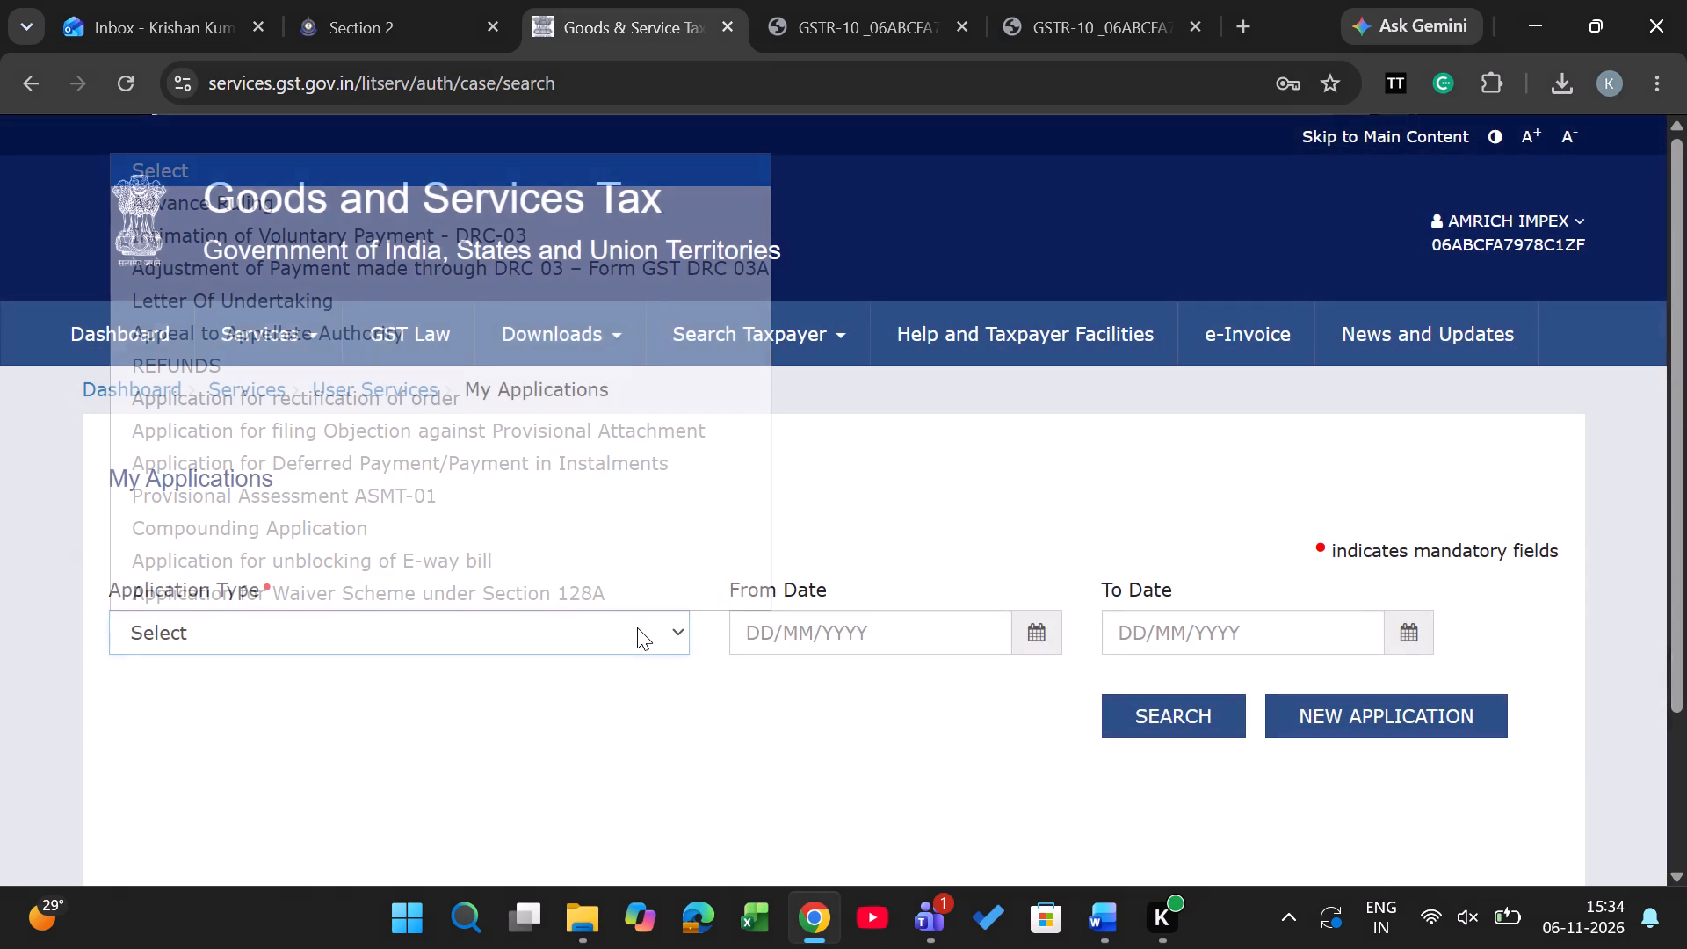
click(464, 237)
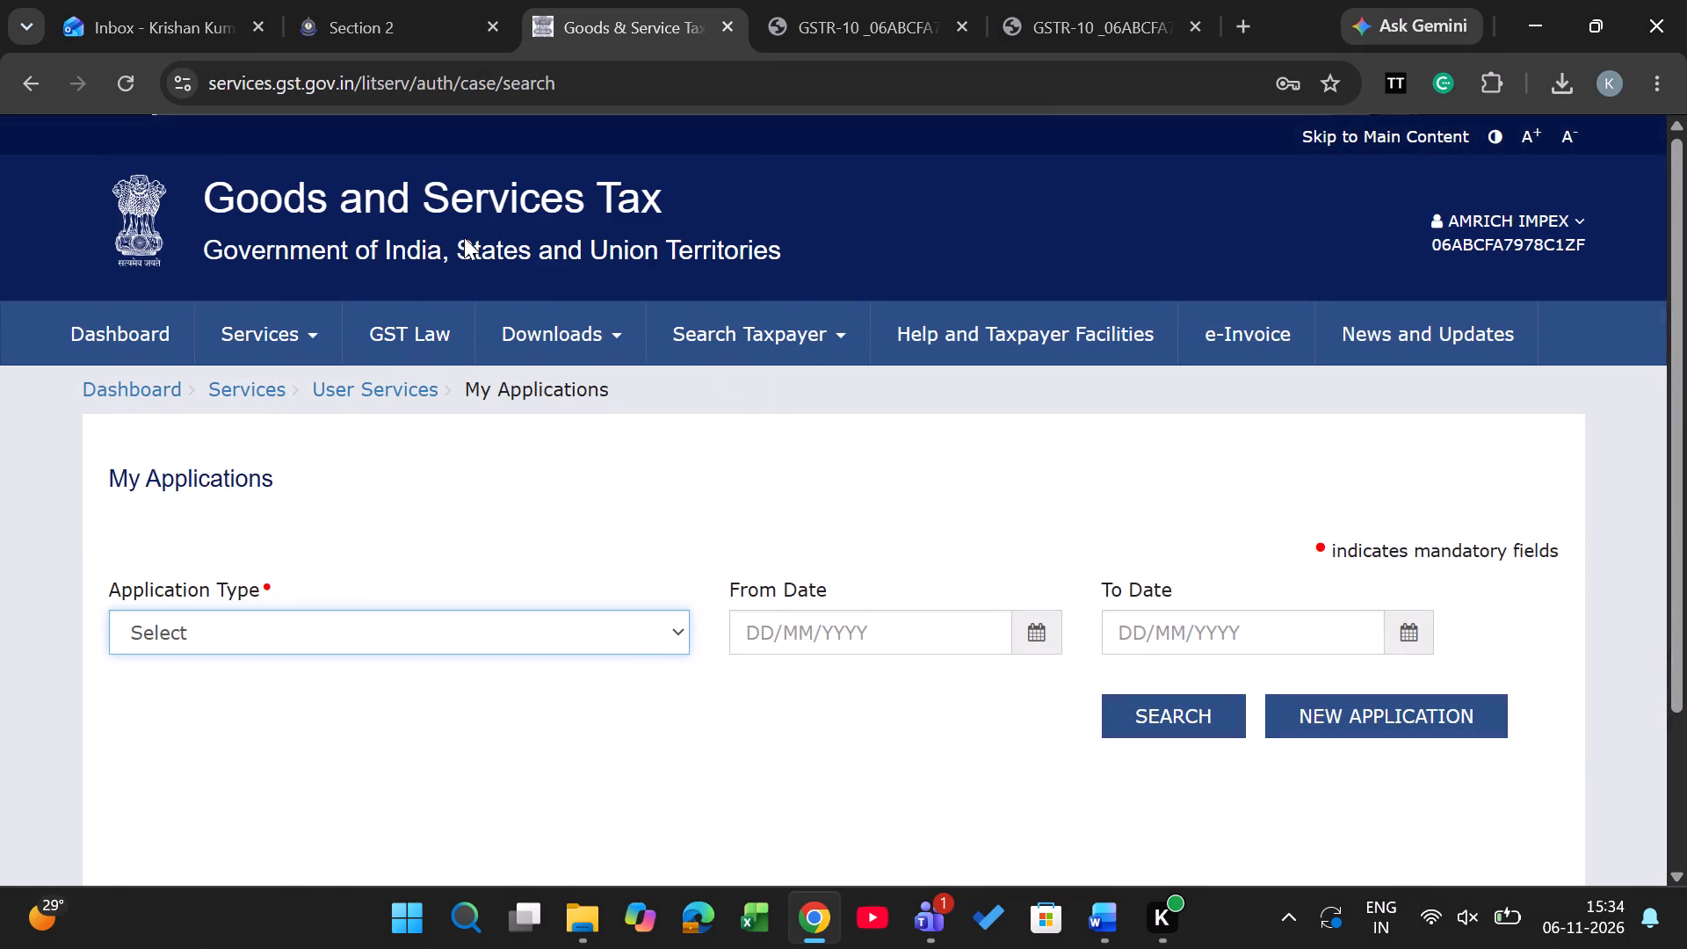
click(1037, 631)
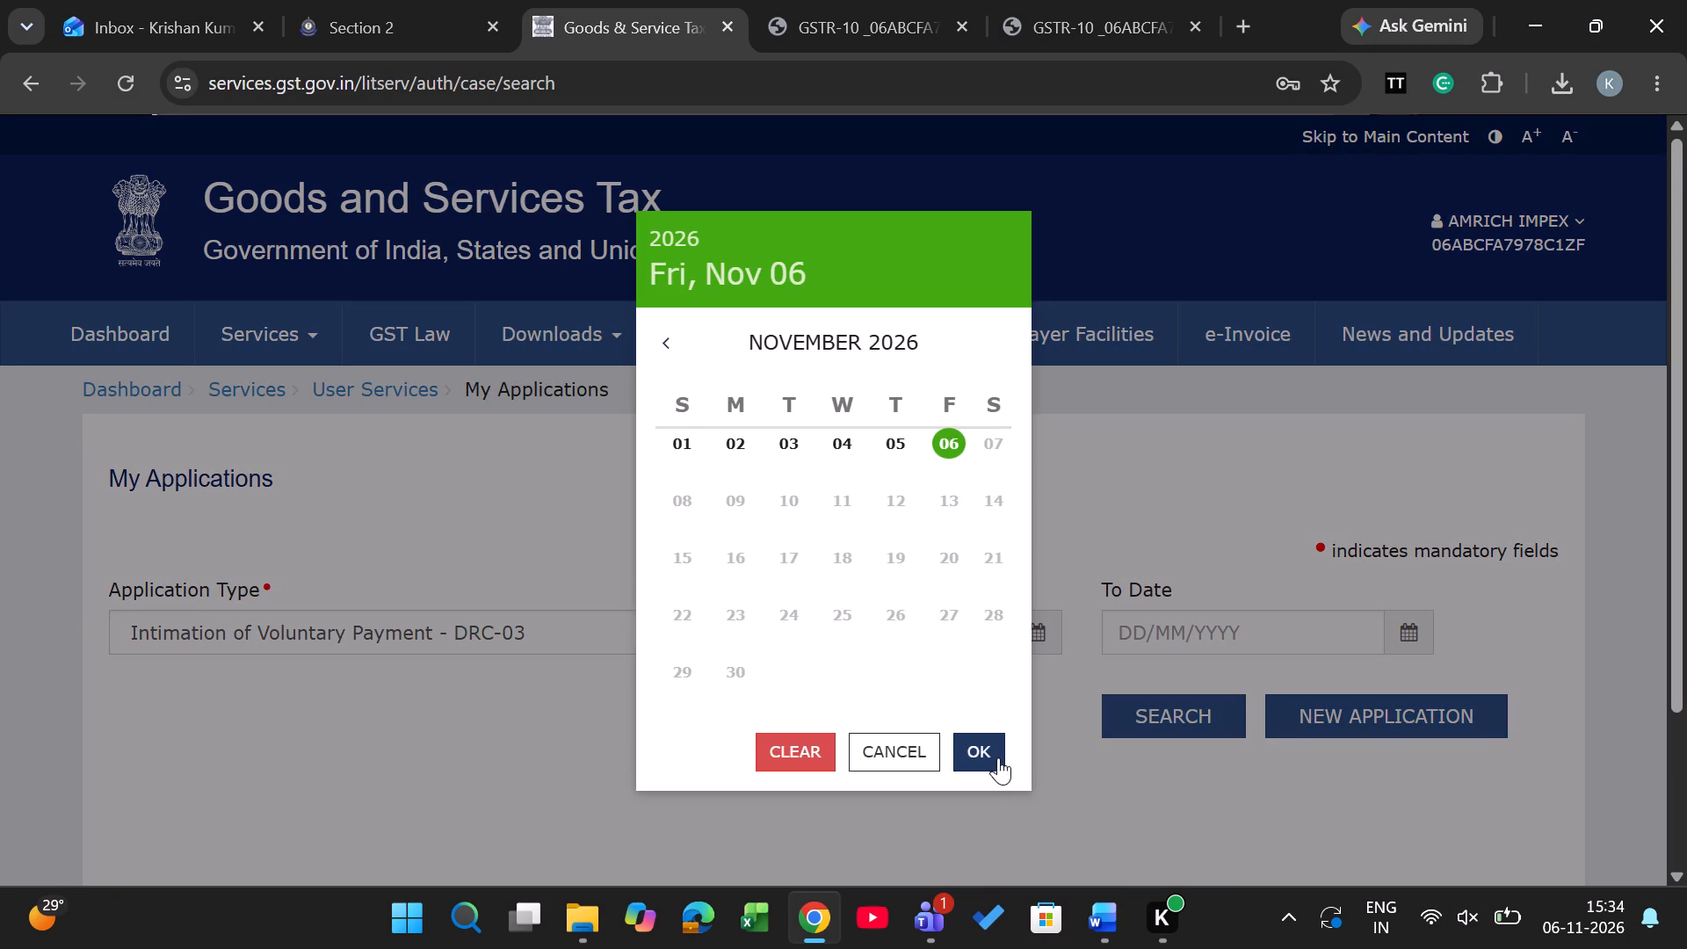
click(997, 757)
click(1404, 640)
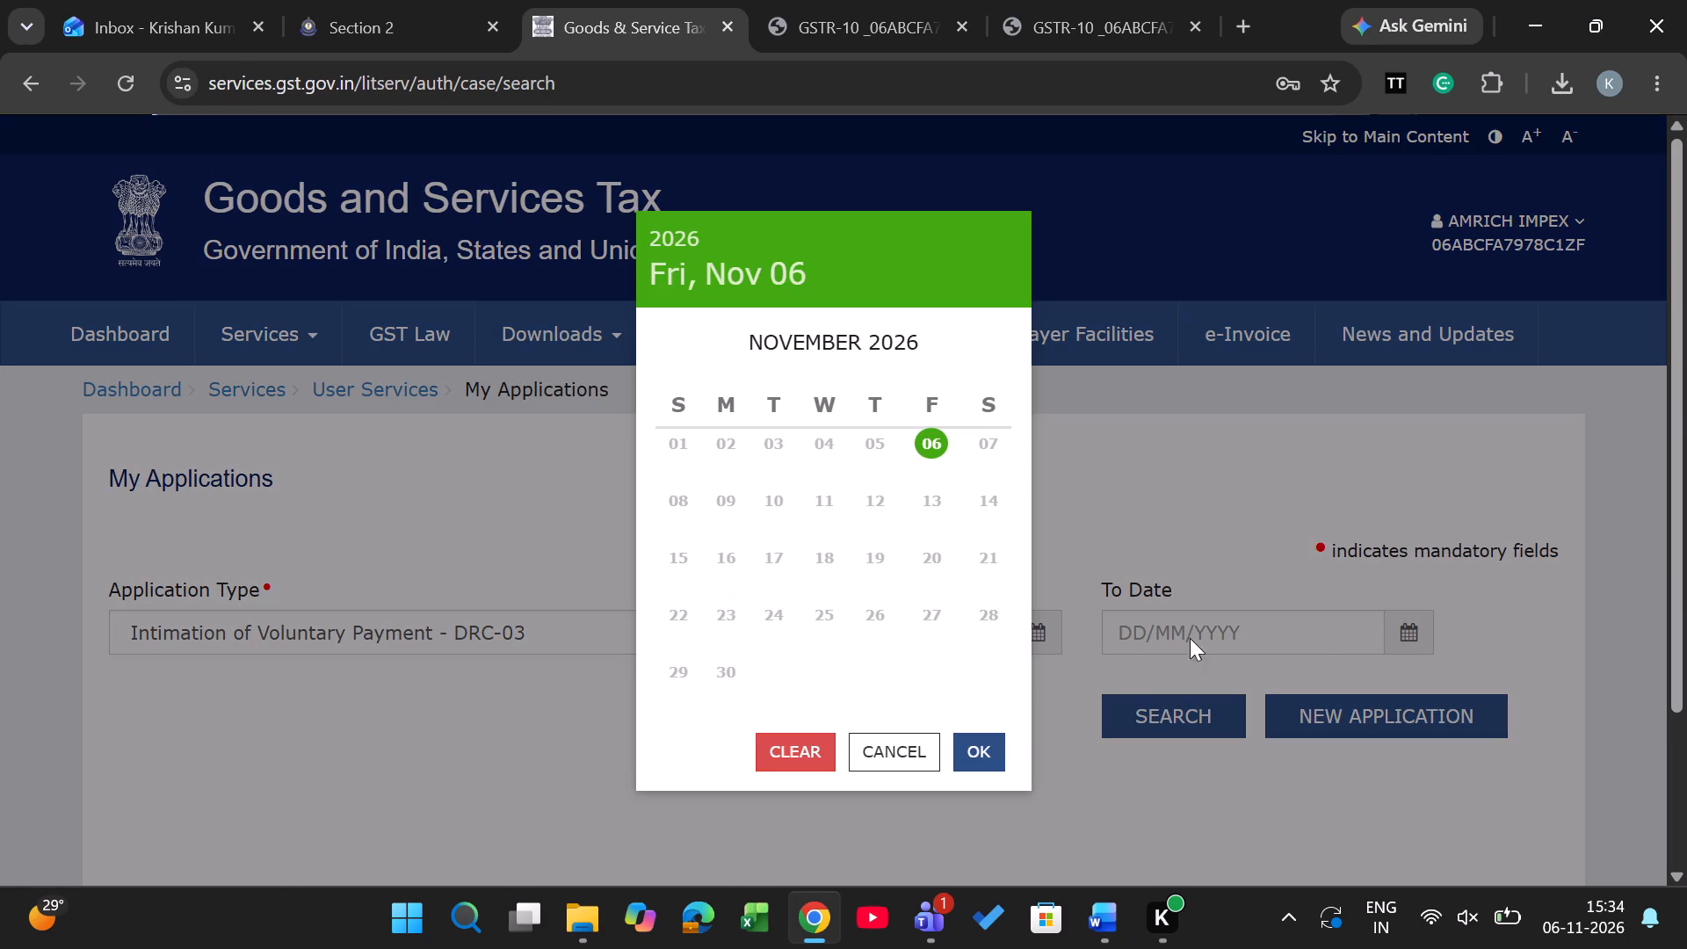
click(992, 741)
click(1313, 733)
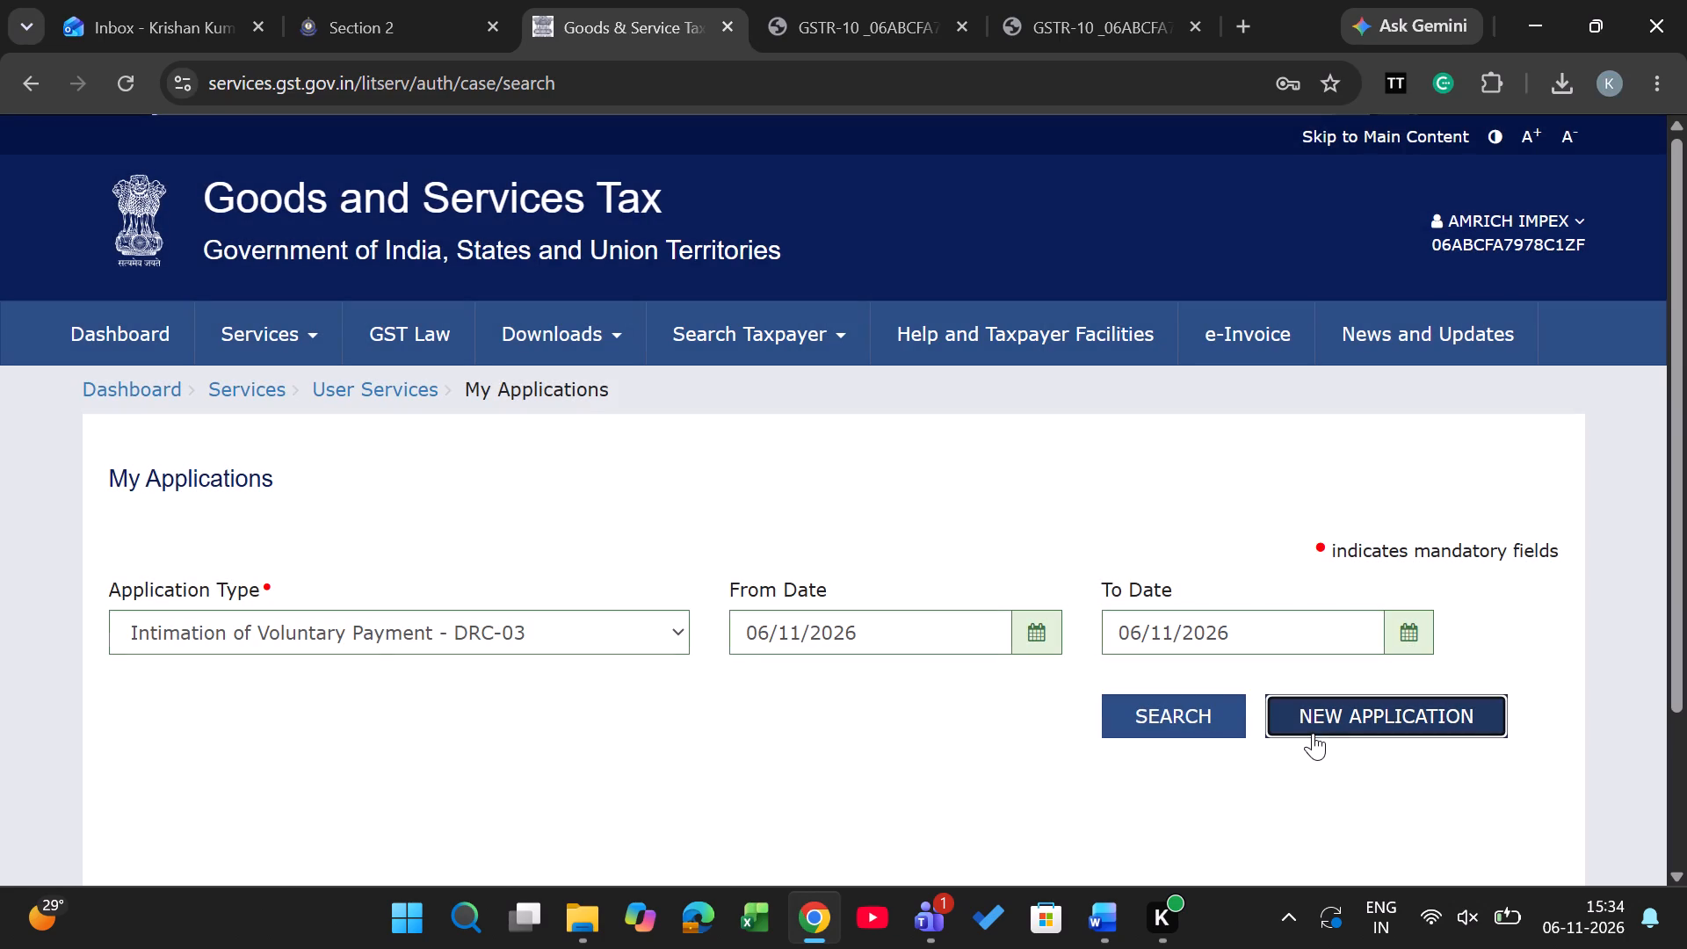
Open the DRC-03 form version for payments already made and review its Cause Of Payment options and payment sections.
scroll(1068, 723, down, 3)
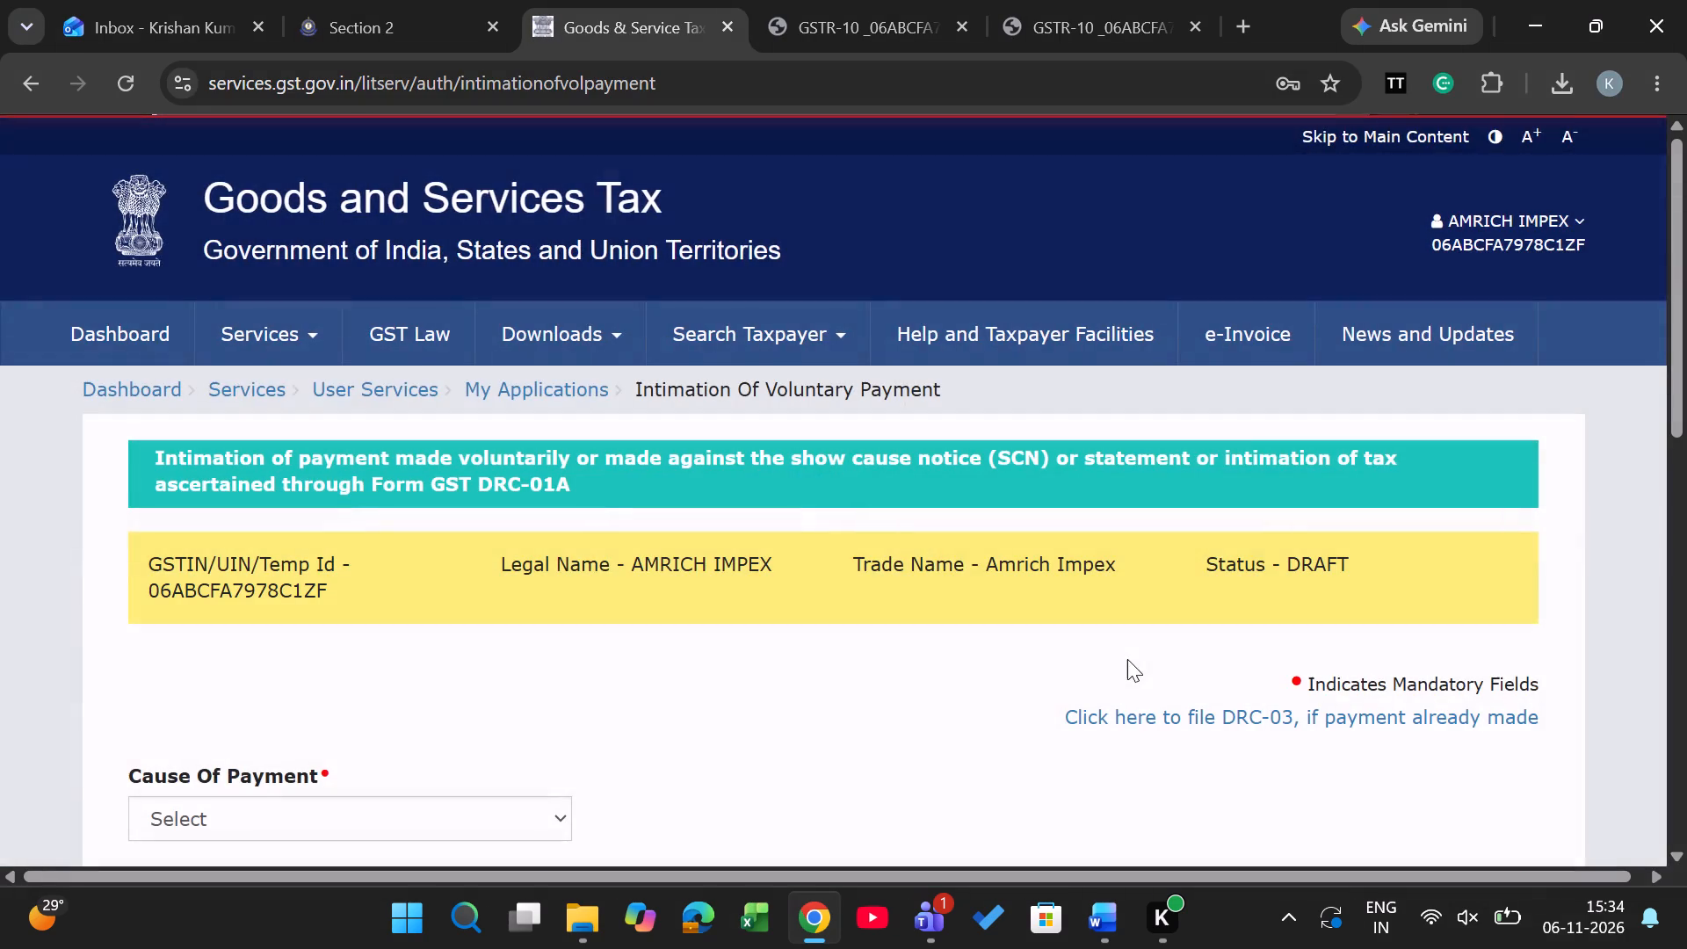
scroll(1127, 659, down, 1)
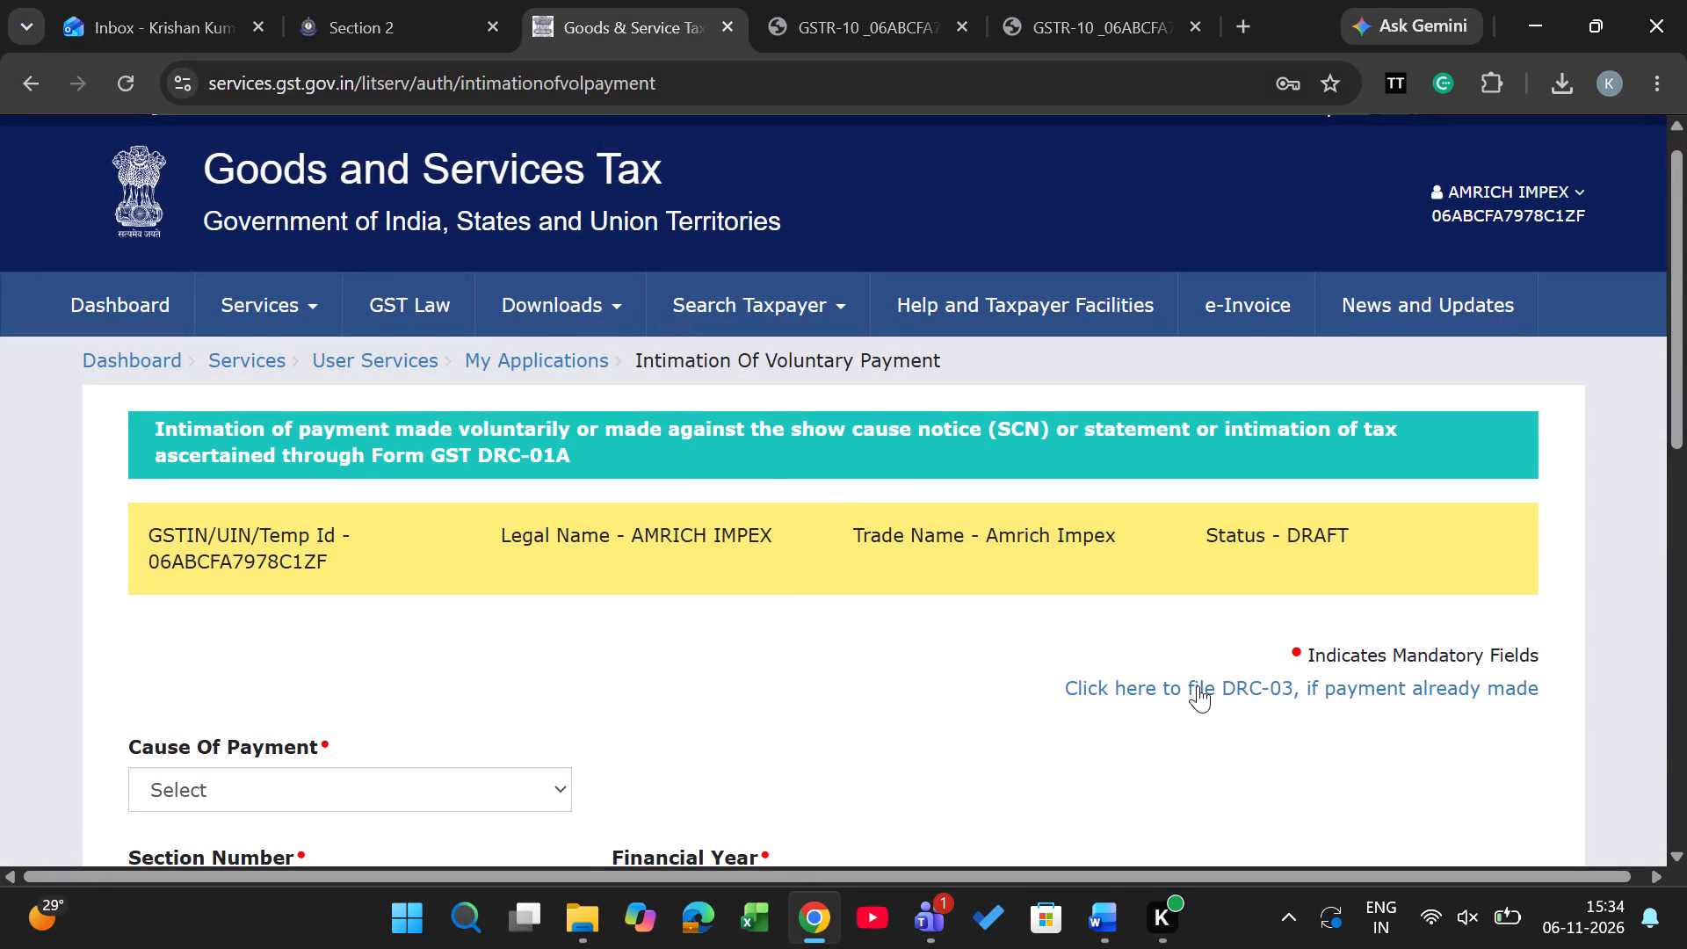
click(1198, 685)
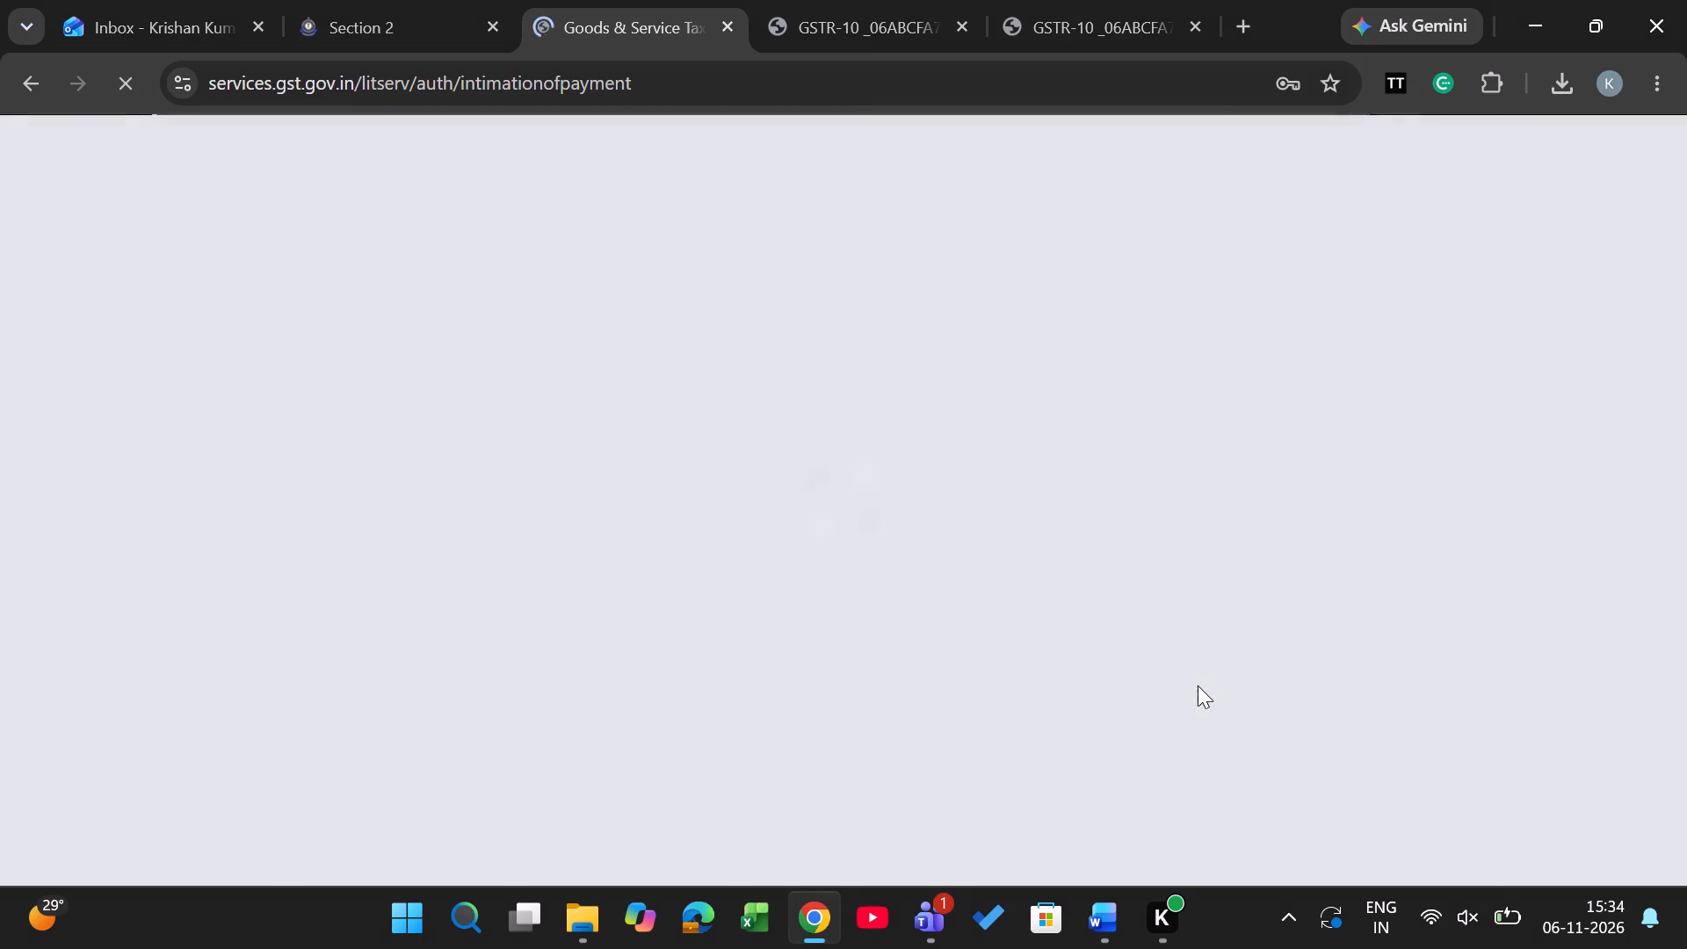
scroll(973, 670, down, 2)
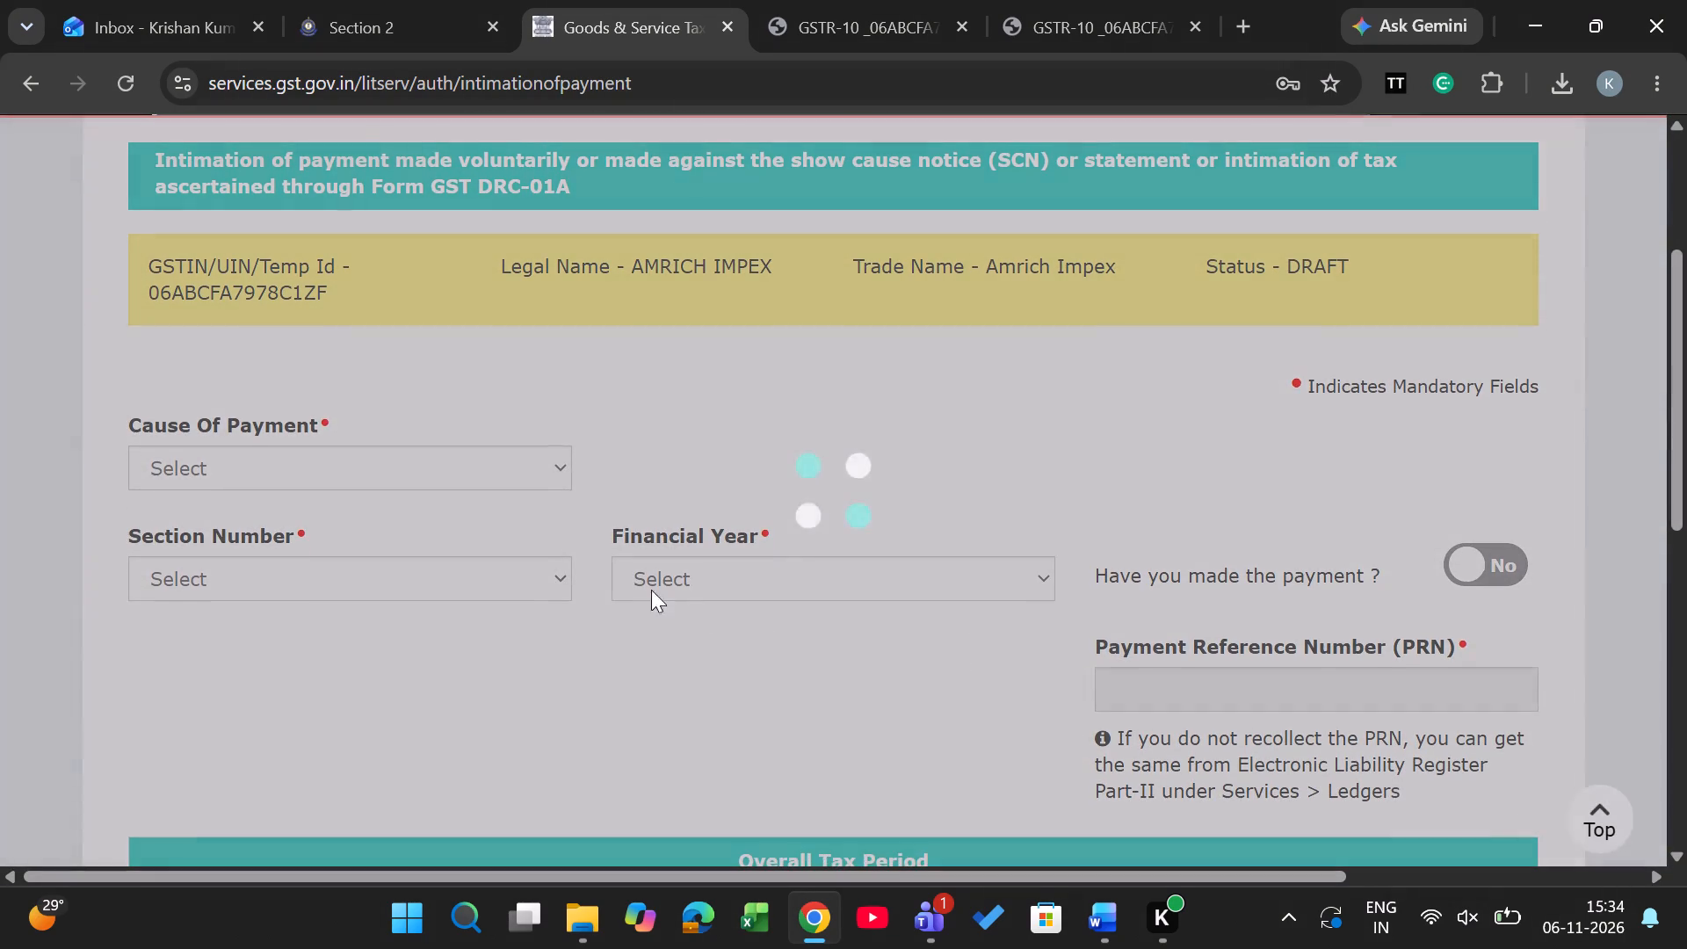
click(511, 469)
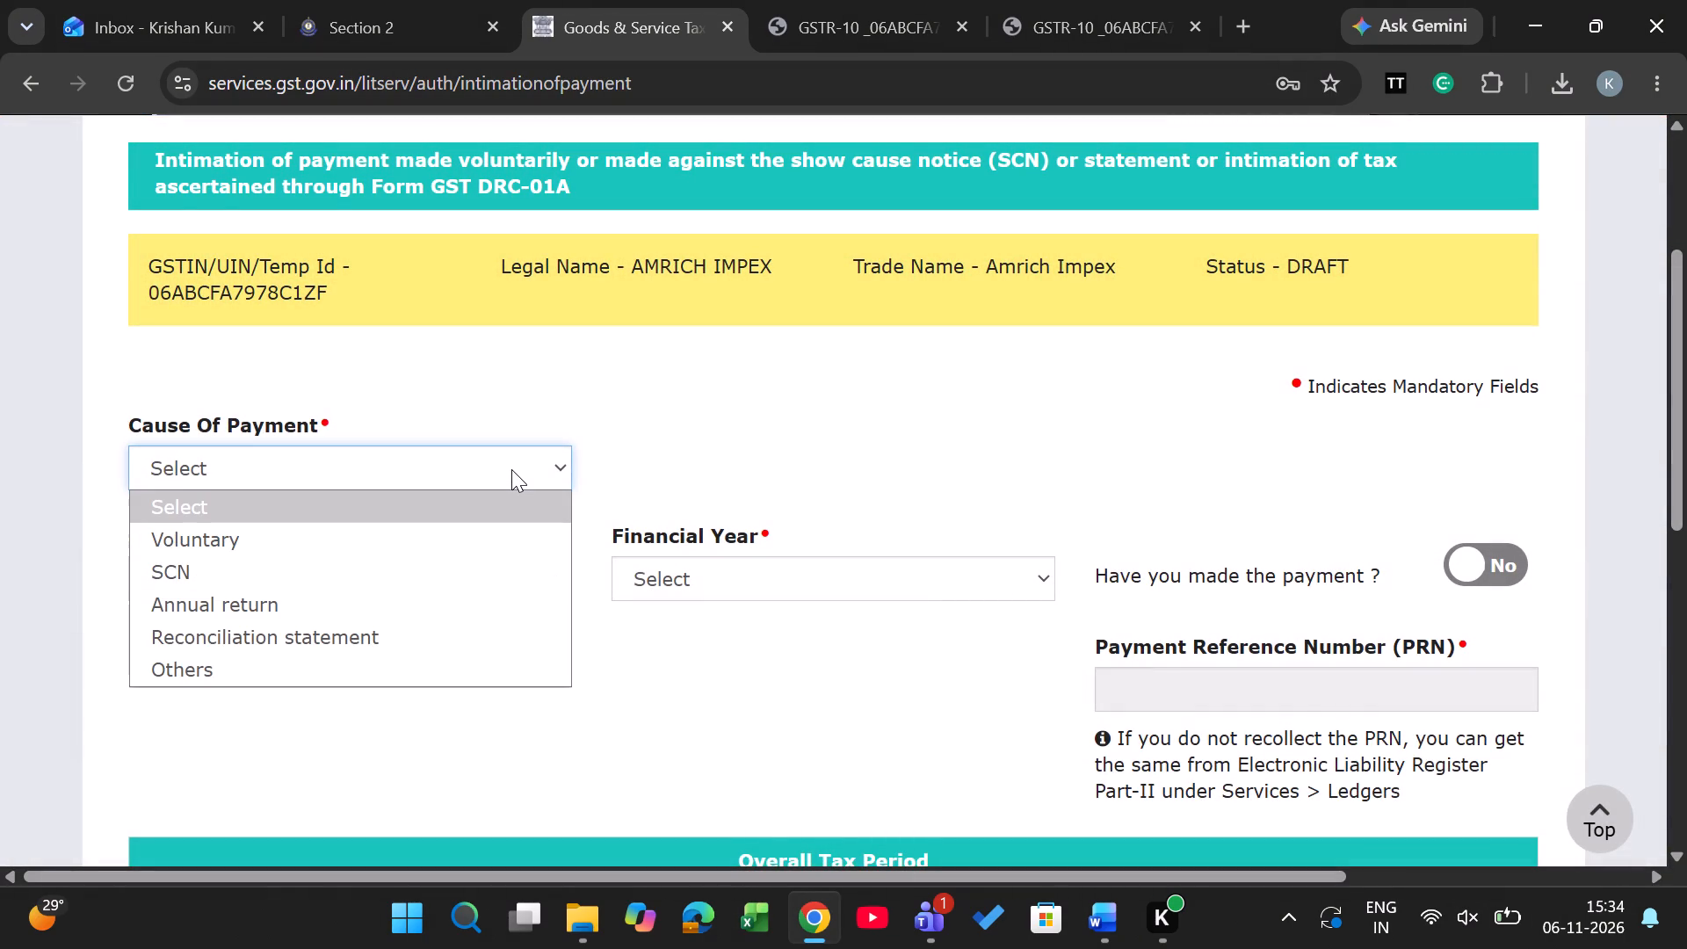
click(892, 518)
scroll(892, 518, down, 3)
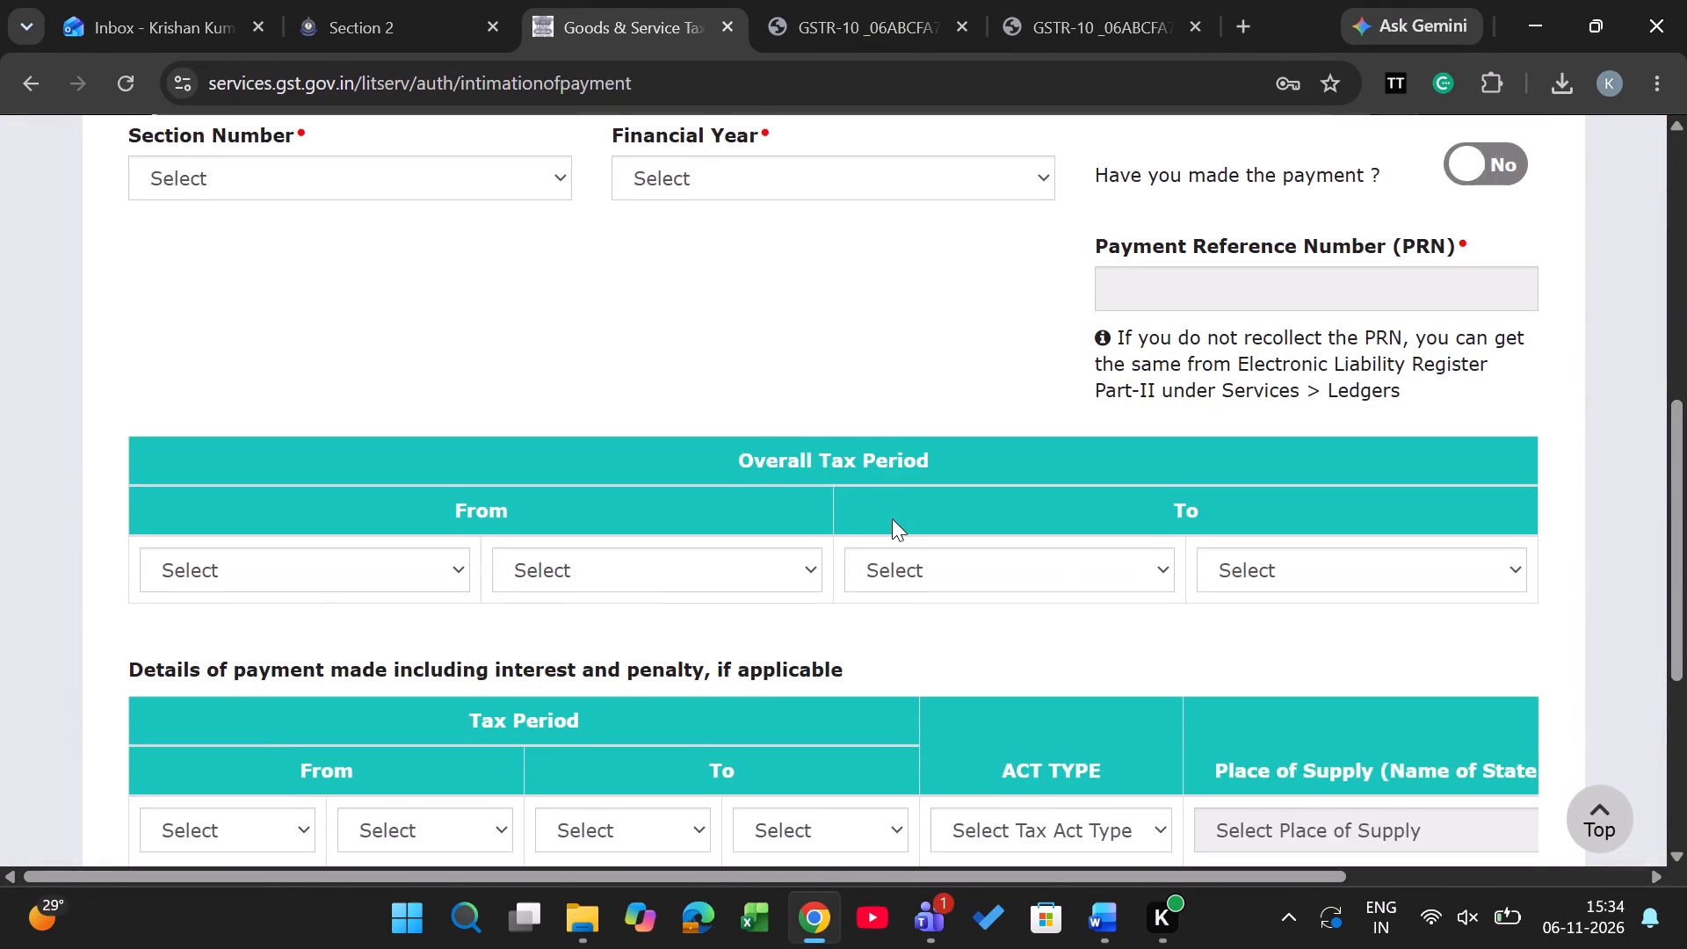
scroll(892, 518, down, 5)
scroll(892, 518, up, 3)
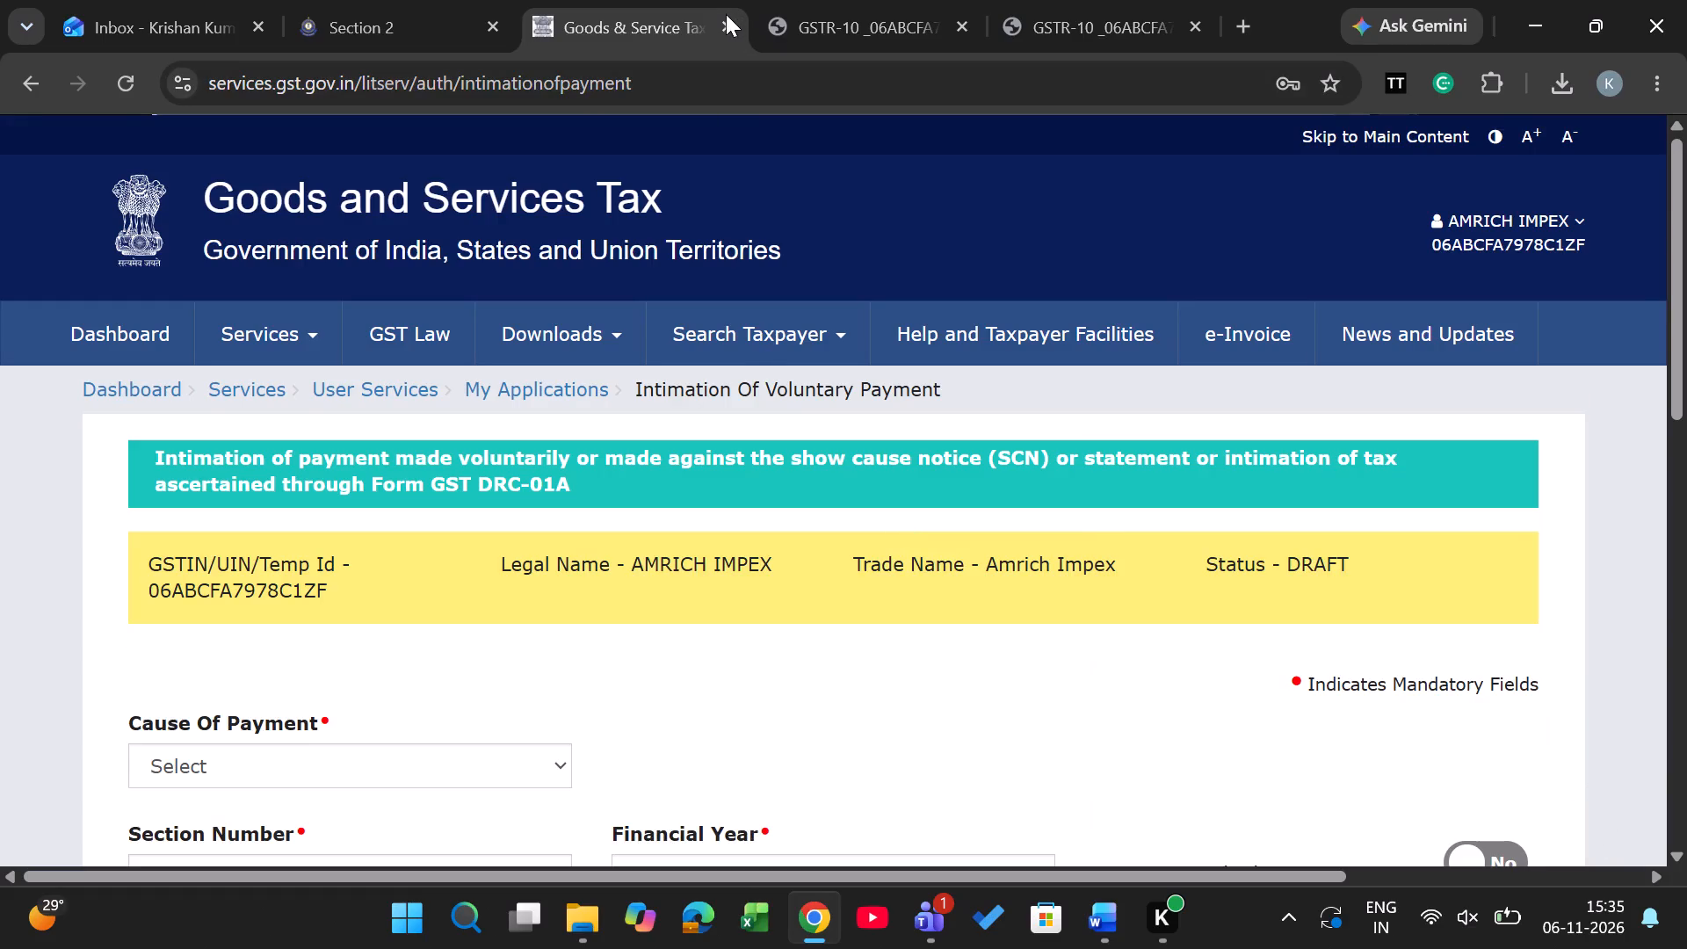
Close the DRC-03 form tab and both draft GSTR-10 PDF tabs.
click(725, 15)
click(725, 15)
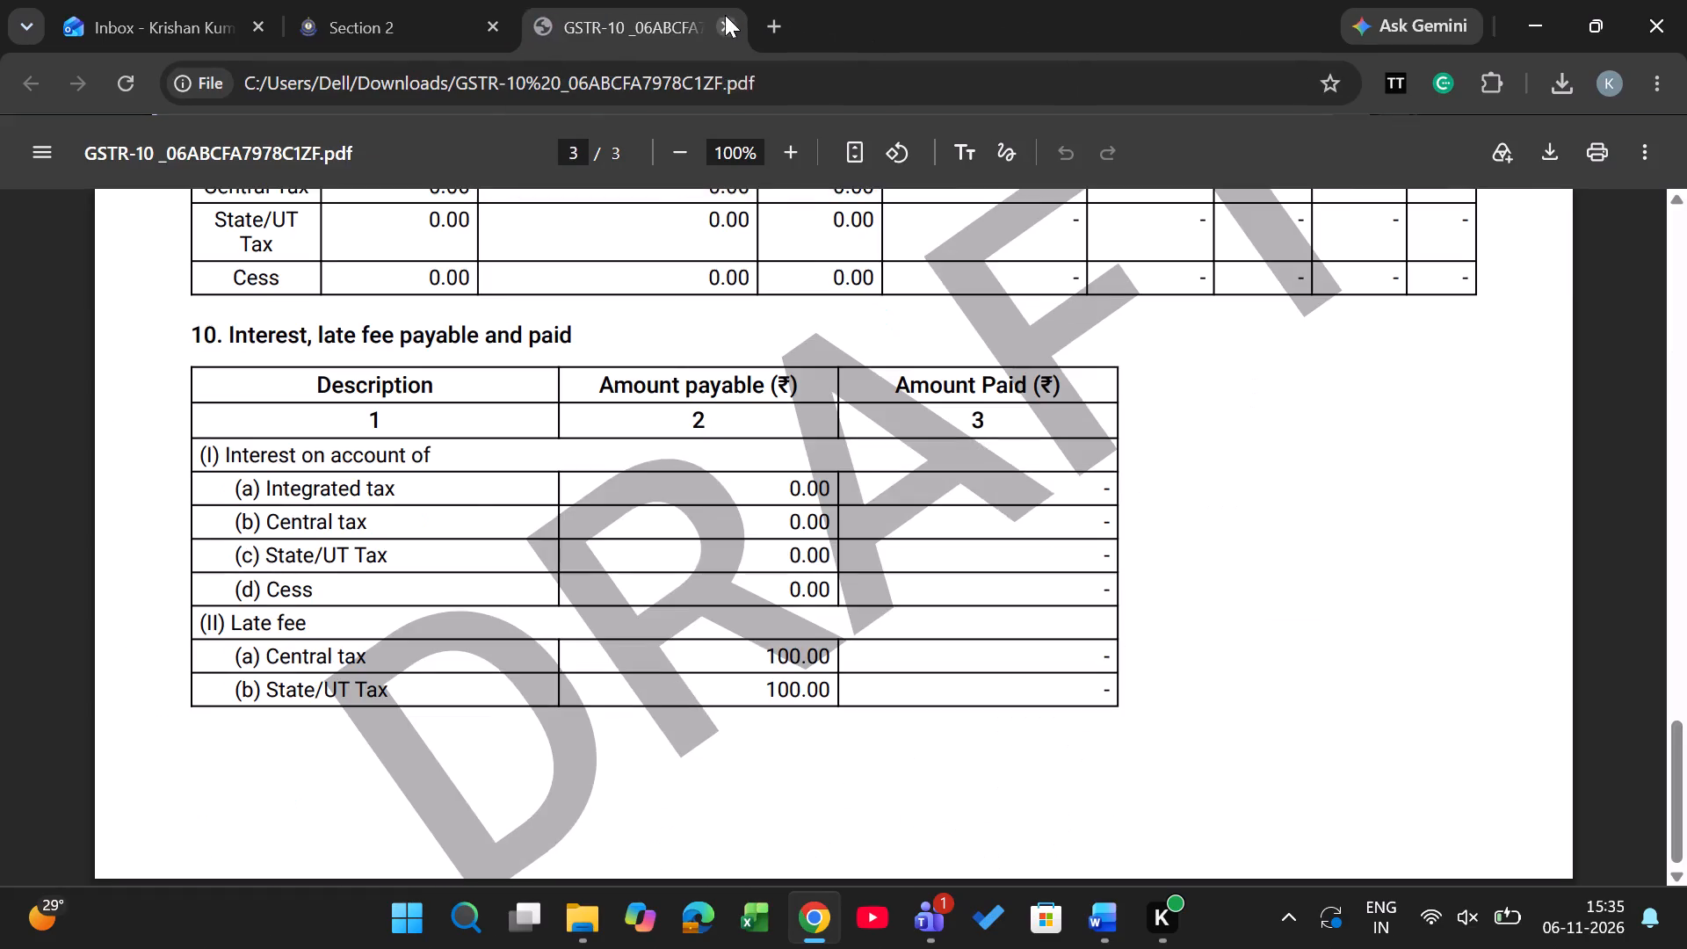
click(725, 15)
Open the GST portal home page in a new browser tab and dismiss the process reforms announcement.
click(699, 17)
text(gst)
key(Right)
key(Return)
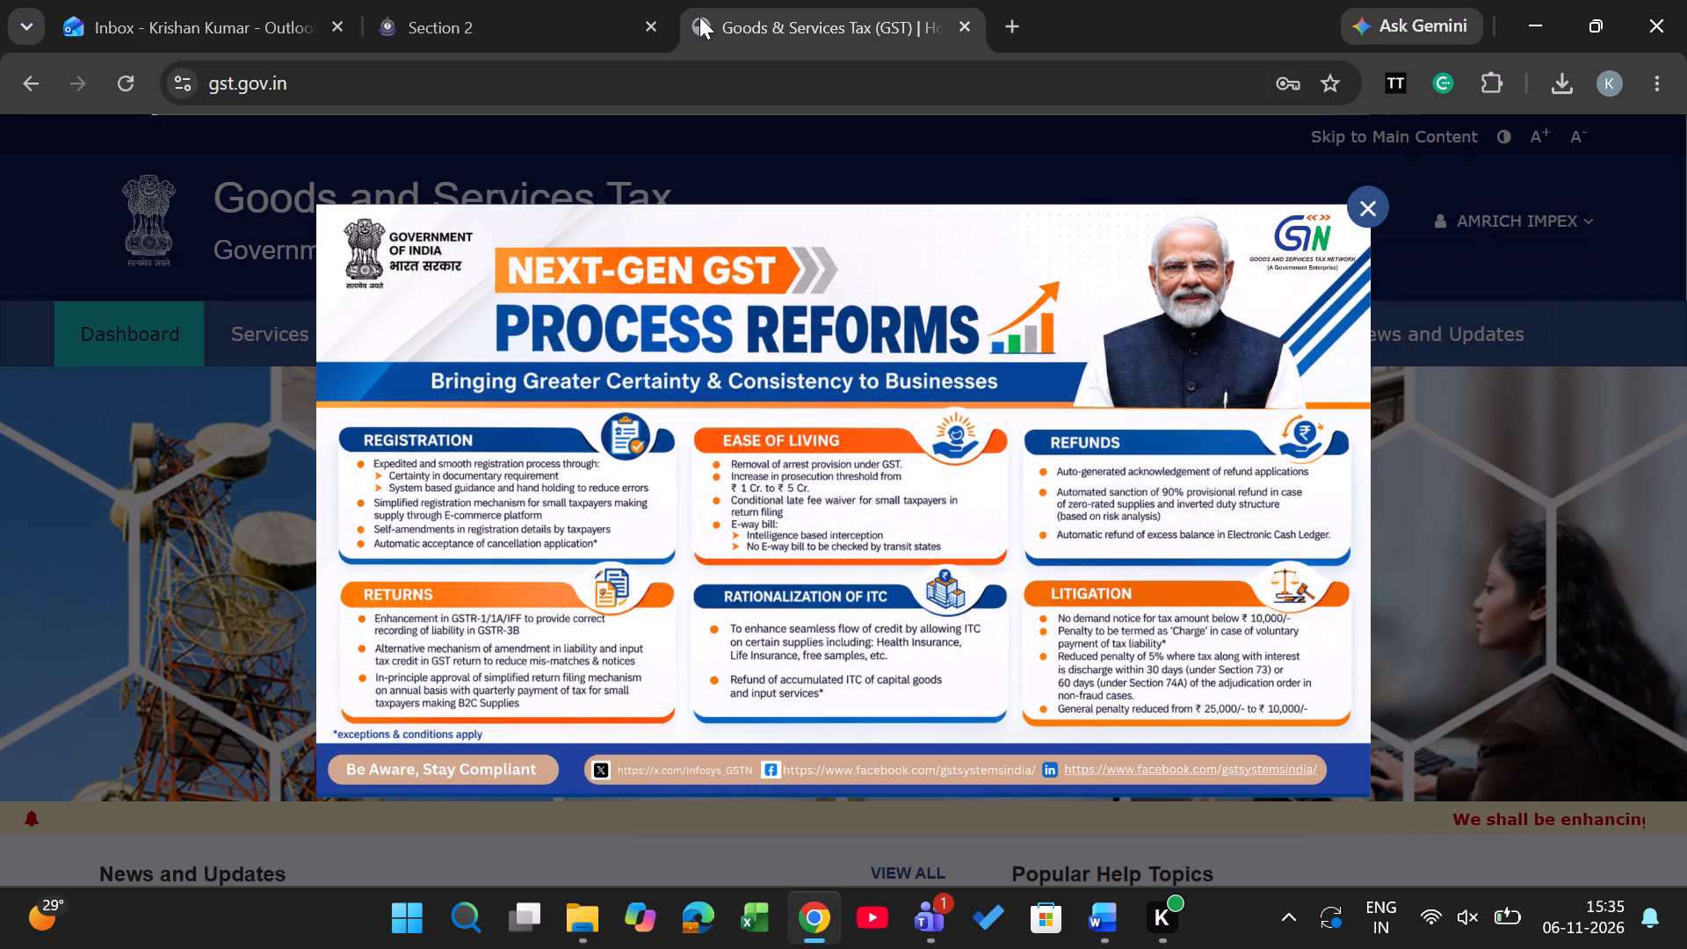
click(1359, 199)
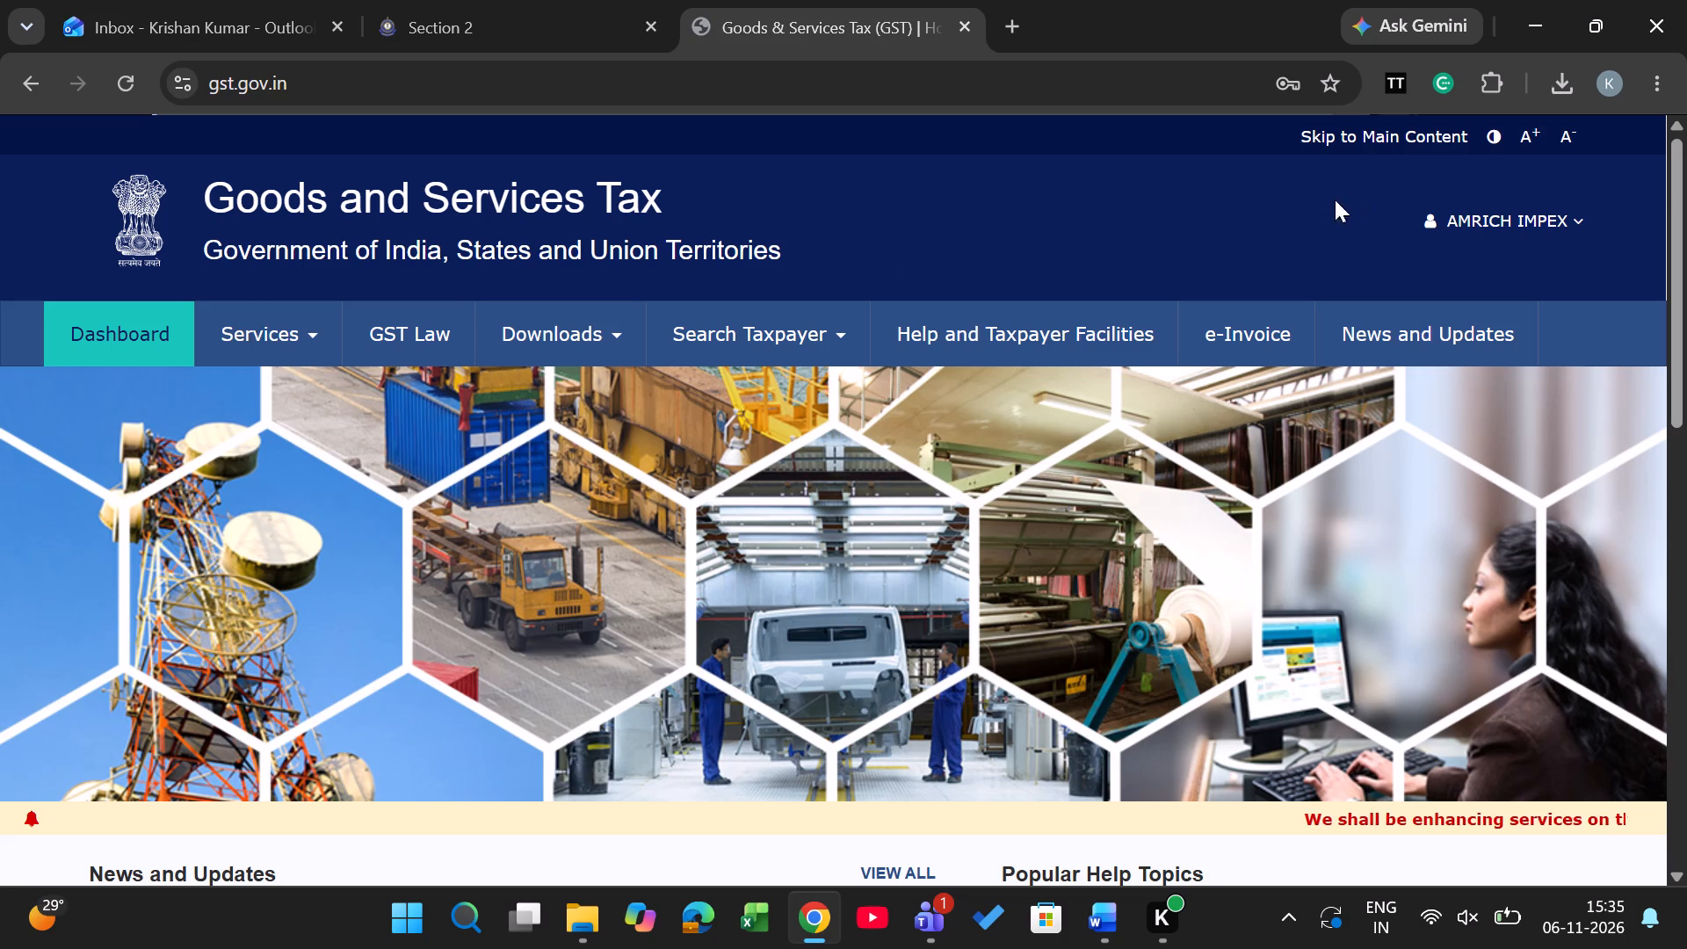
Go to the Final Return service and open Amrich Impex's GSTR-10 return.
click(293, 329)
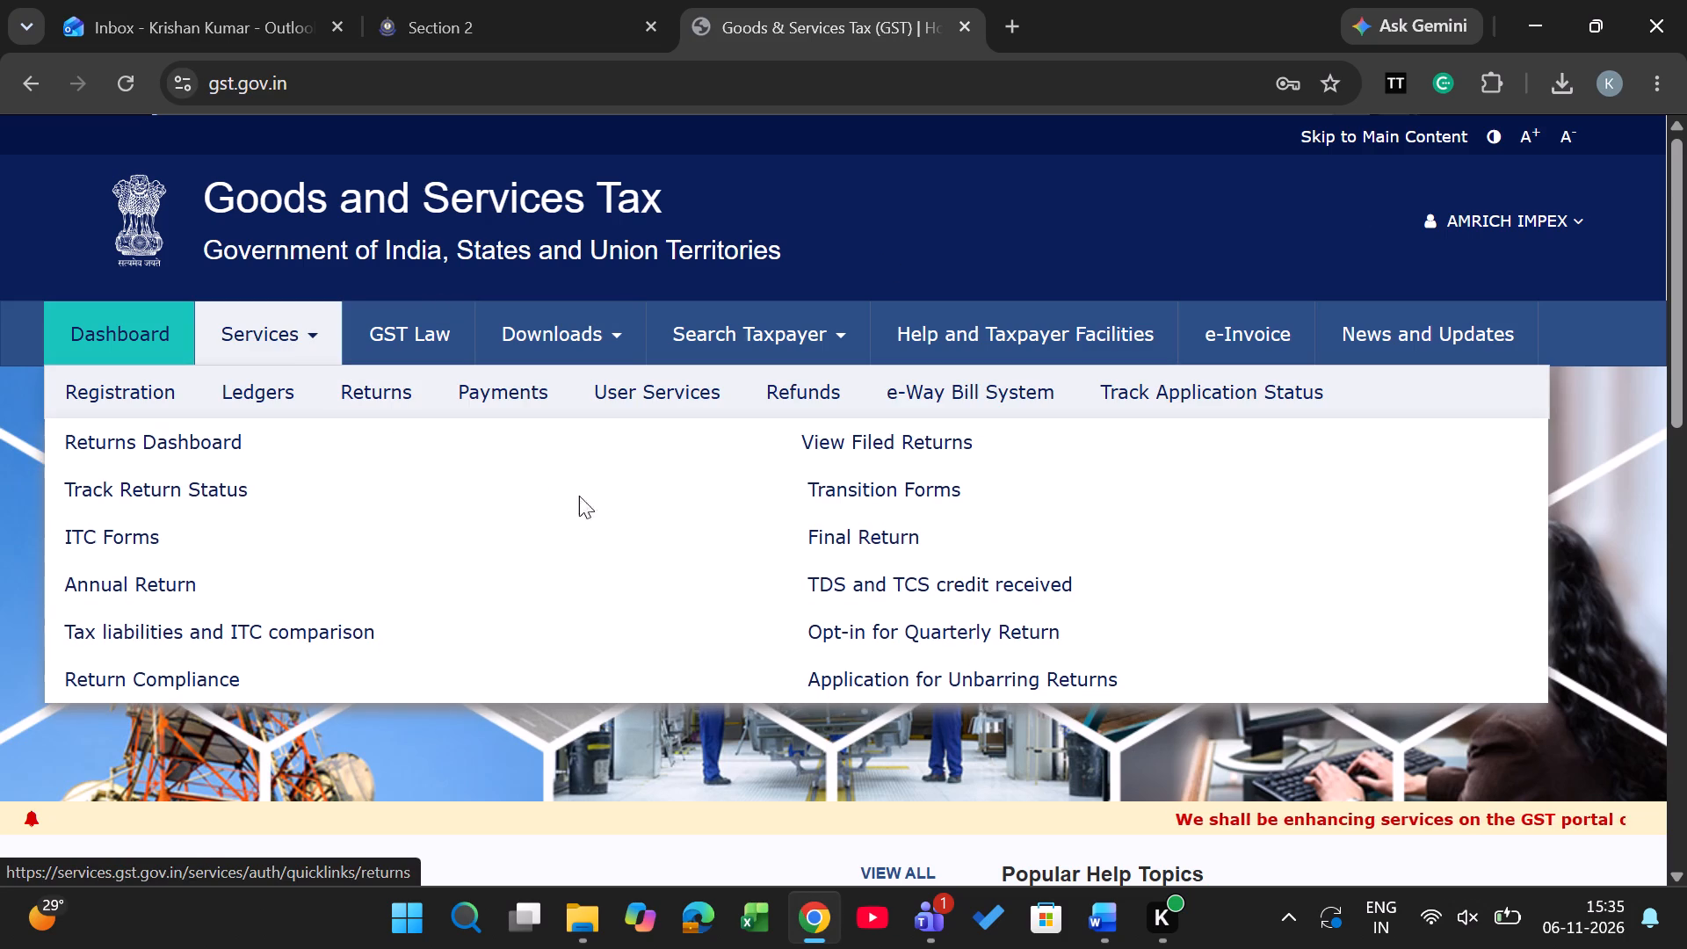
click(859, 531)
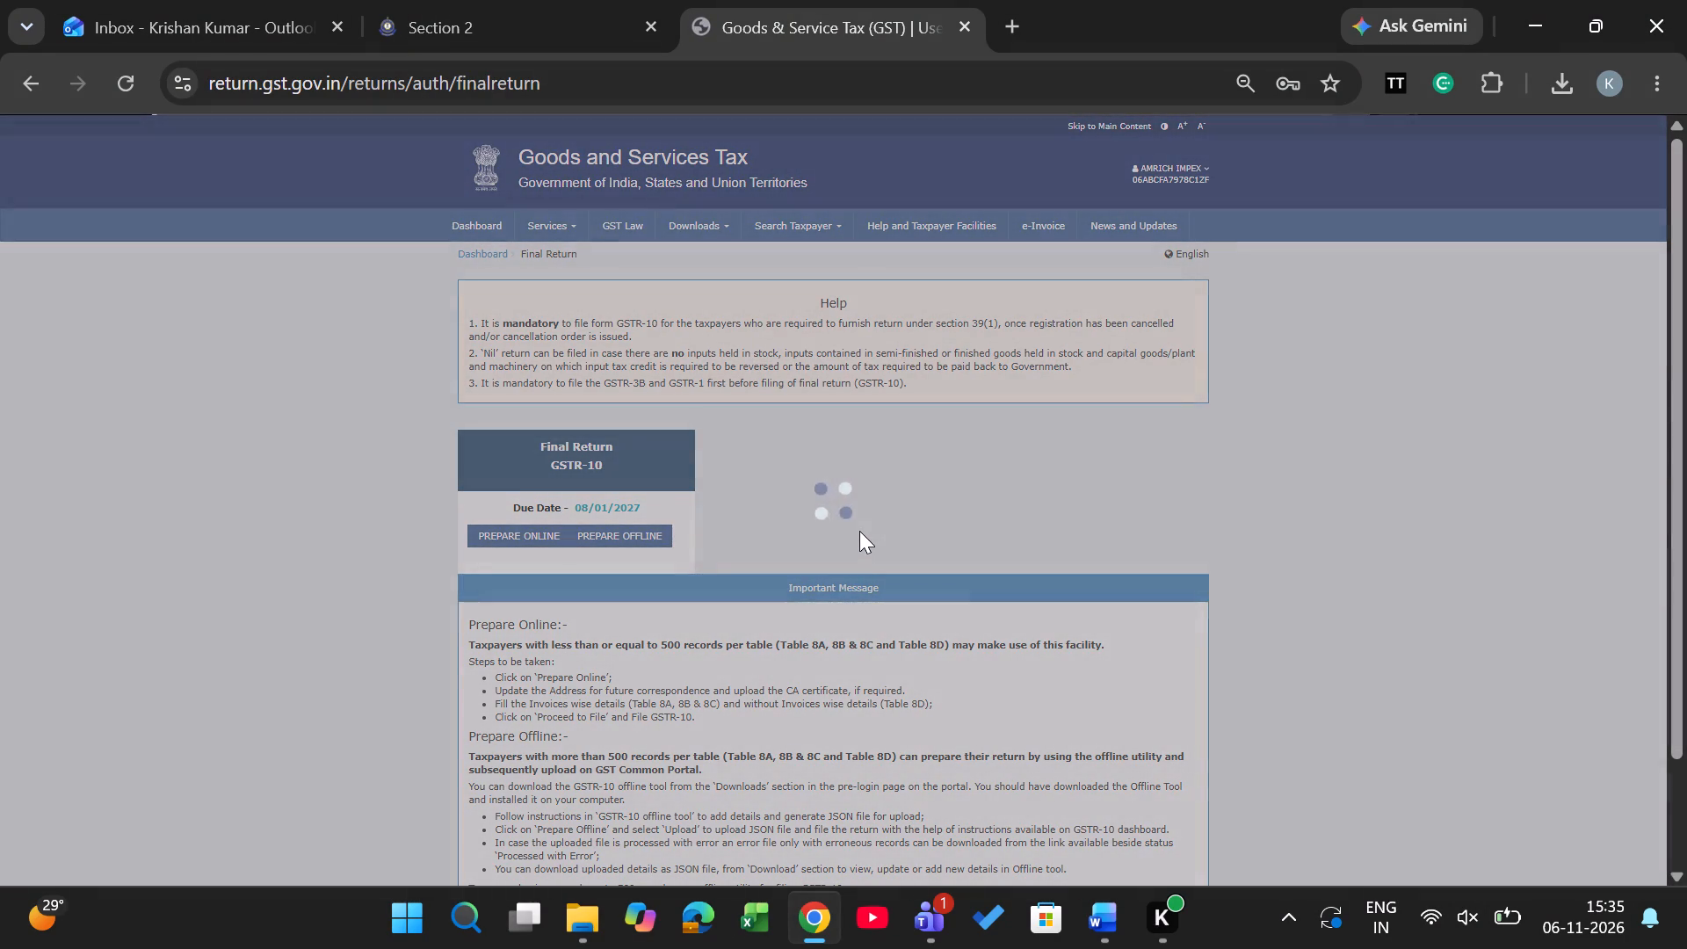
click(581, 467)
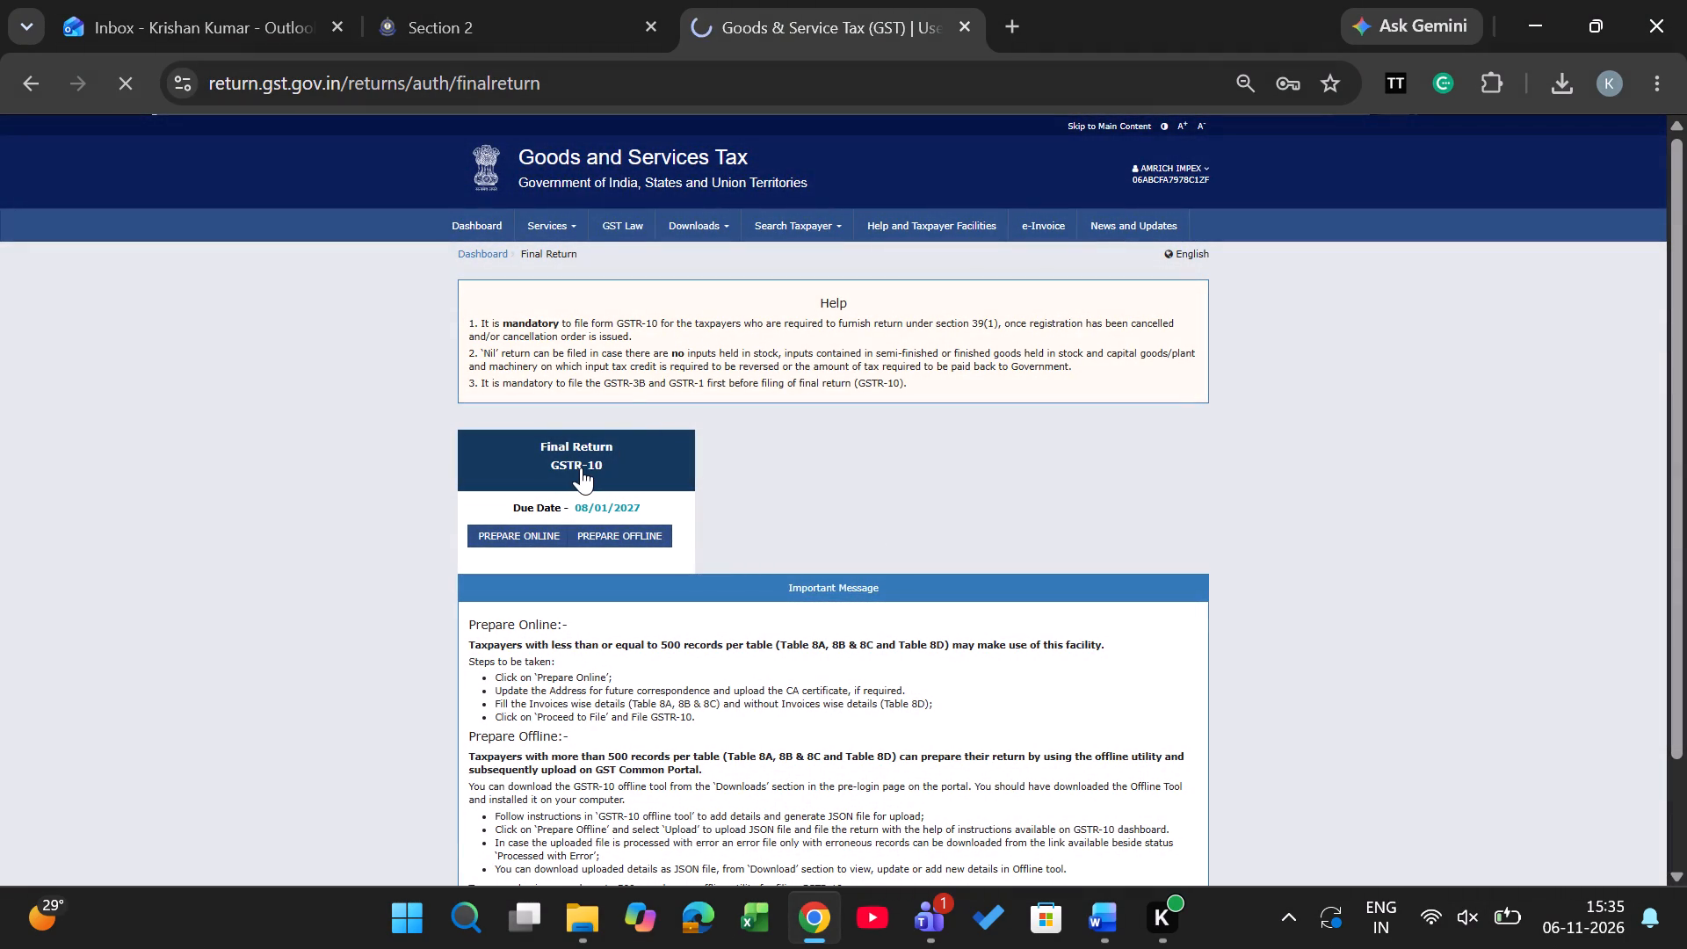
Generate the draft GSTR-10 preview PDF, open it and review the Table 8 and Table 9 details.
scroll(794, 540, down, 3)
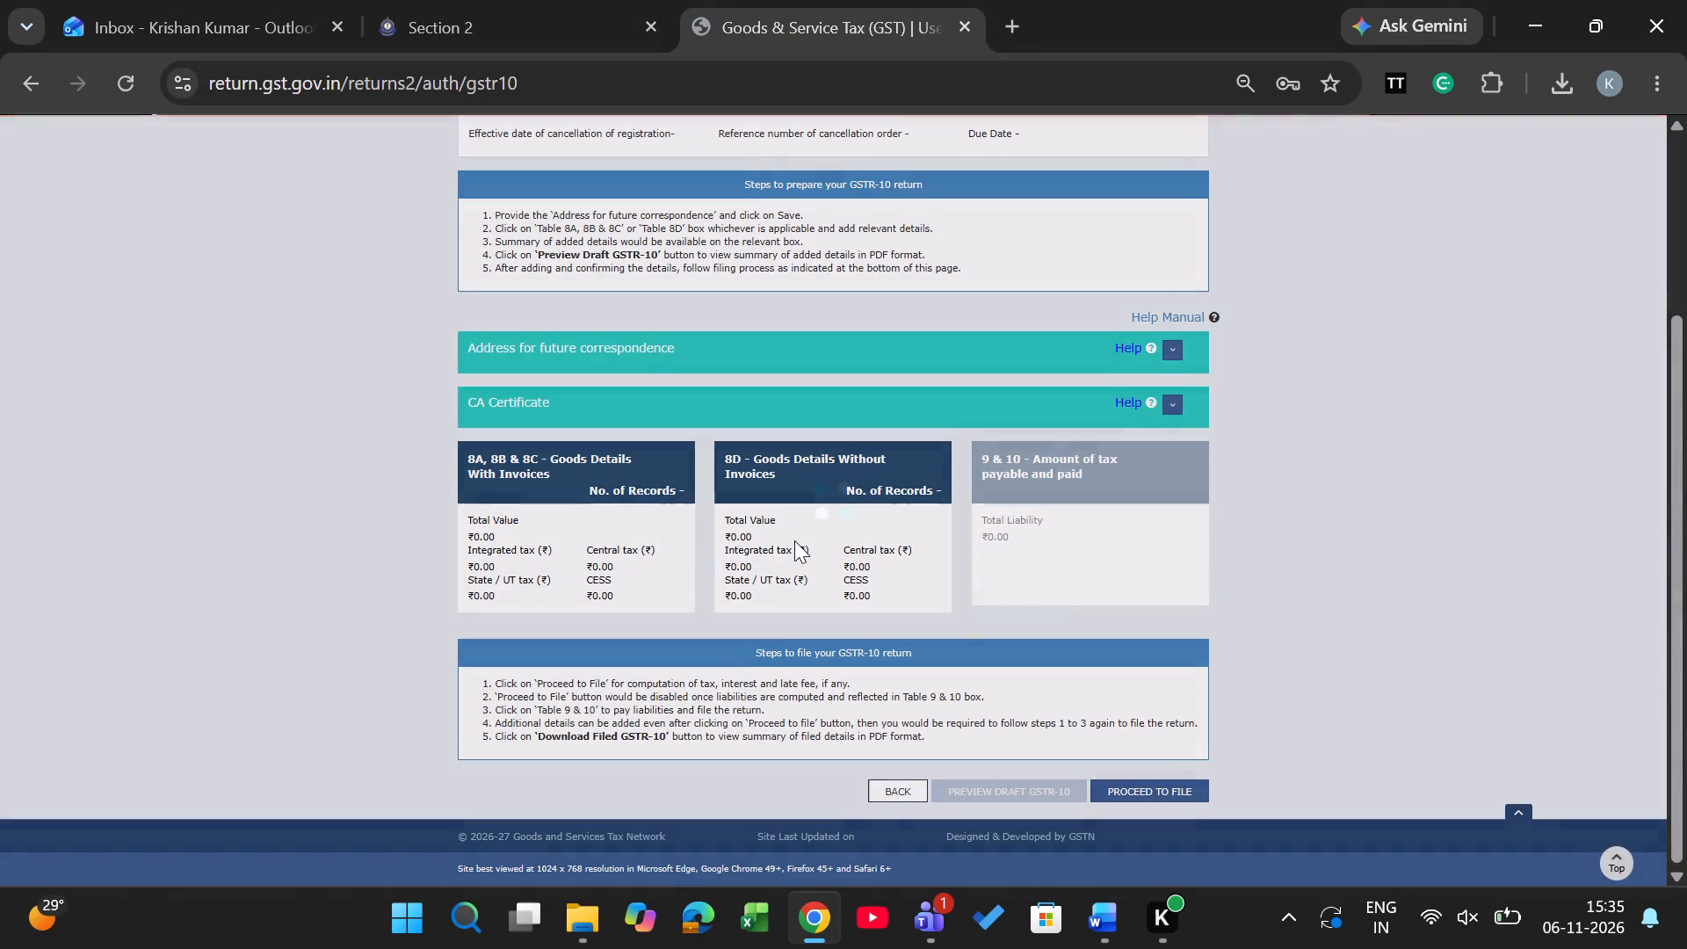
scroll(794, 540, down, 1)
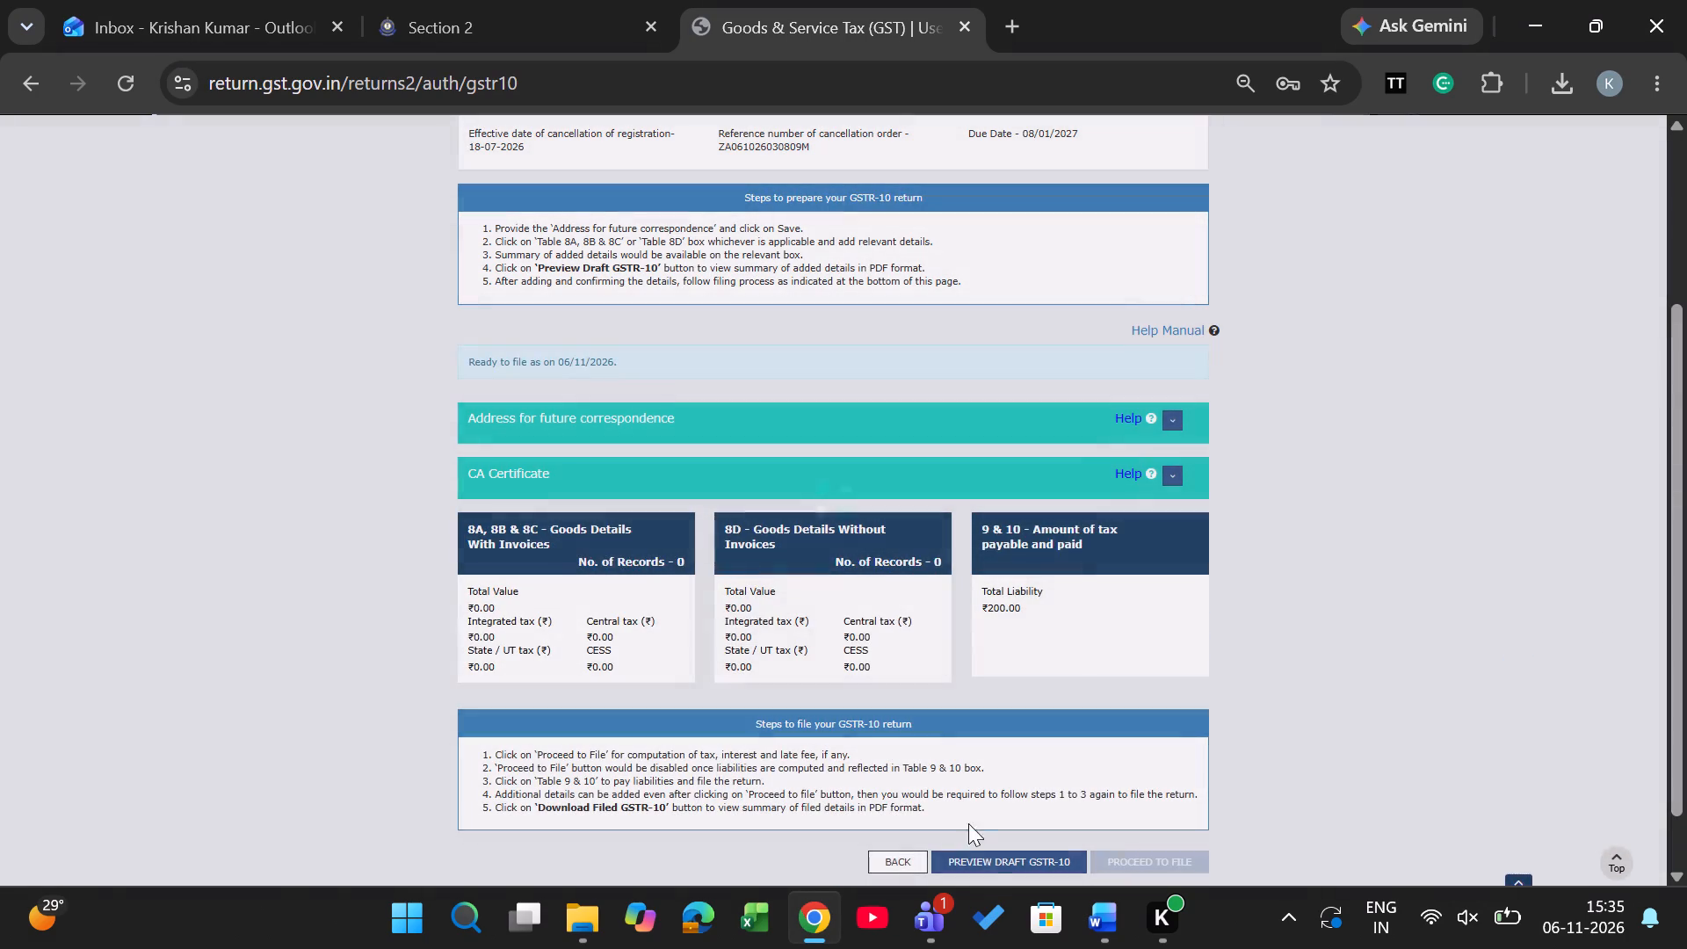
click(1016, 859)
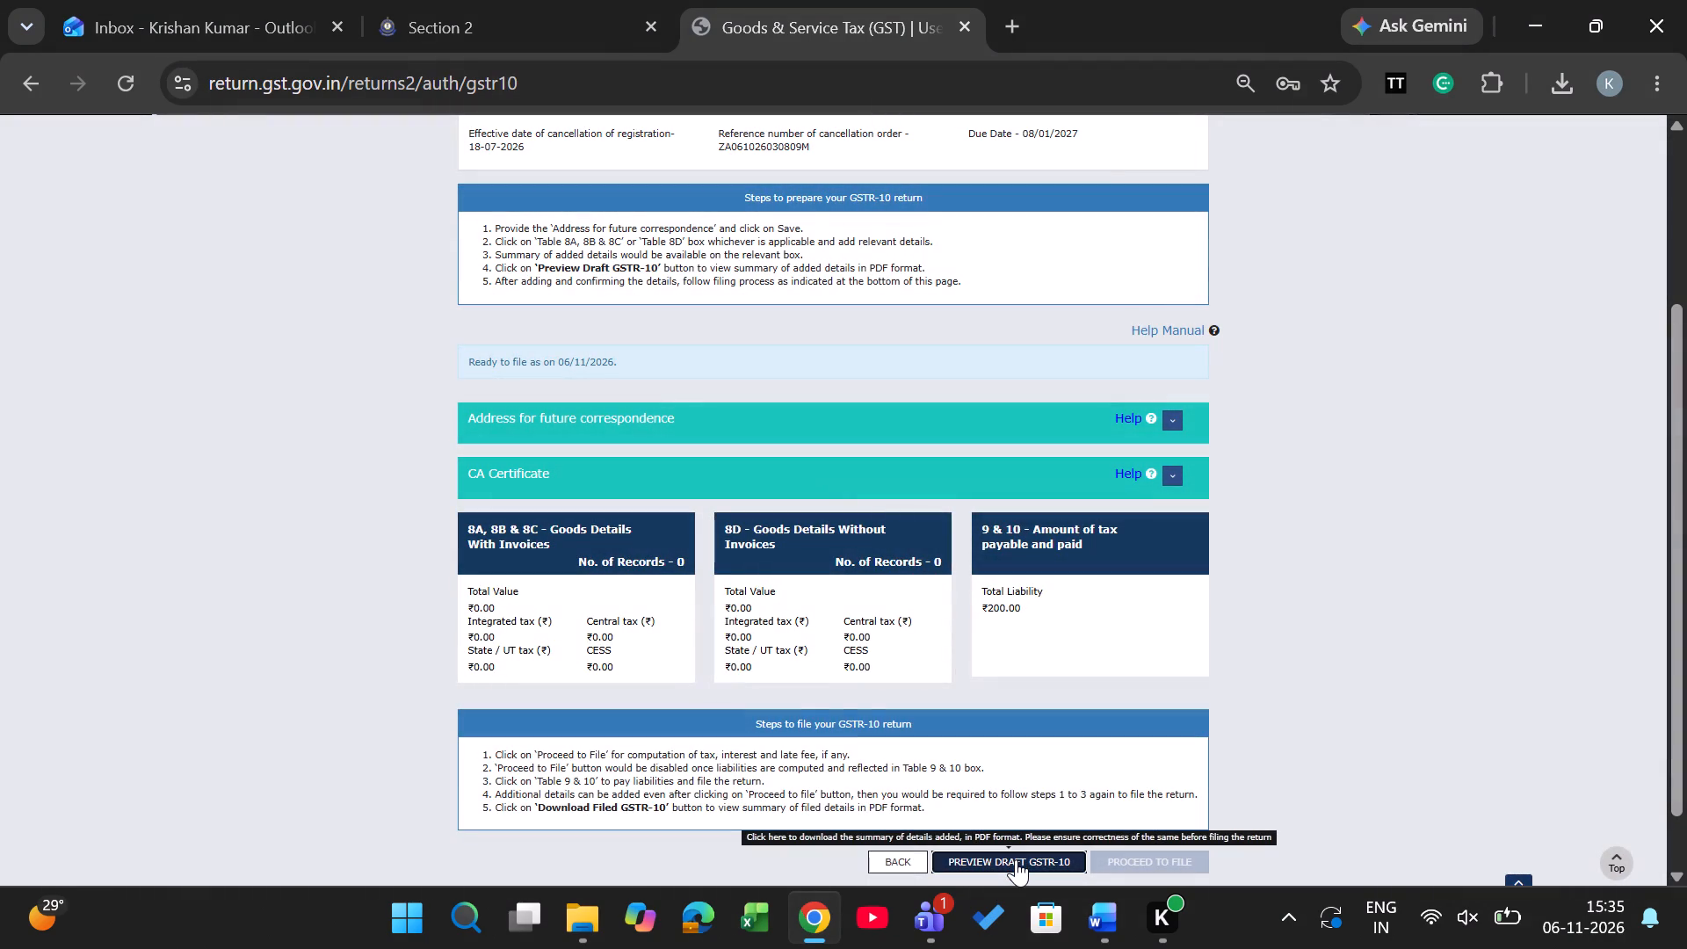
click(1238, 163)
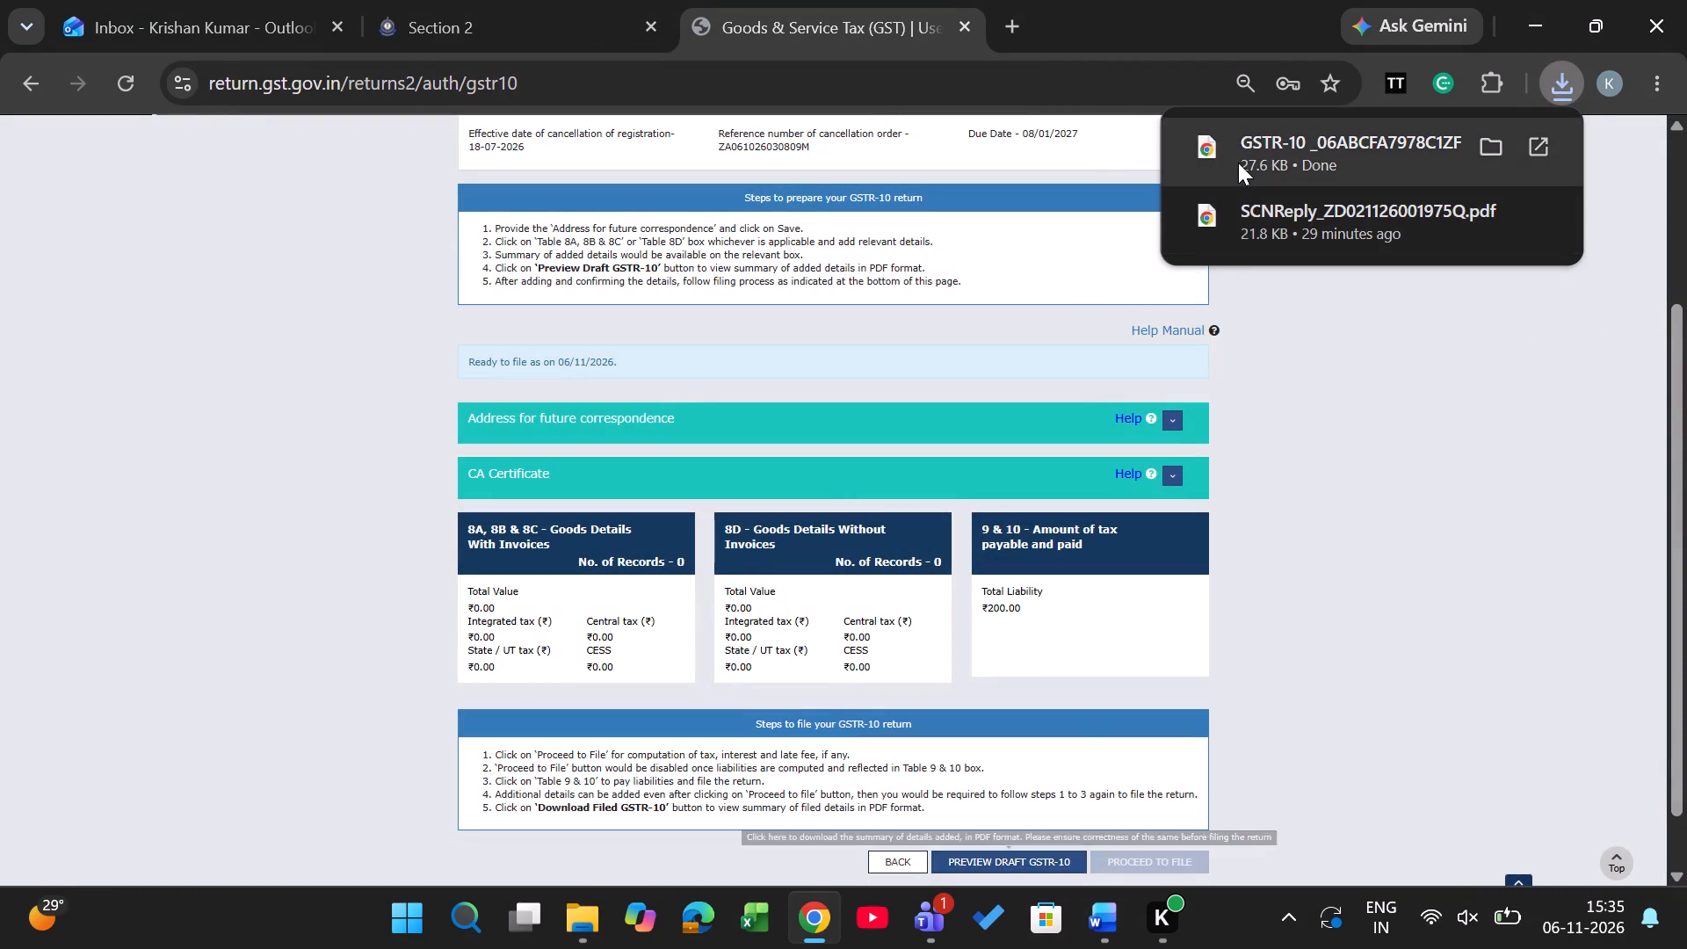
scroll(980, 487, down, 8)
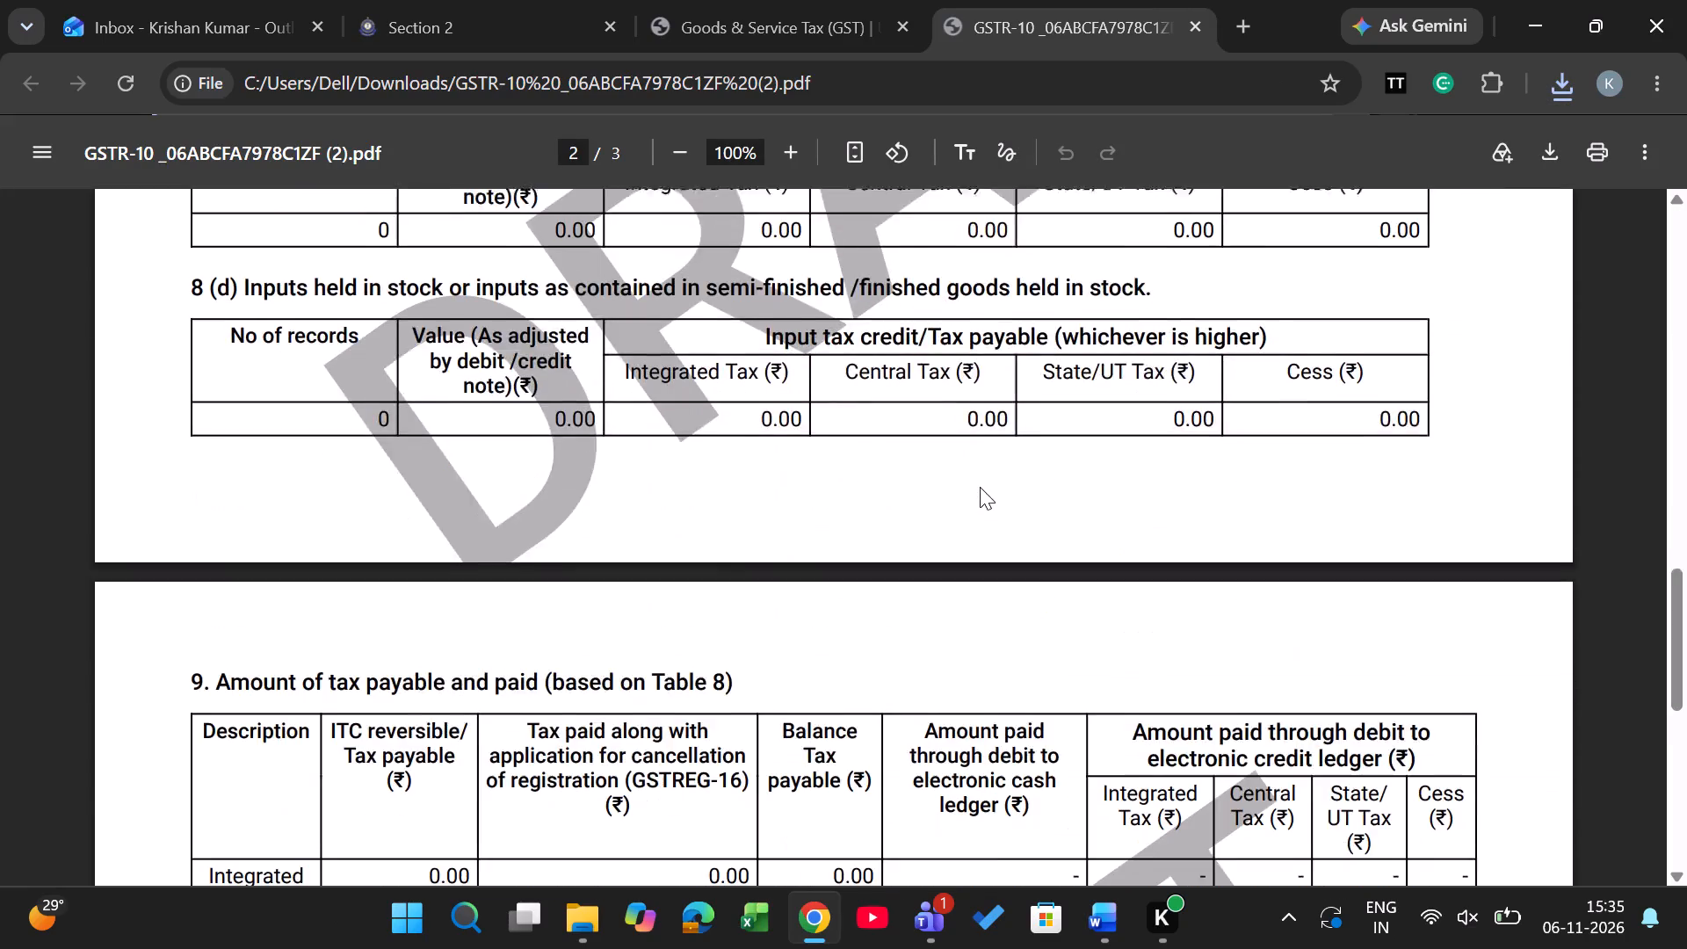
scroll(980, 487, down, 7)
scroll(980, 487, up, 6)
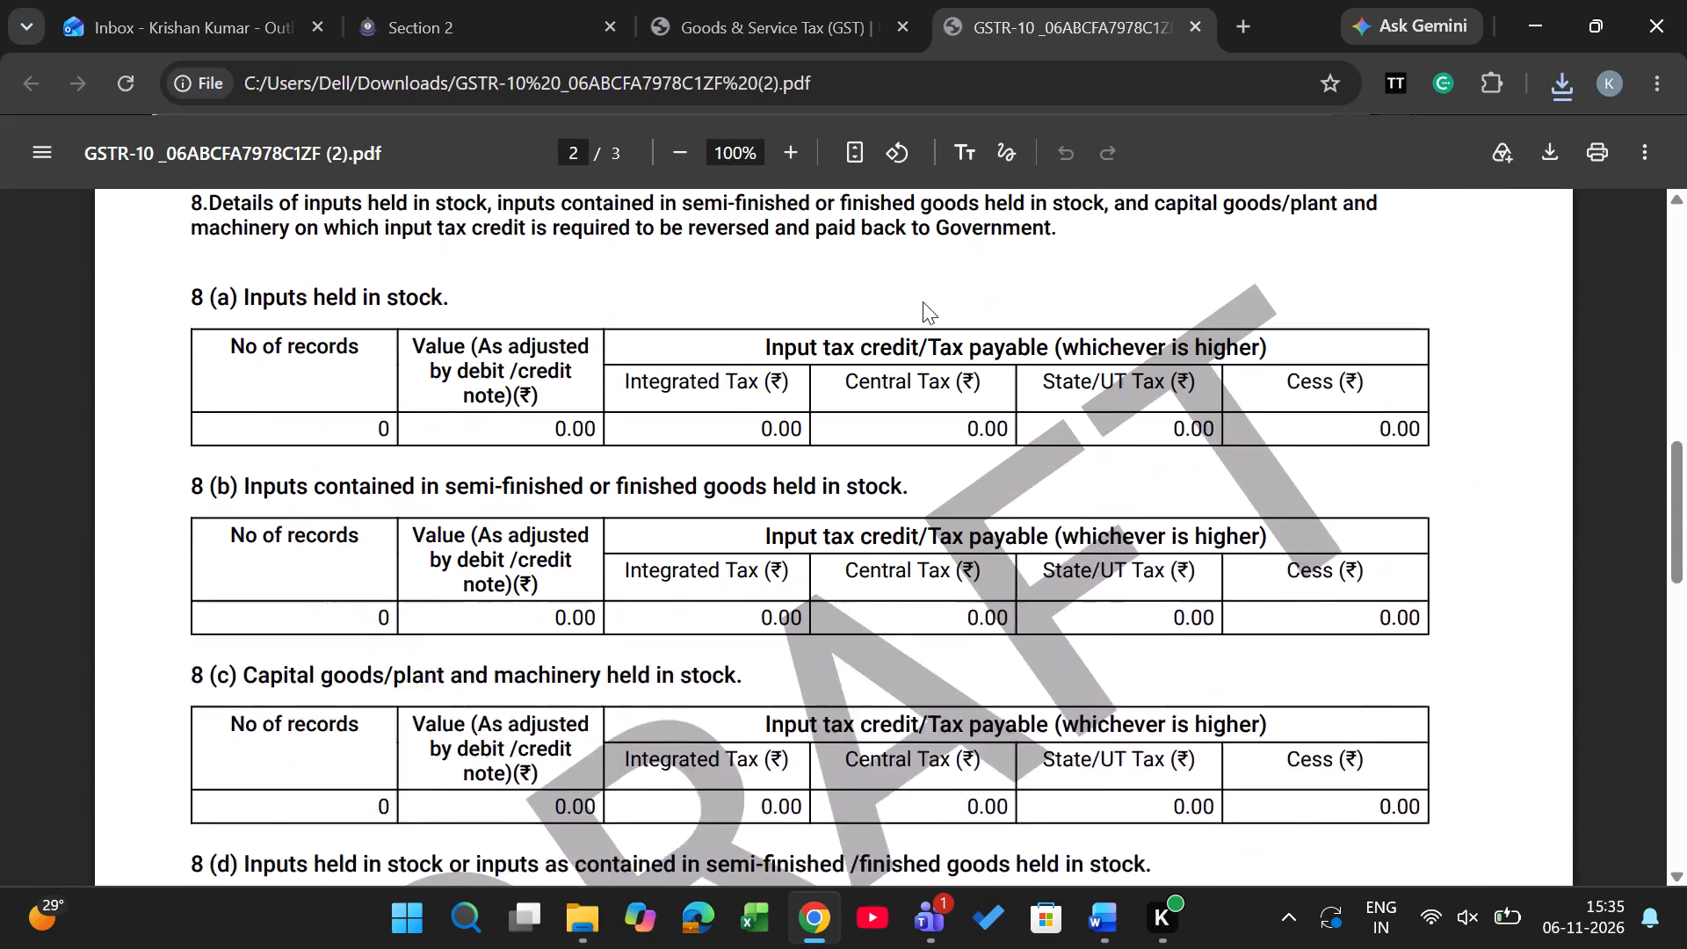
scroll(934, 662, down, 9)
Return to the GSTR-10 form, open the 9 & 10 tax payable and paid section, and examine the ledger balances and late fee columns.
click(760, 2)
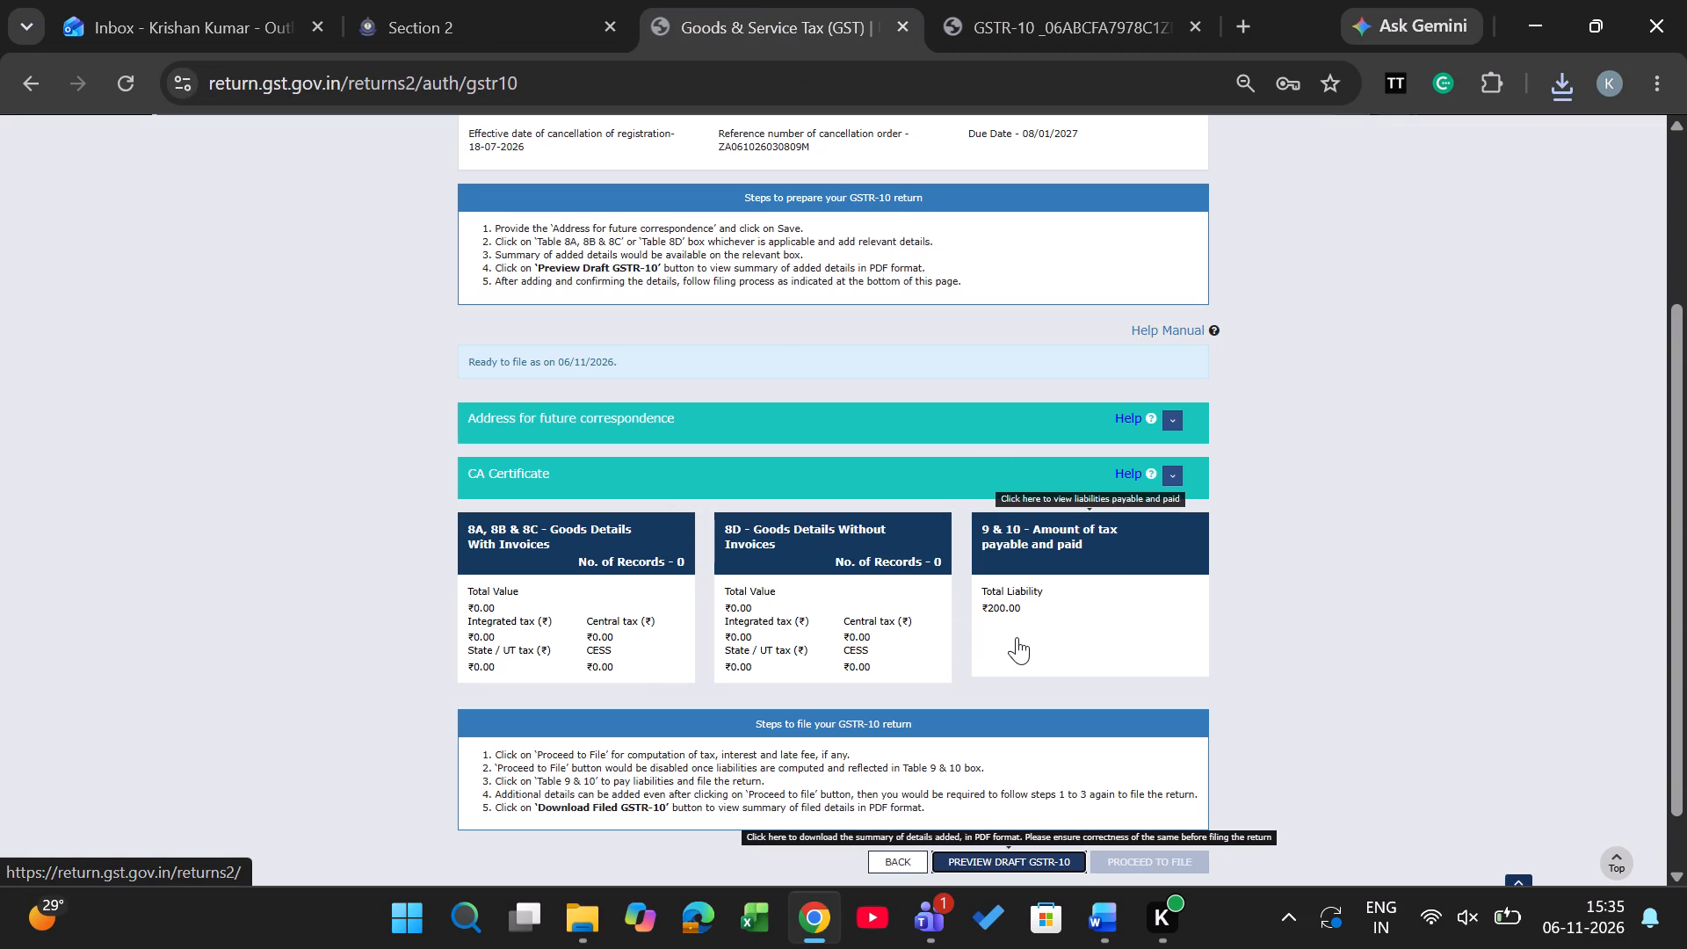
click(1023, 626)
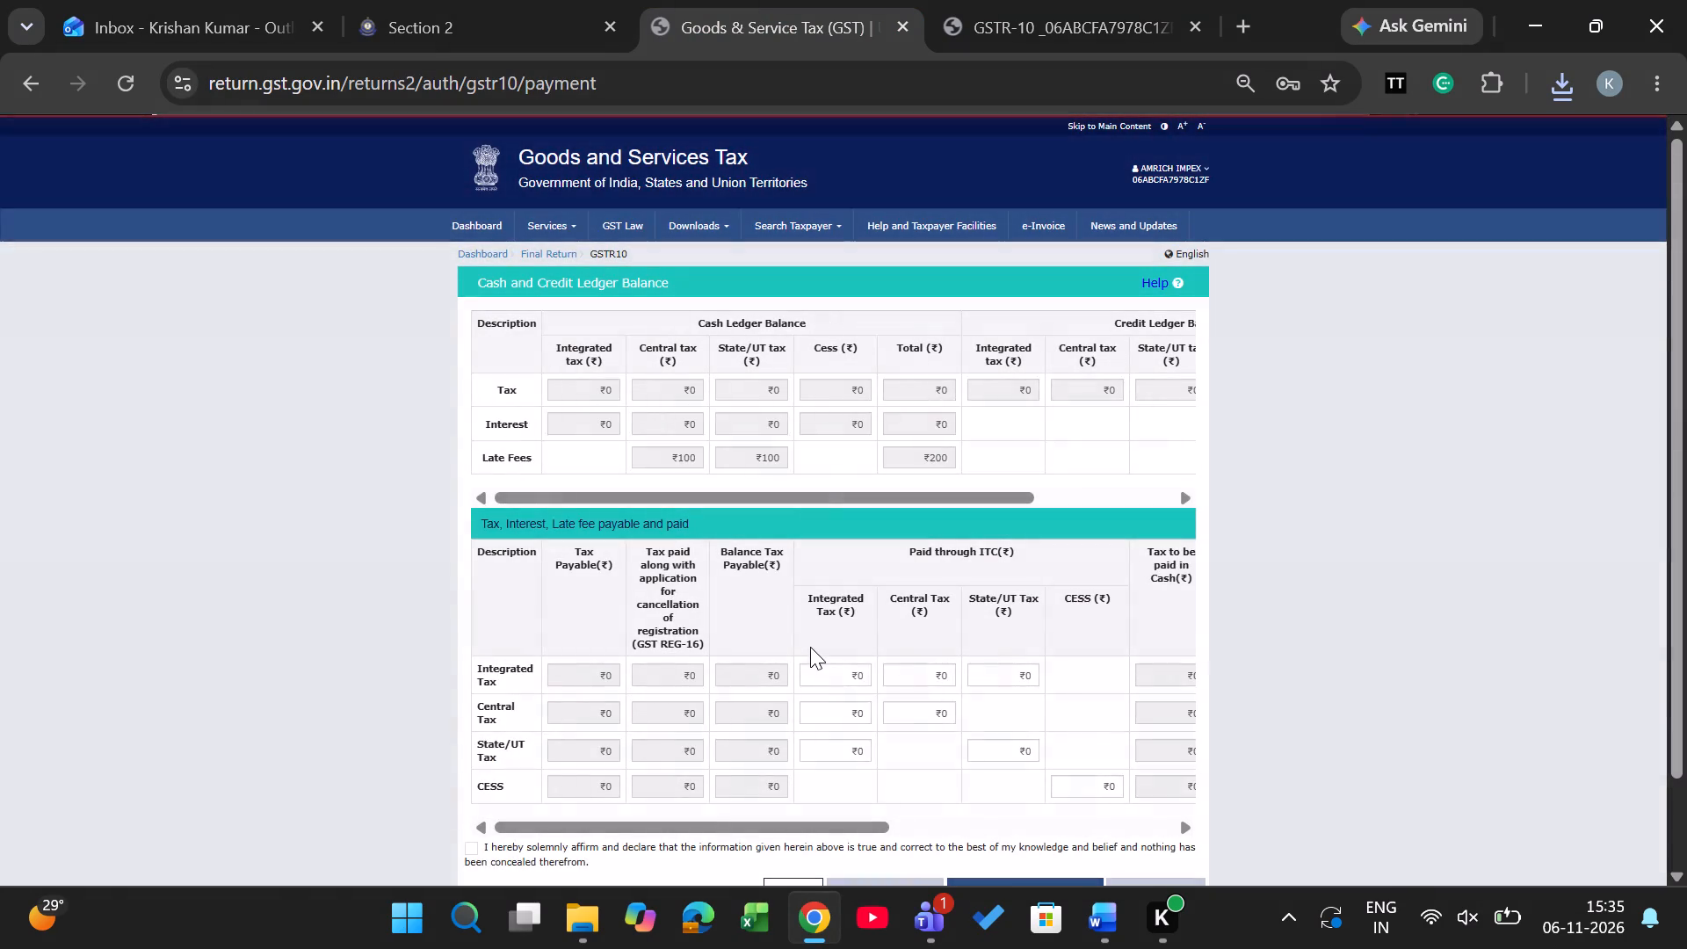
scroll(902, 674, left, 9)
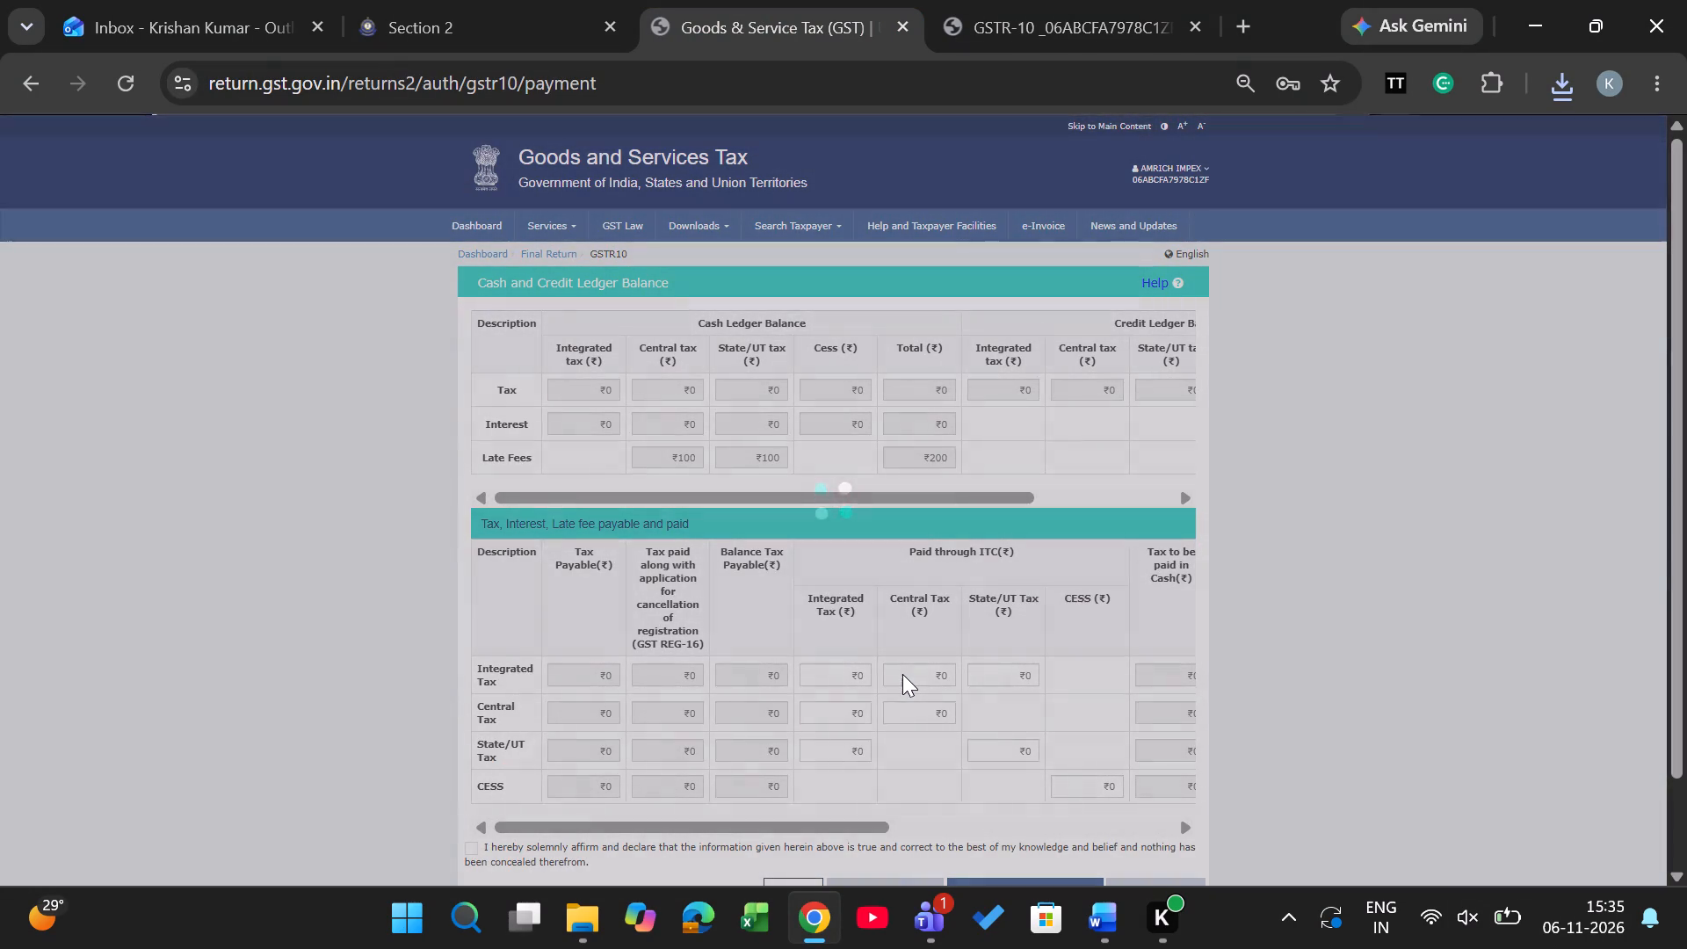
scroll(902, 674, left, 4)
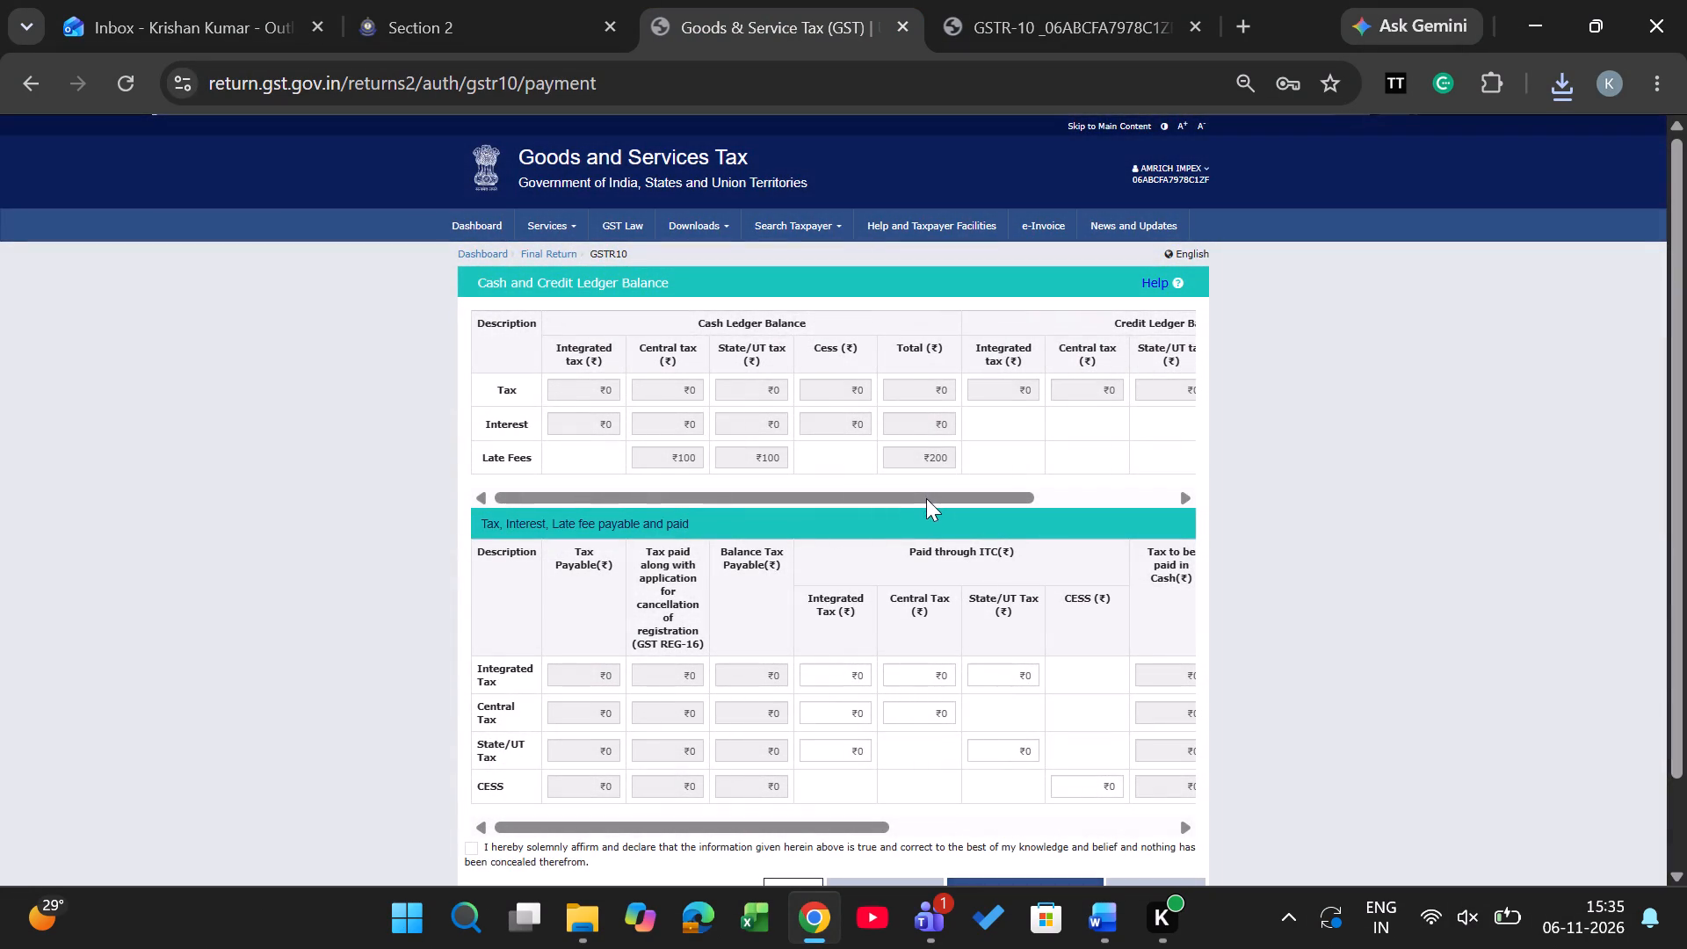
drag(926, 498, 1233, 474)
scroll(660, 447, right, 5)
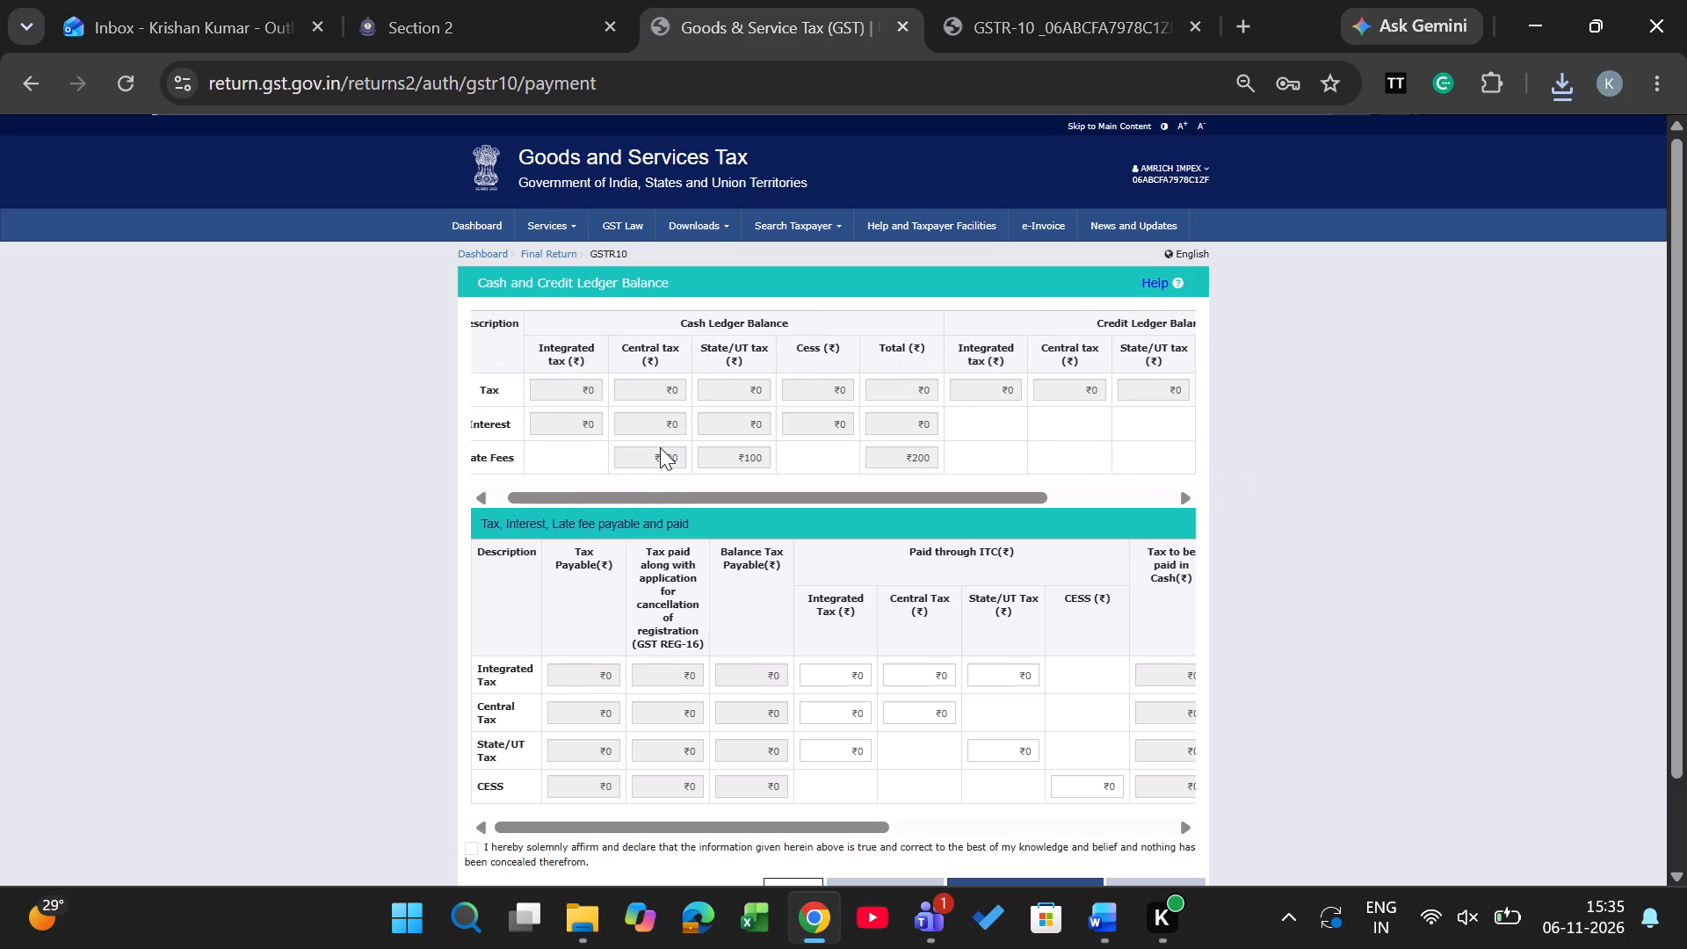
scroll(795, 619, left, 6)
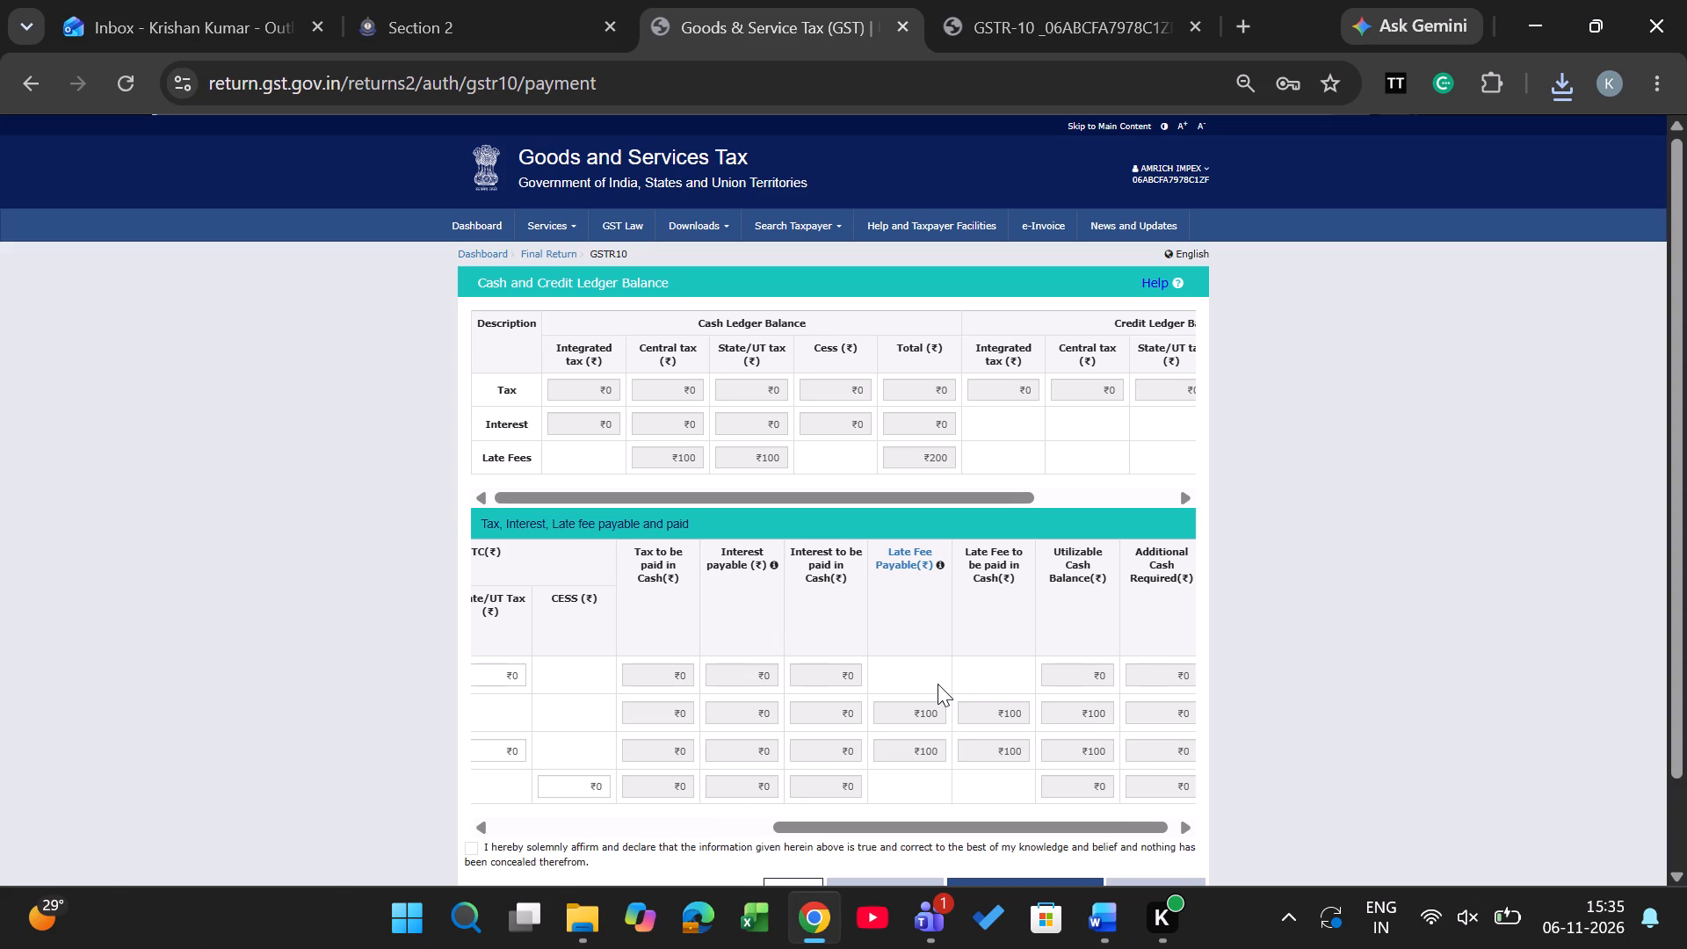
scroll(938, 684, down, 2)
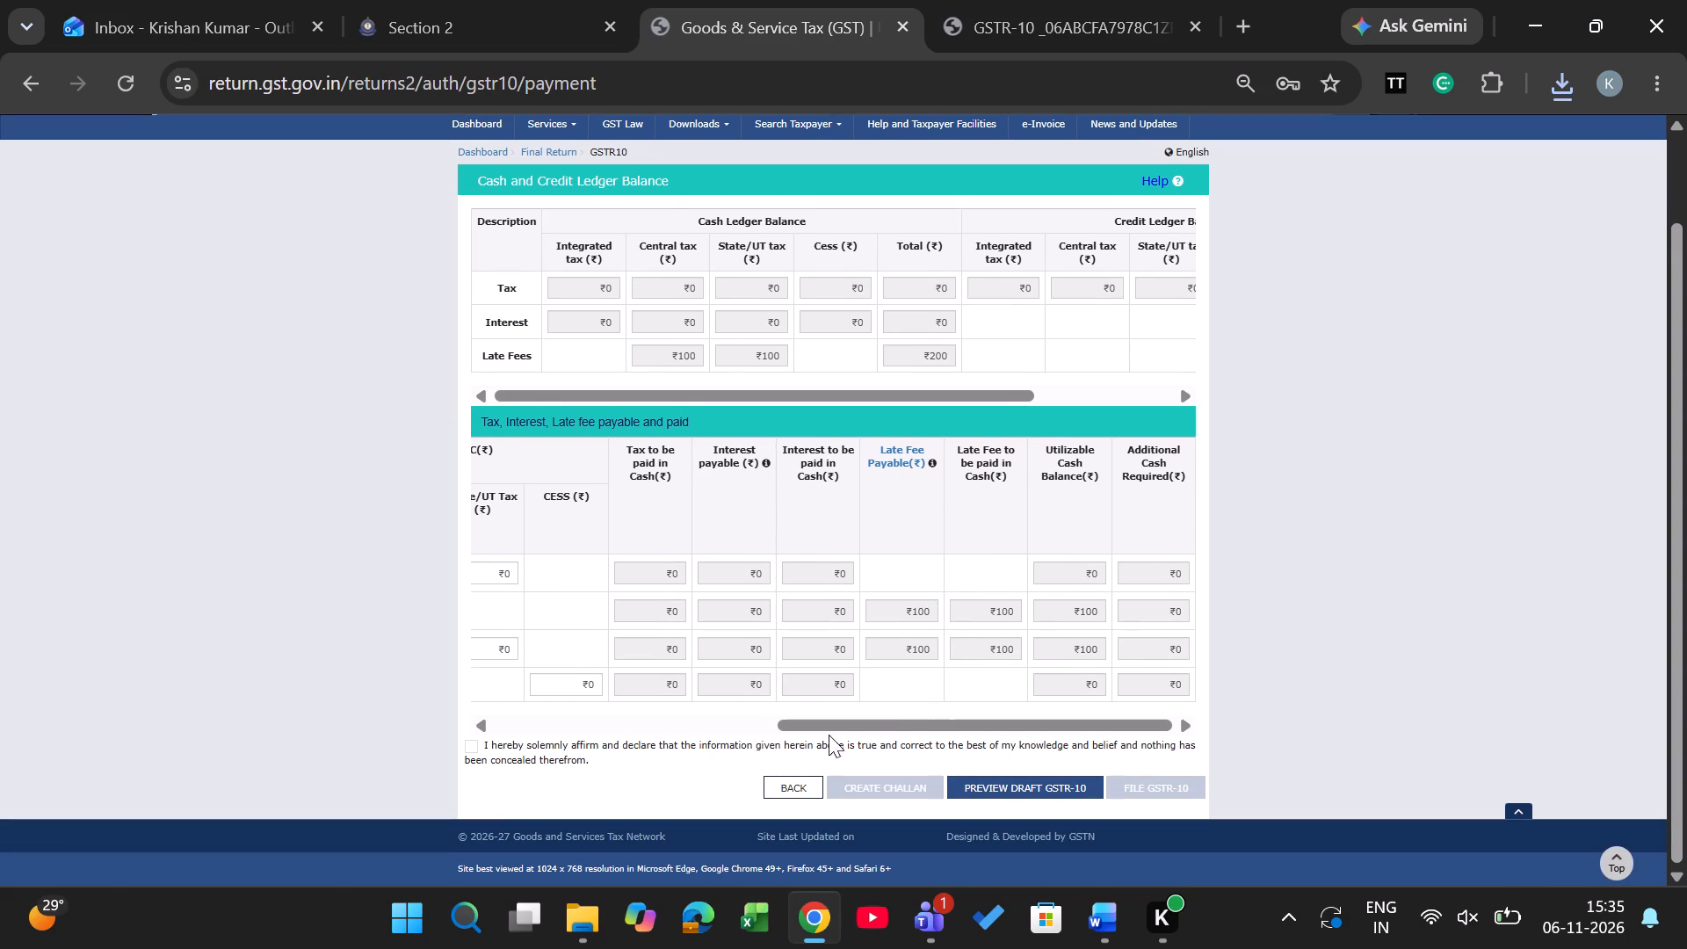
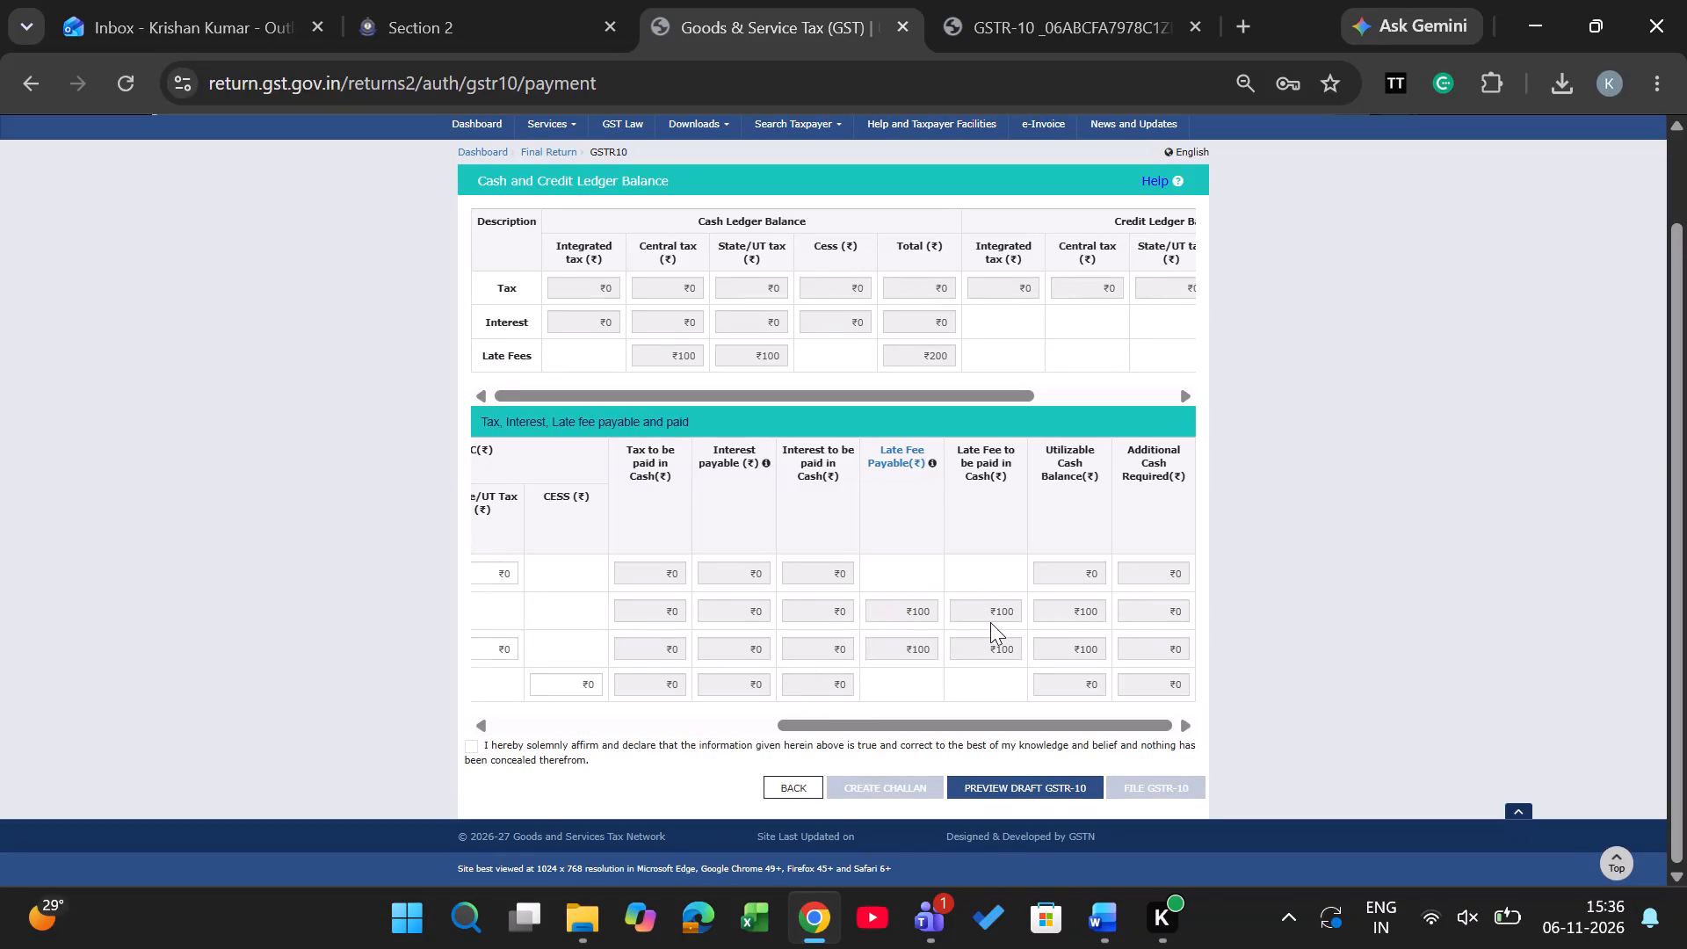
Review the cash and credit ledger balances against the tax, ITC, late fee and additional cash columns of the payable and paid table.
scroll(990, 622, left, 6)
scroll(990, 622, right, 3)
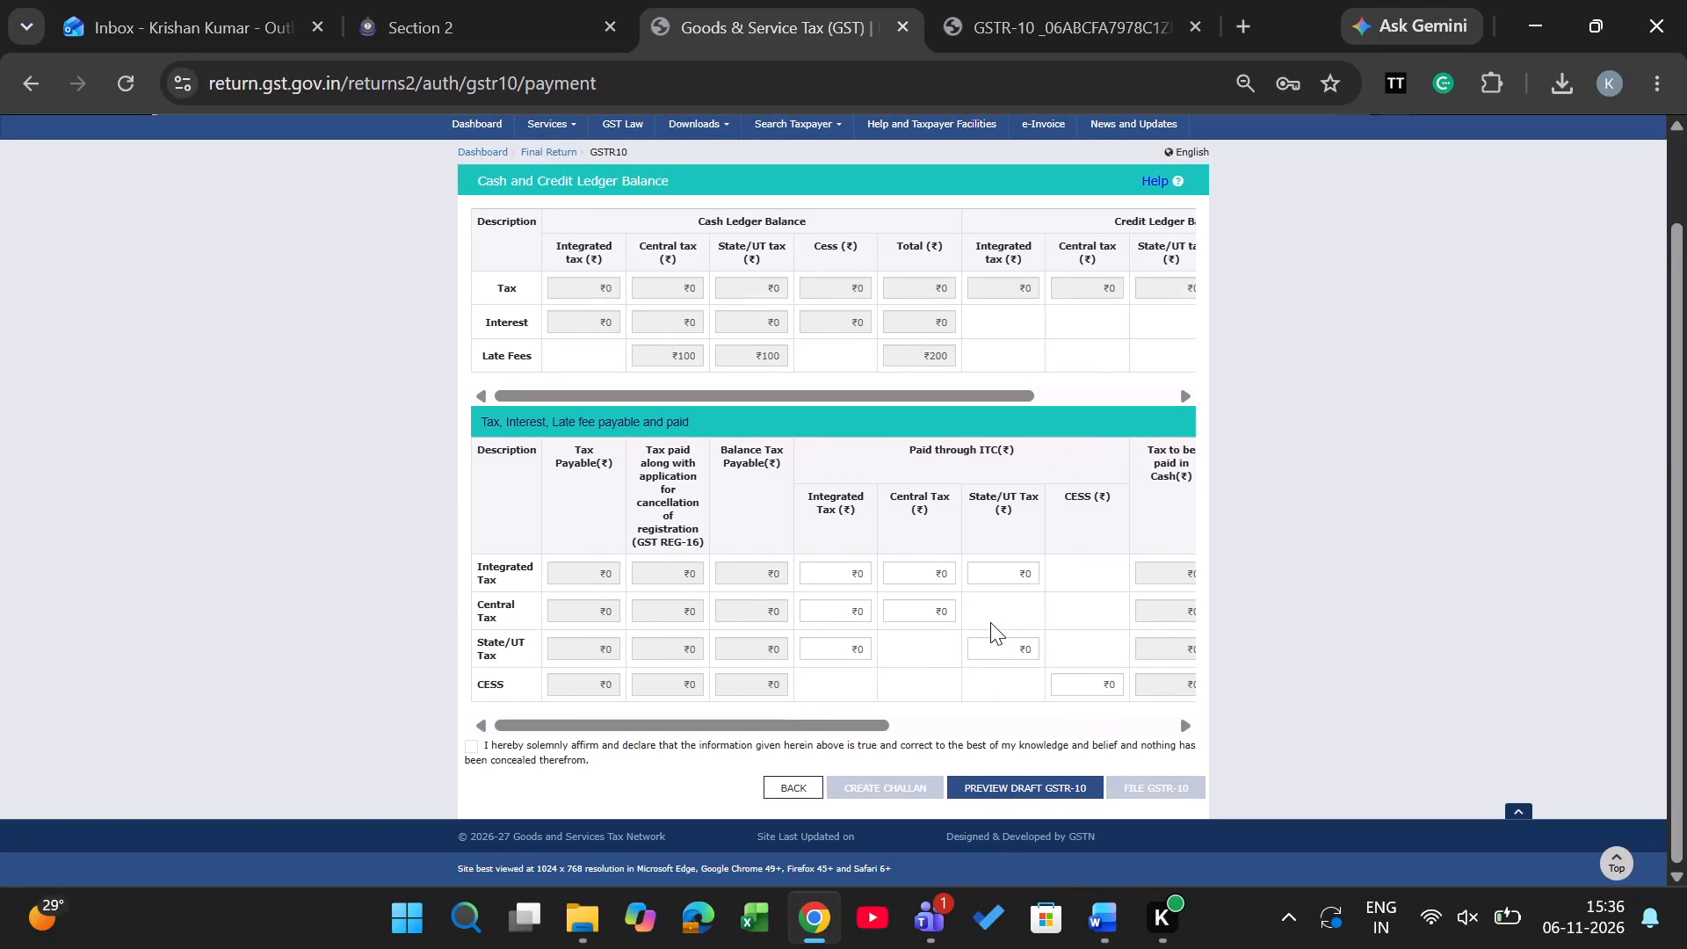
scroll(990, 622, left, 3)
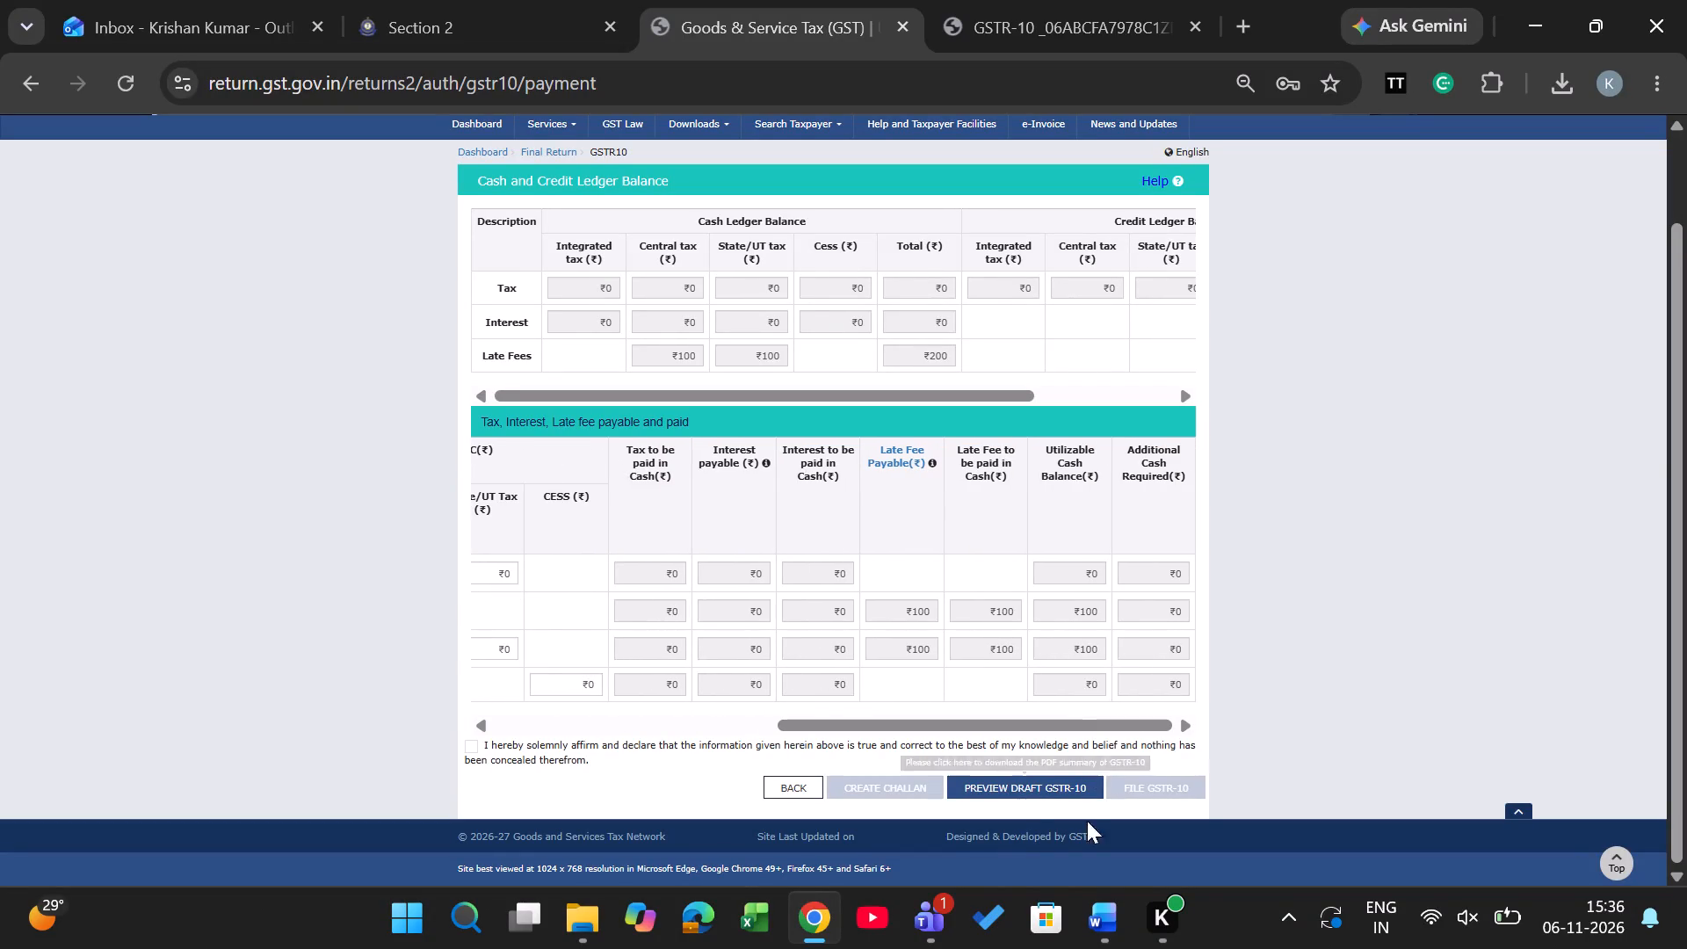
scroll(938, 673, left, 3)
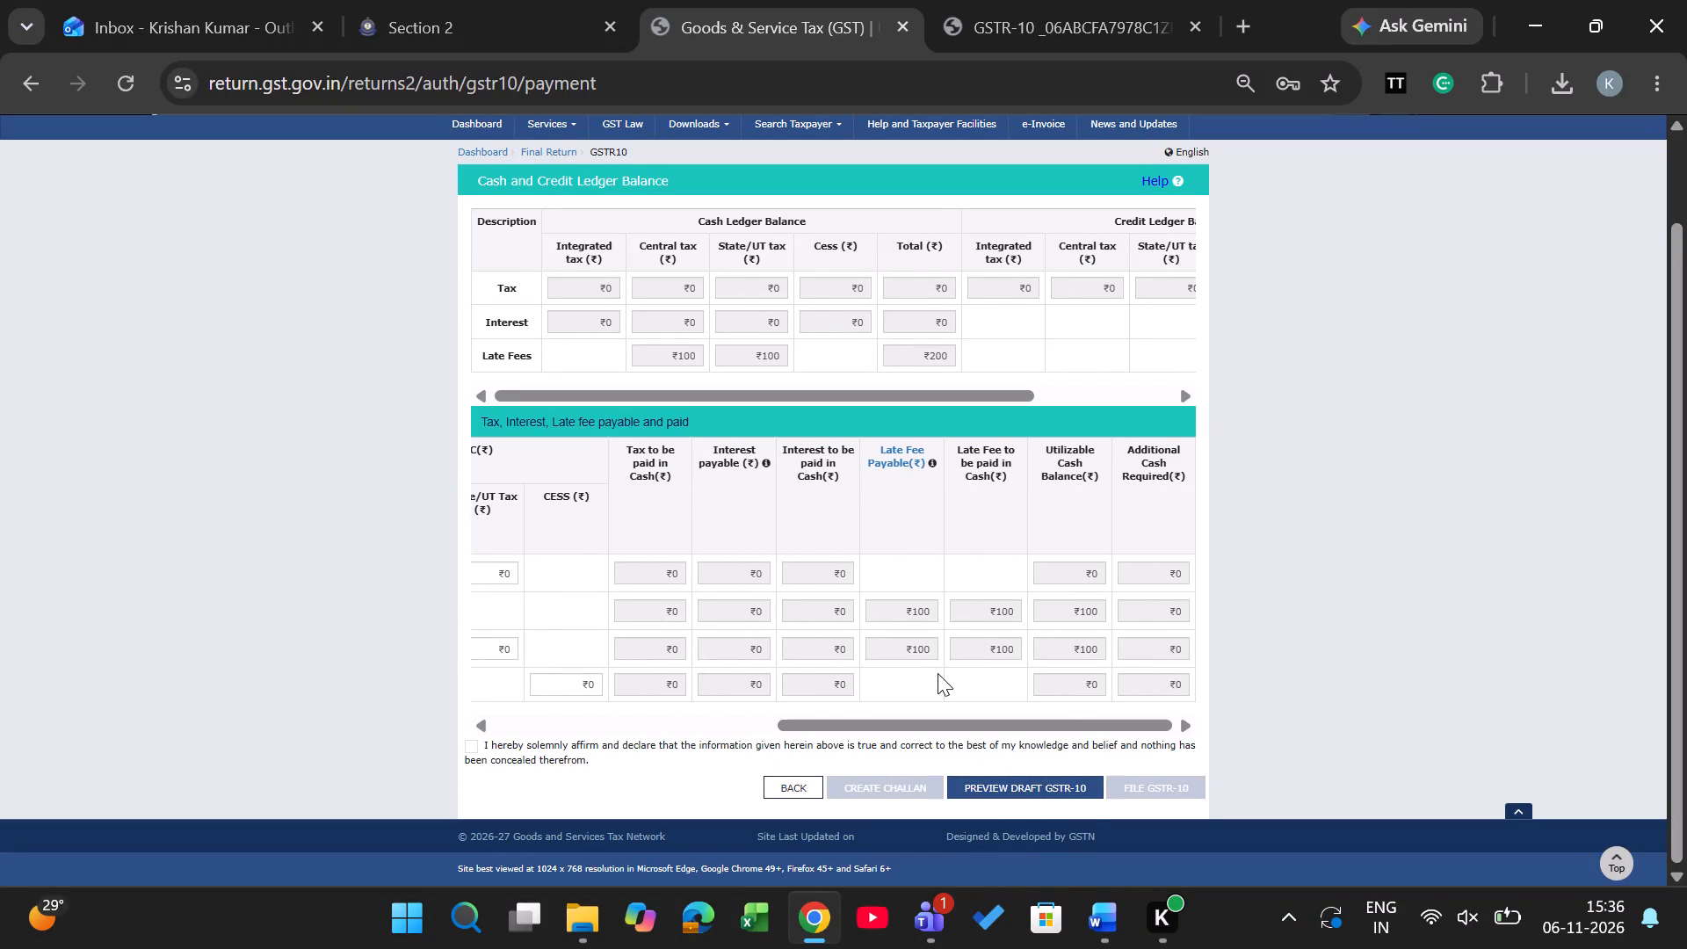
scroll(938, 673, right, 4)
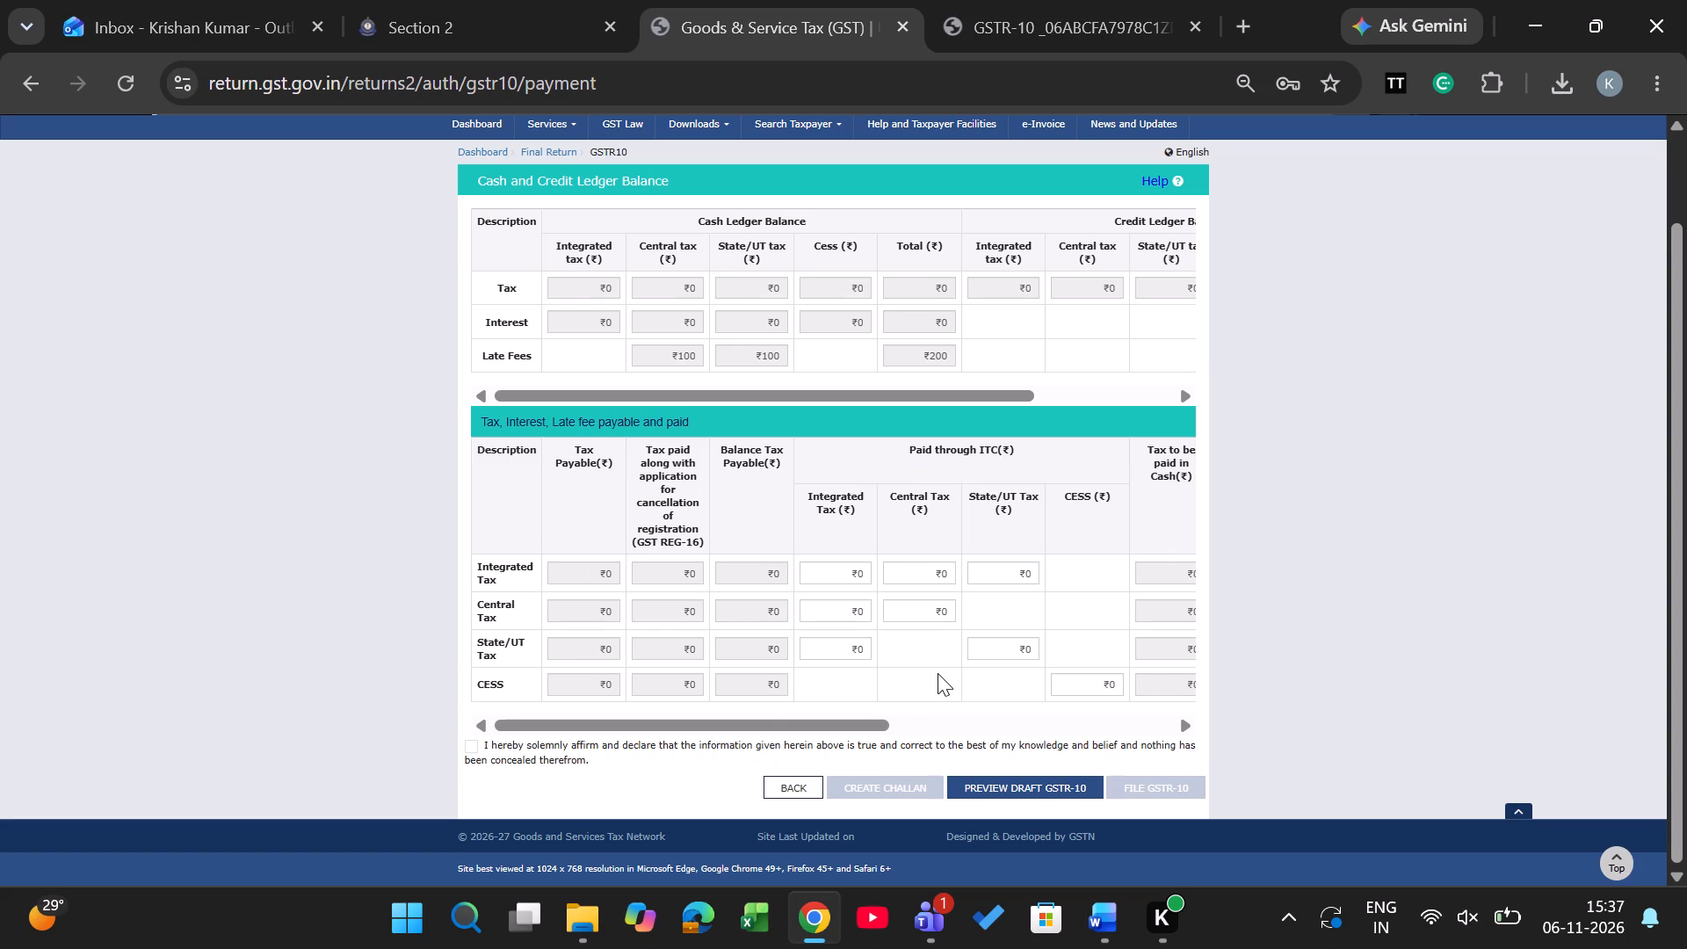
scroll(938, 673, up, 4)
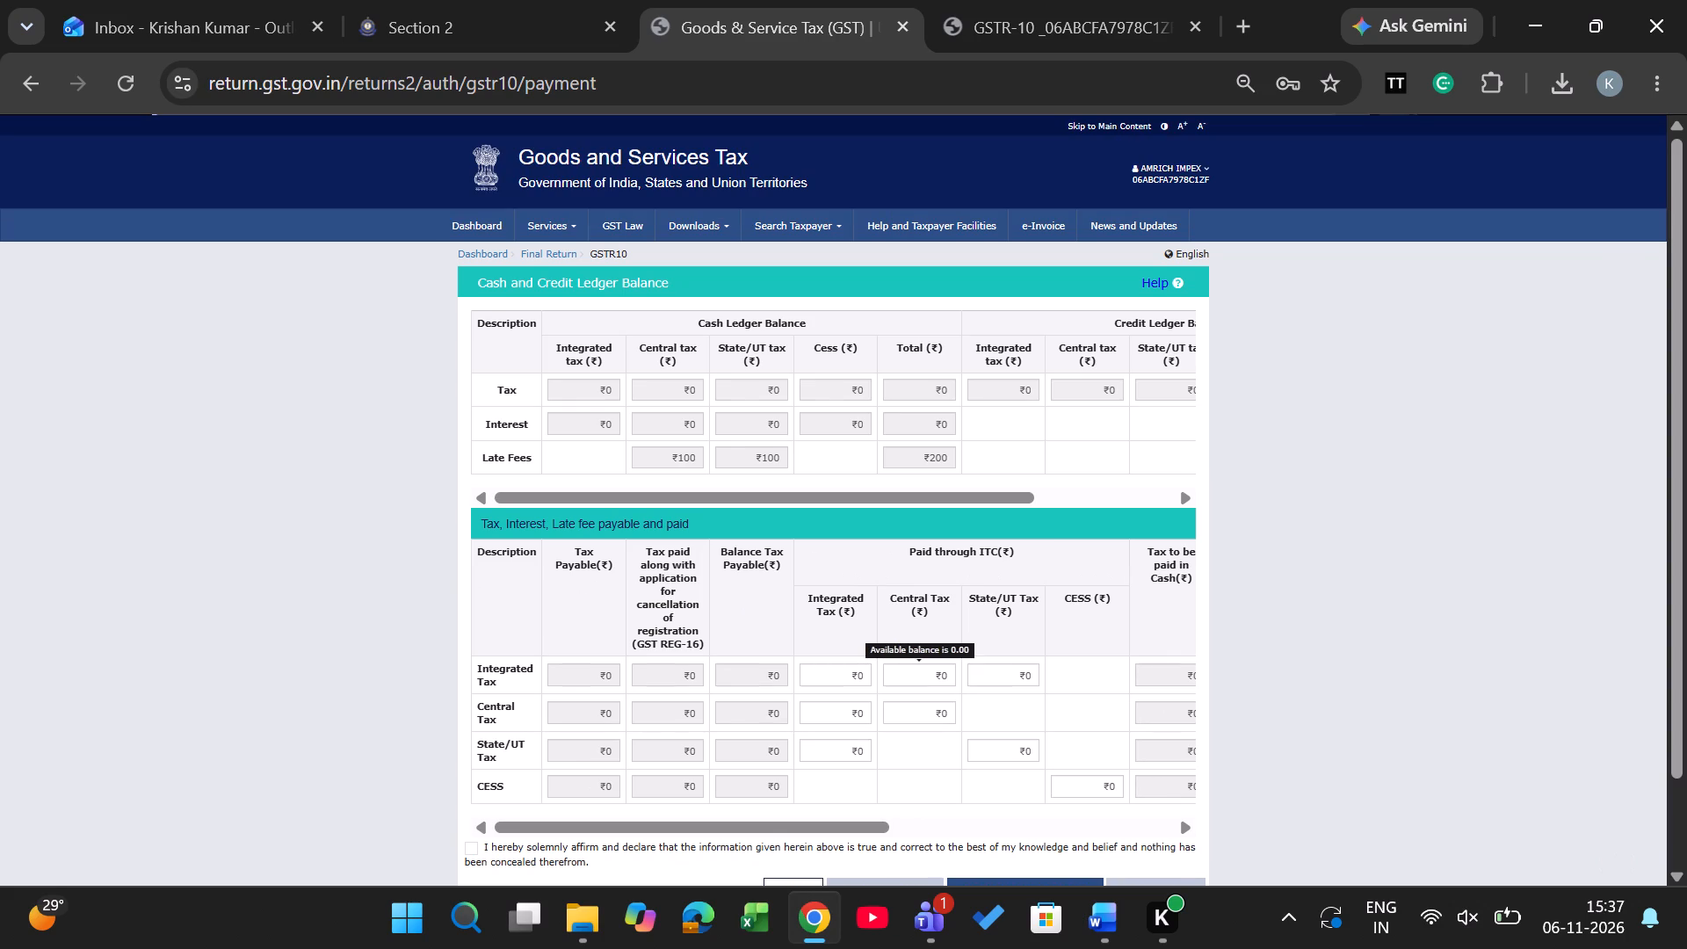
scroll(922, 689, down, 4)
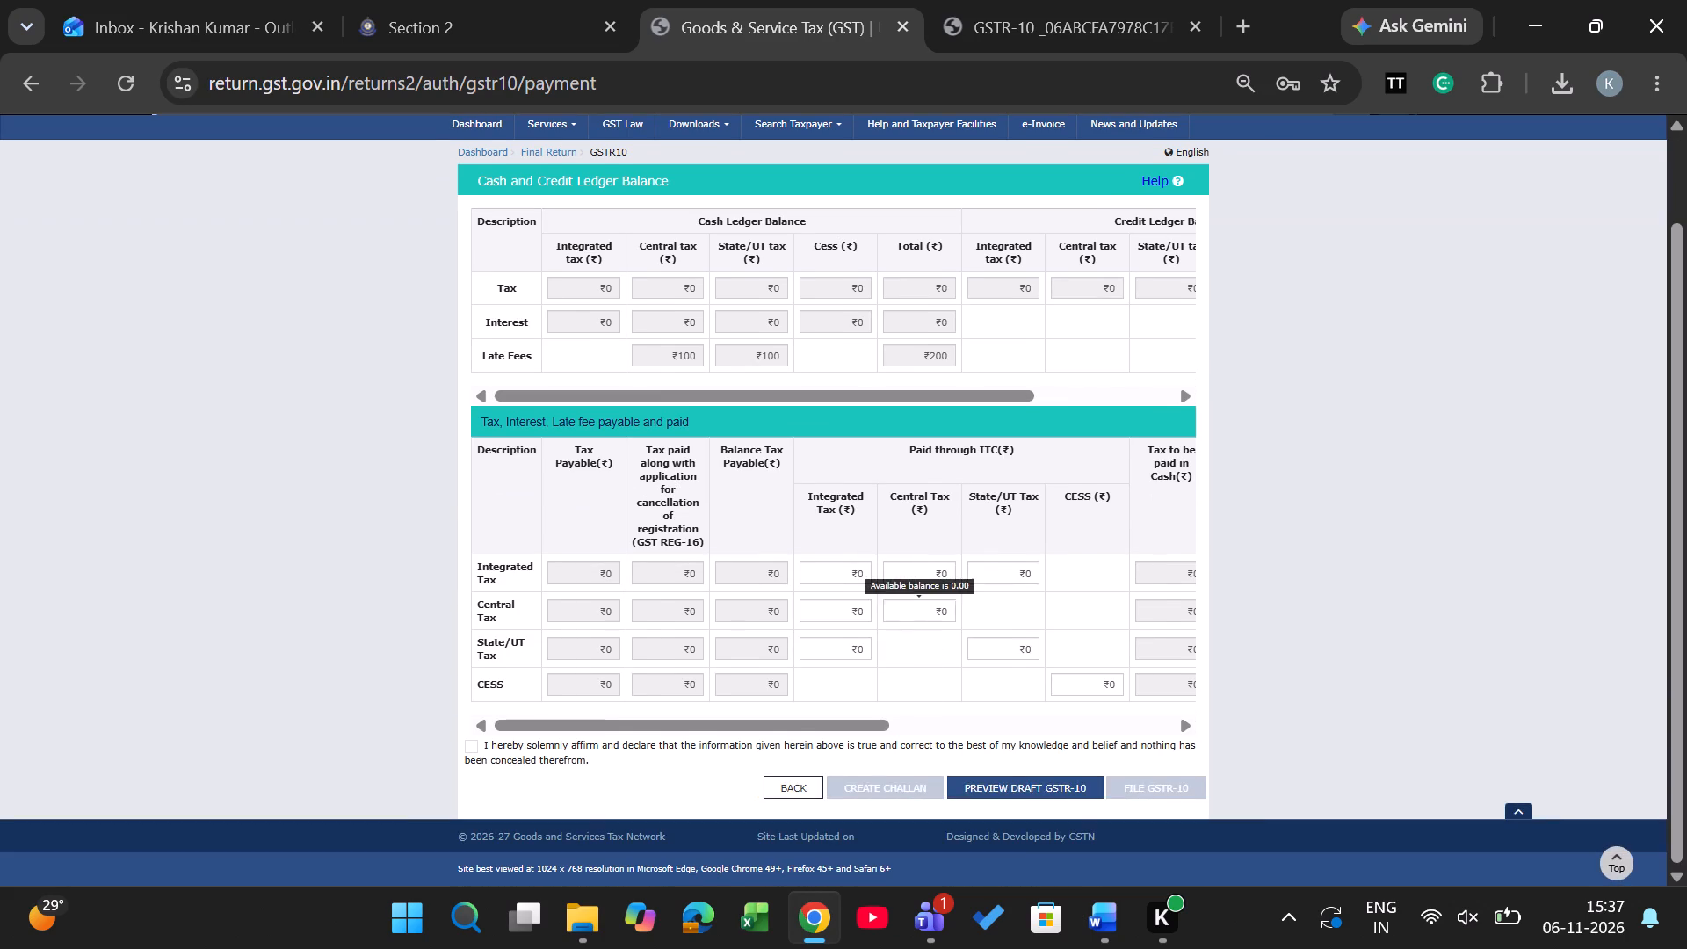
scroll(945, 616, left, 2)
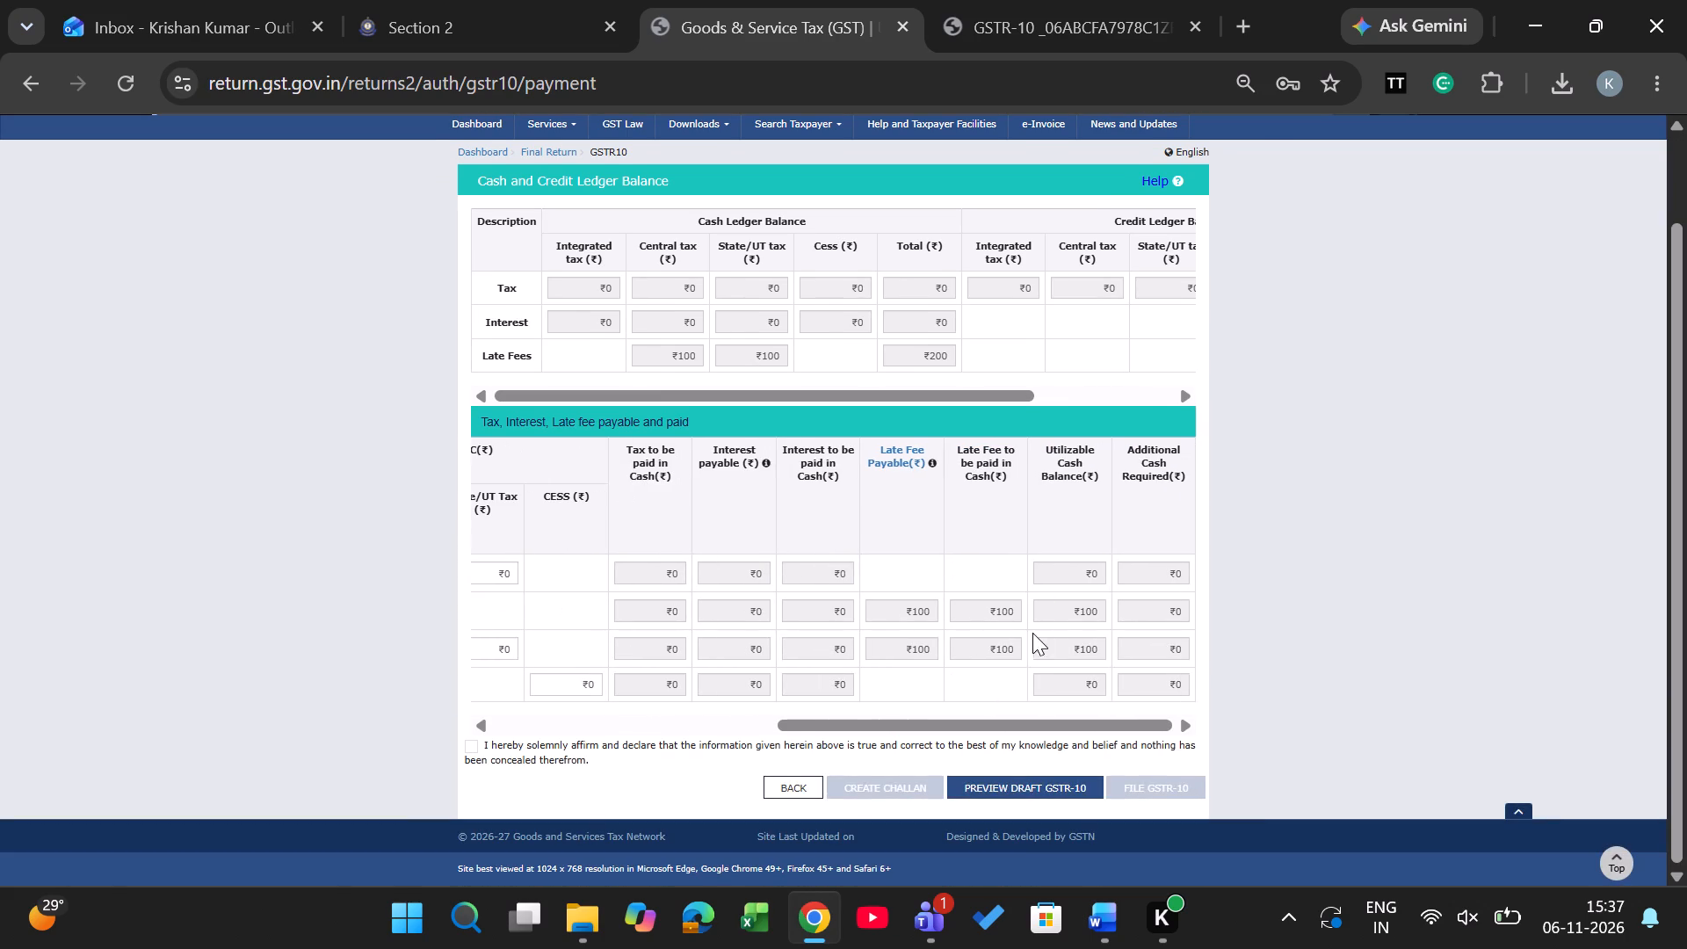
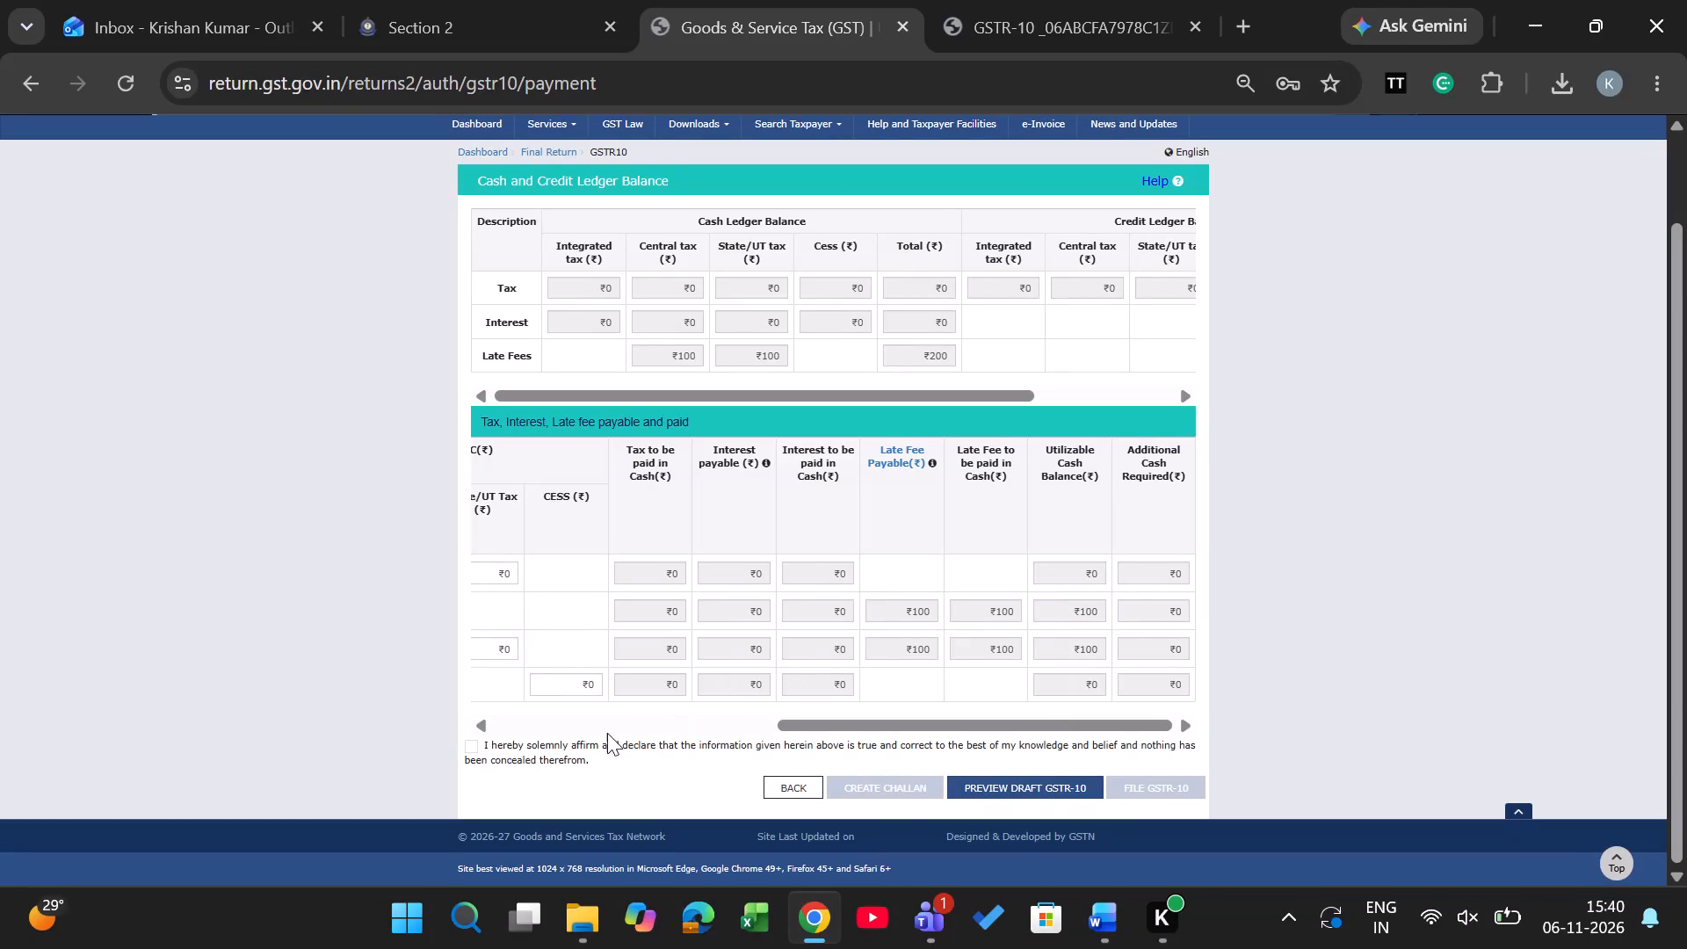
Accept the declaration below the late fee payable and paid table and choose the authorised signatory for GSTR-10.
click(480, 749)
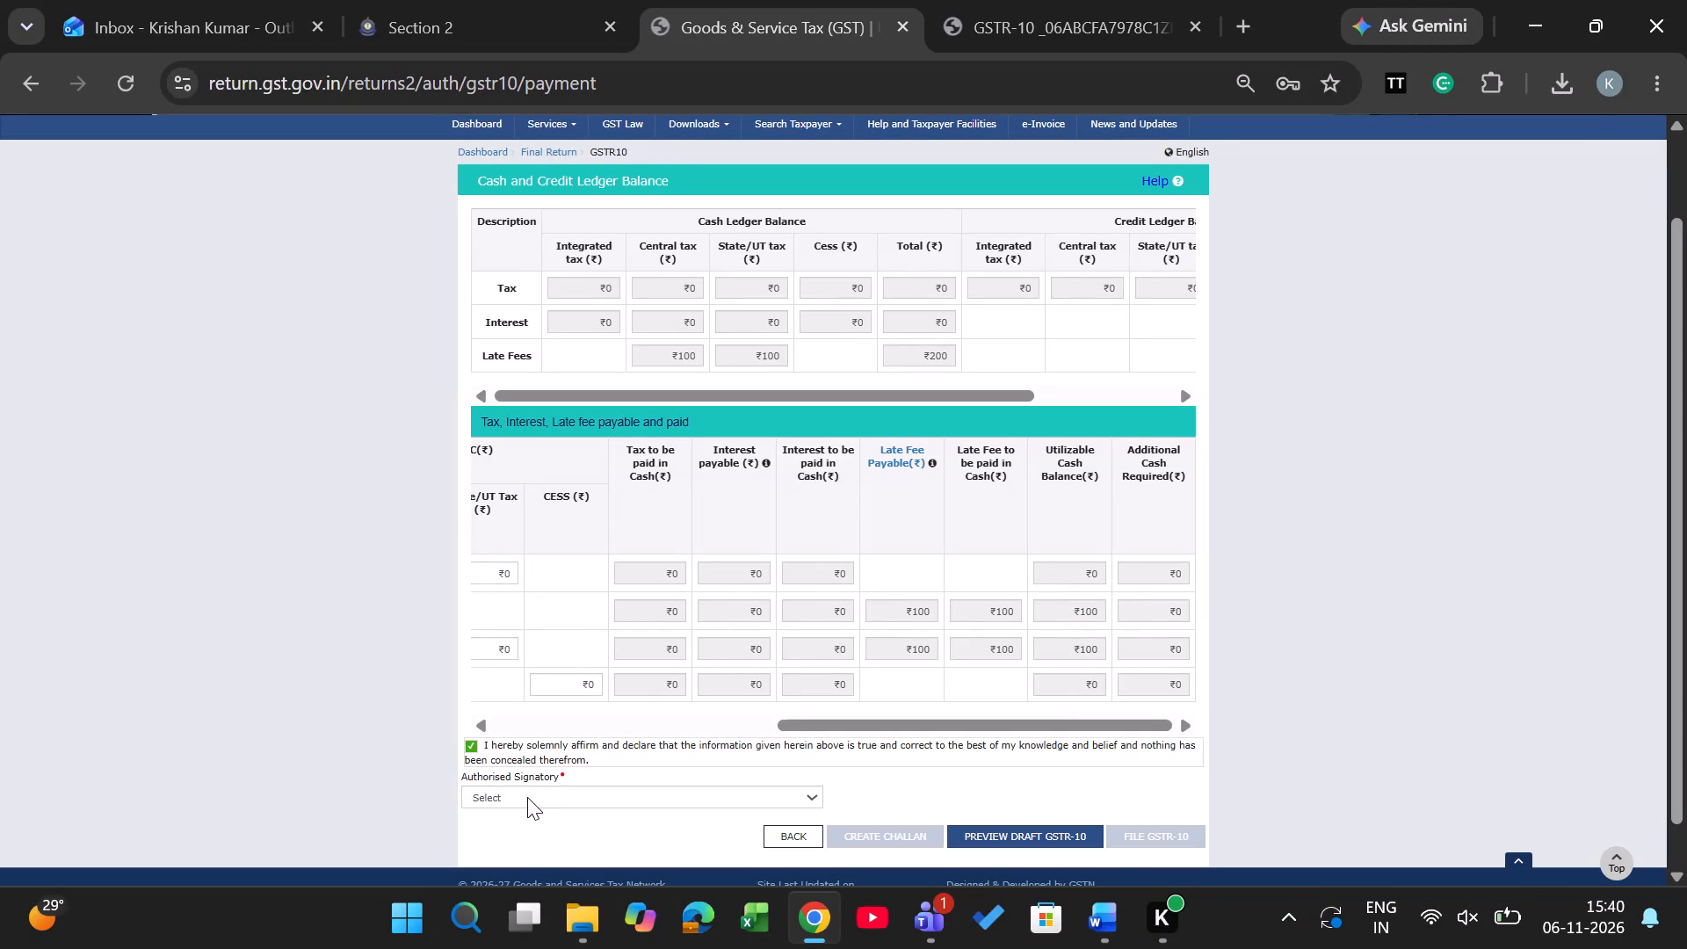
click(527, 797)
click(591, 851)
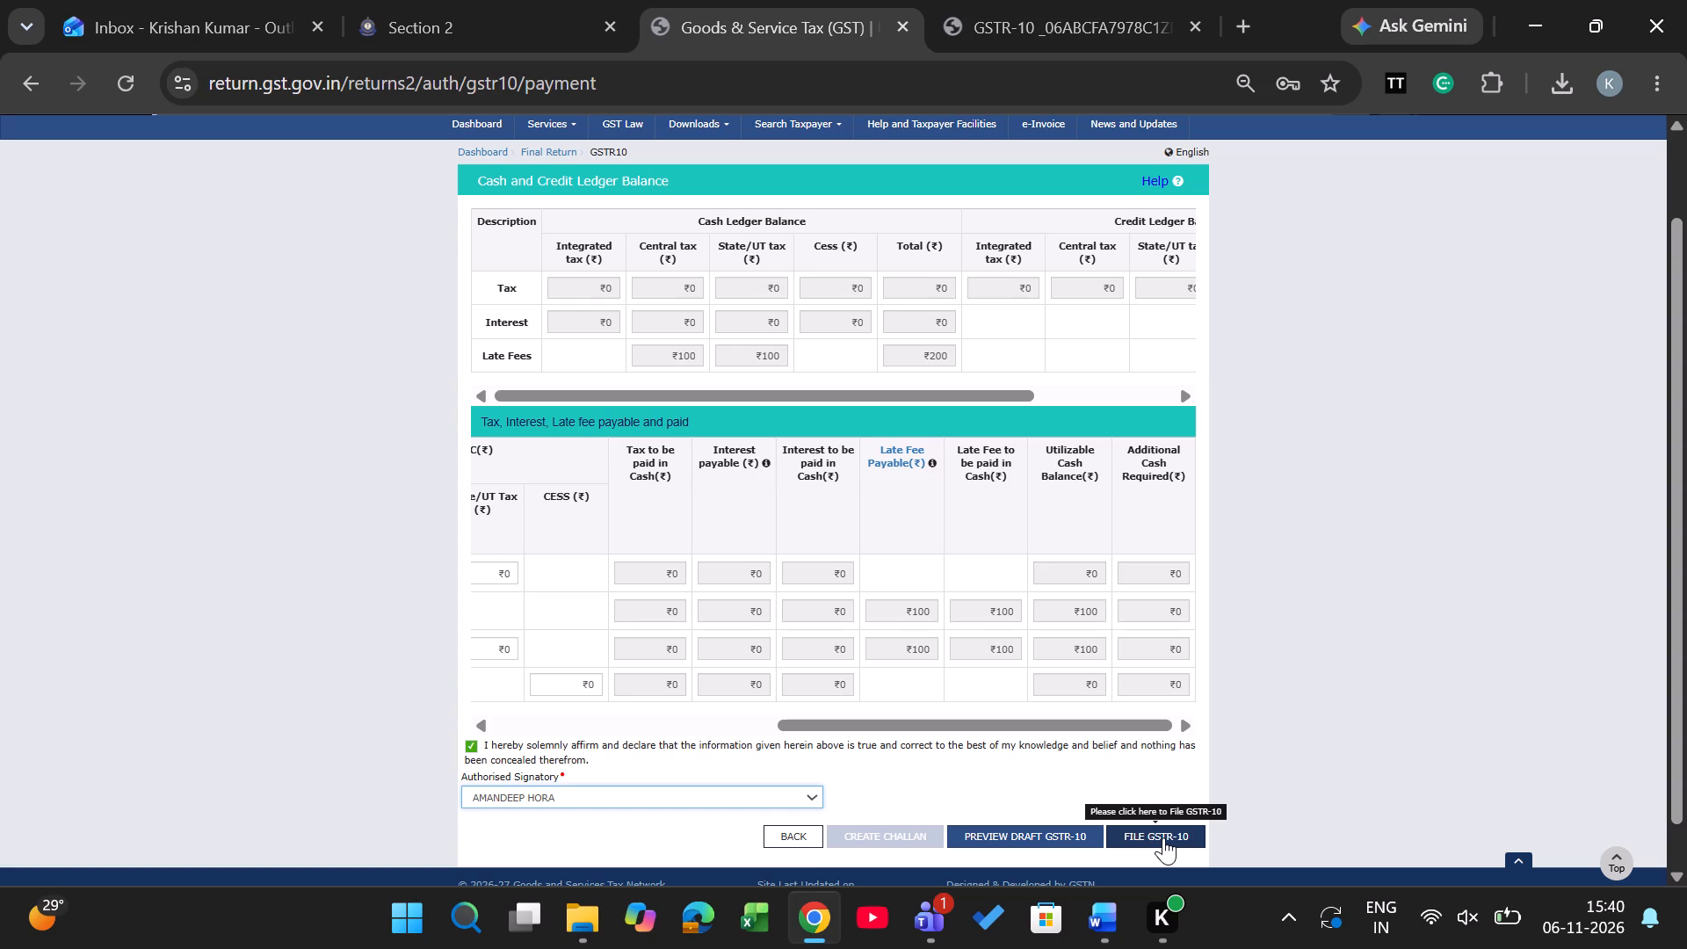
Close the GST portal's GSTR-10 payment page and the draft GSTR-10 document, leaving the inbox and Section 2 pages open.
click(905, 24)
click(905, 24)
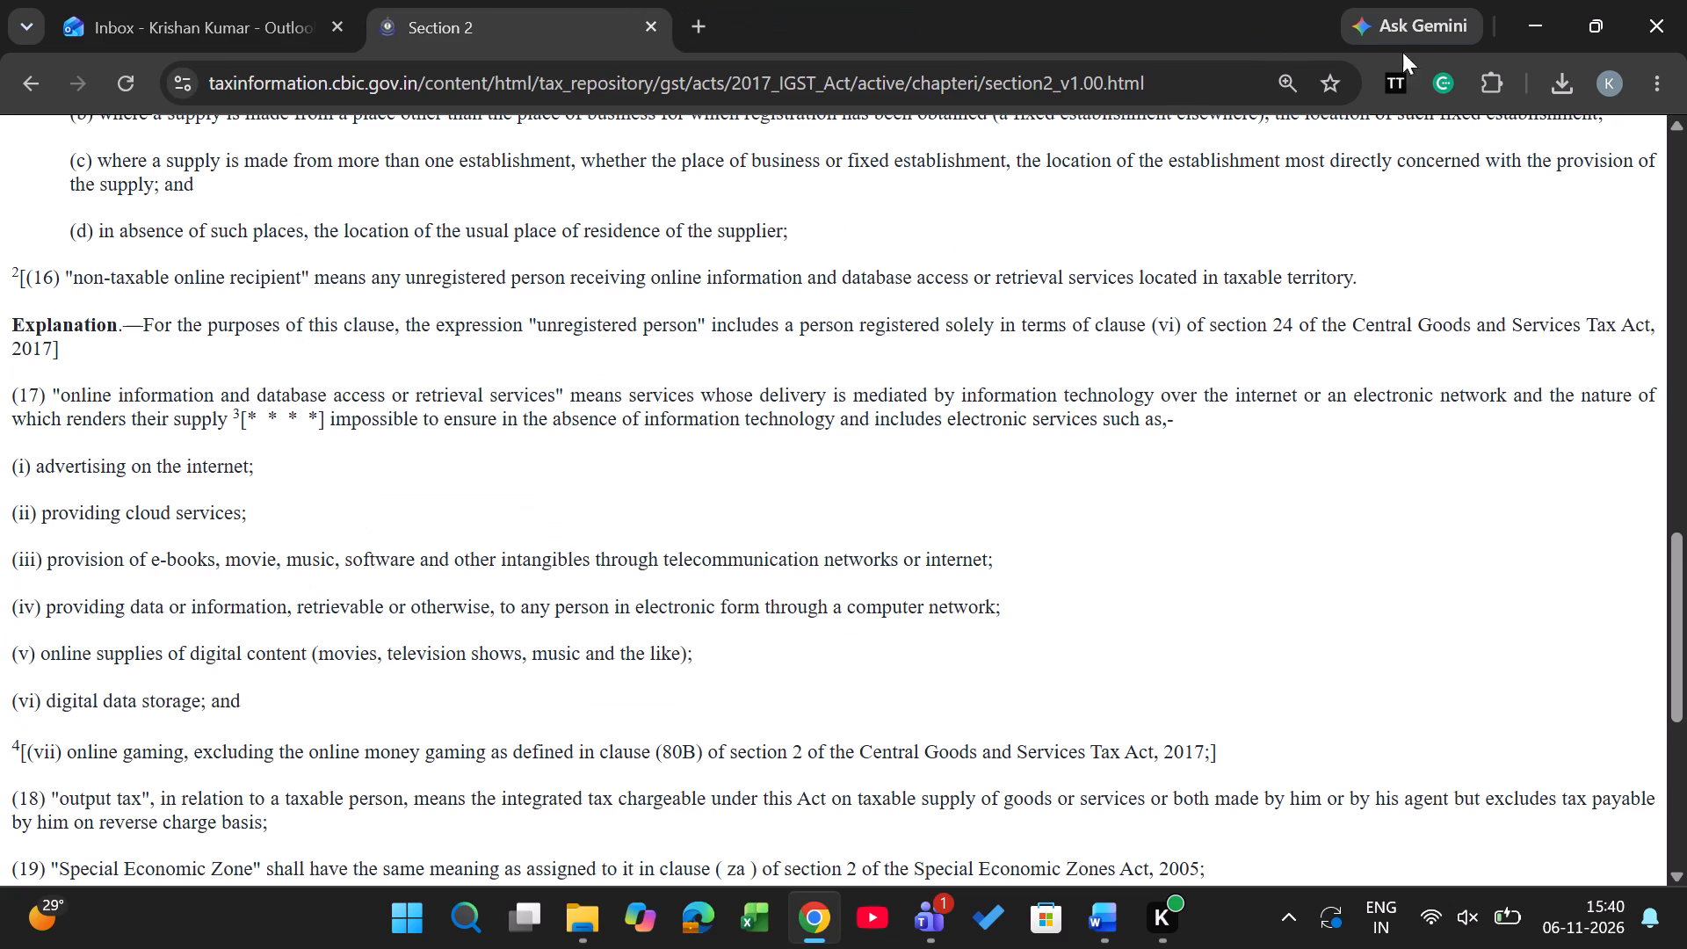